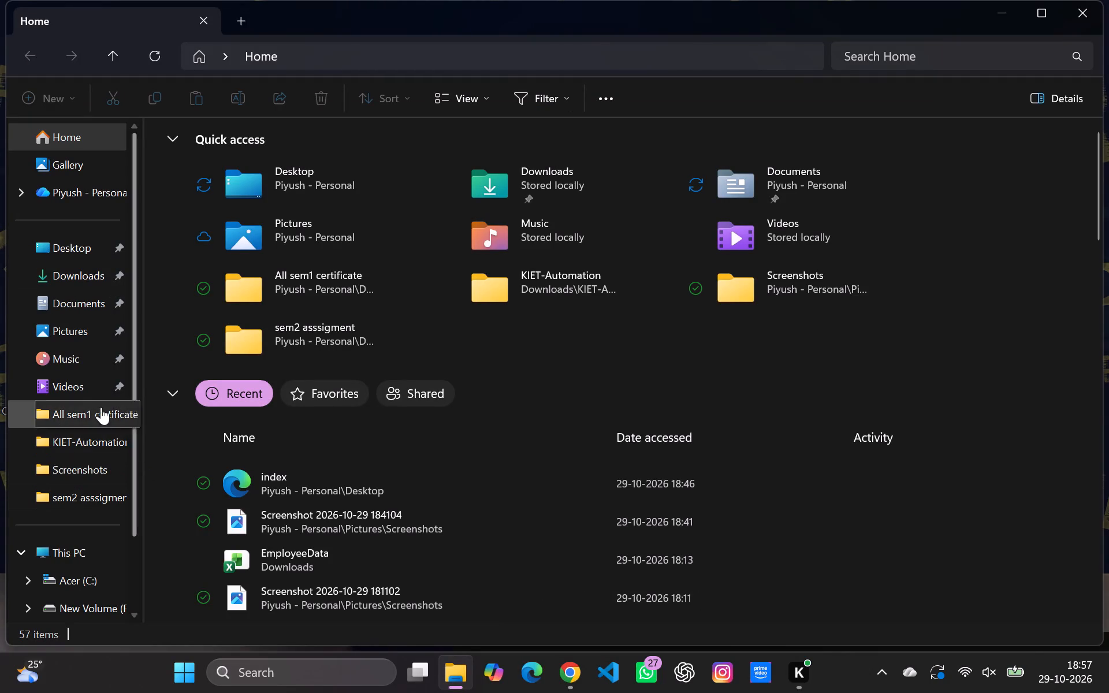
Look through the Downloads folder for the needed file and close the window.
left_click(62, 272)
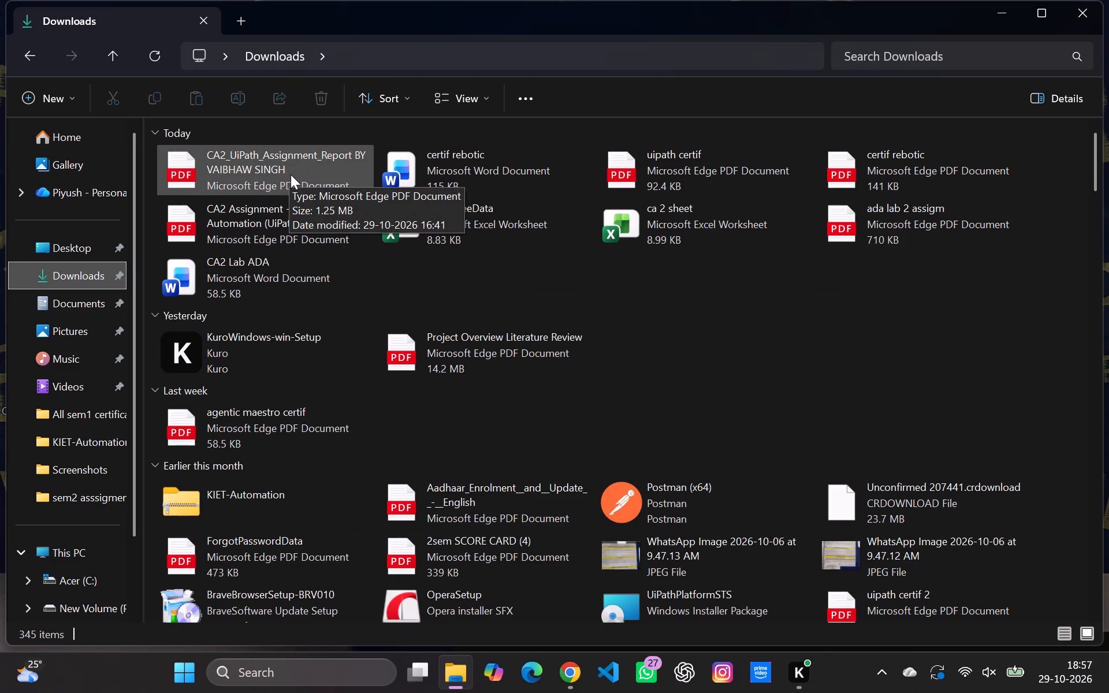
left_click(1062, 14)
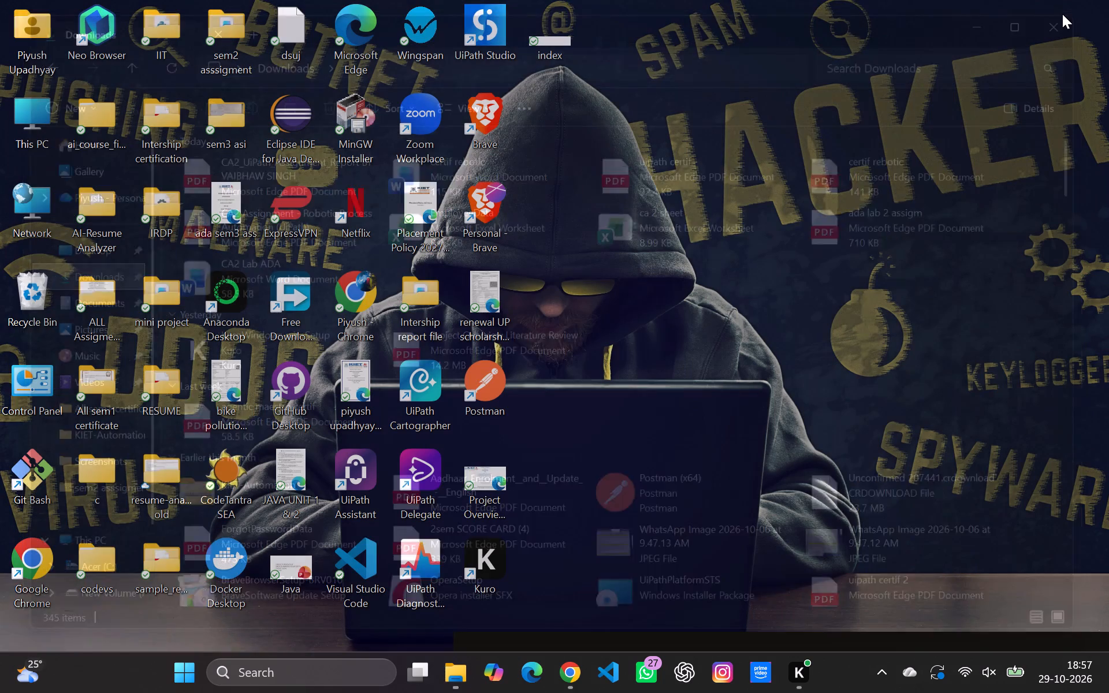
Open the sem2 asssigment folder on the desktop and look through its files.
double_click(230, 46)
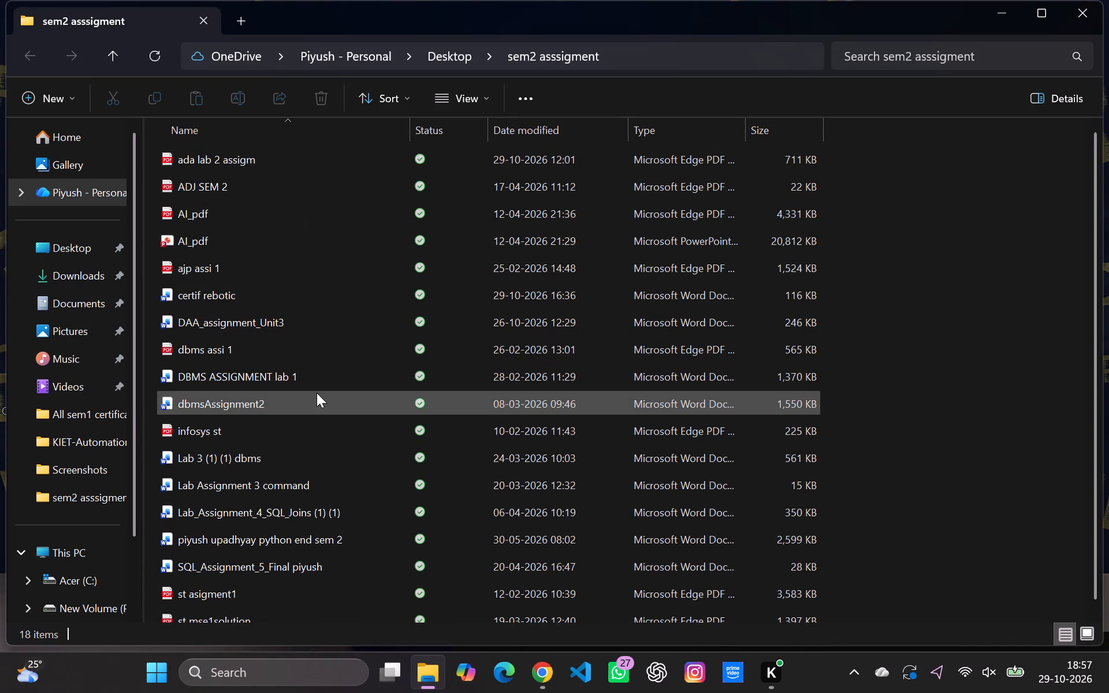
scroll(317, 393, "down", 4)
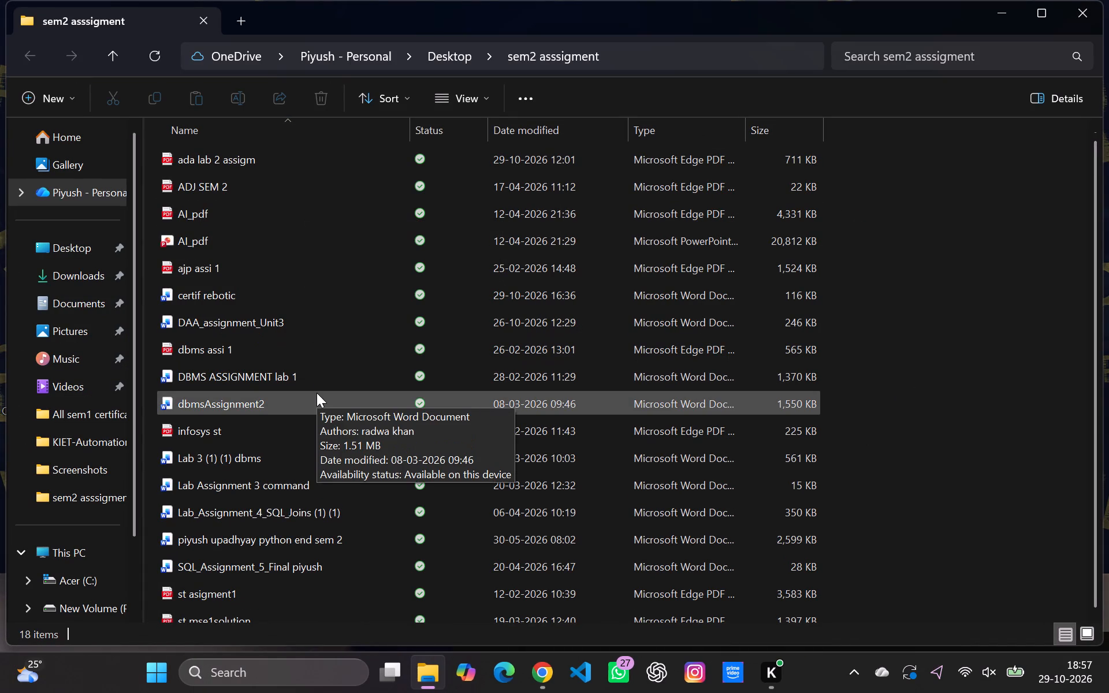
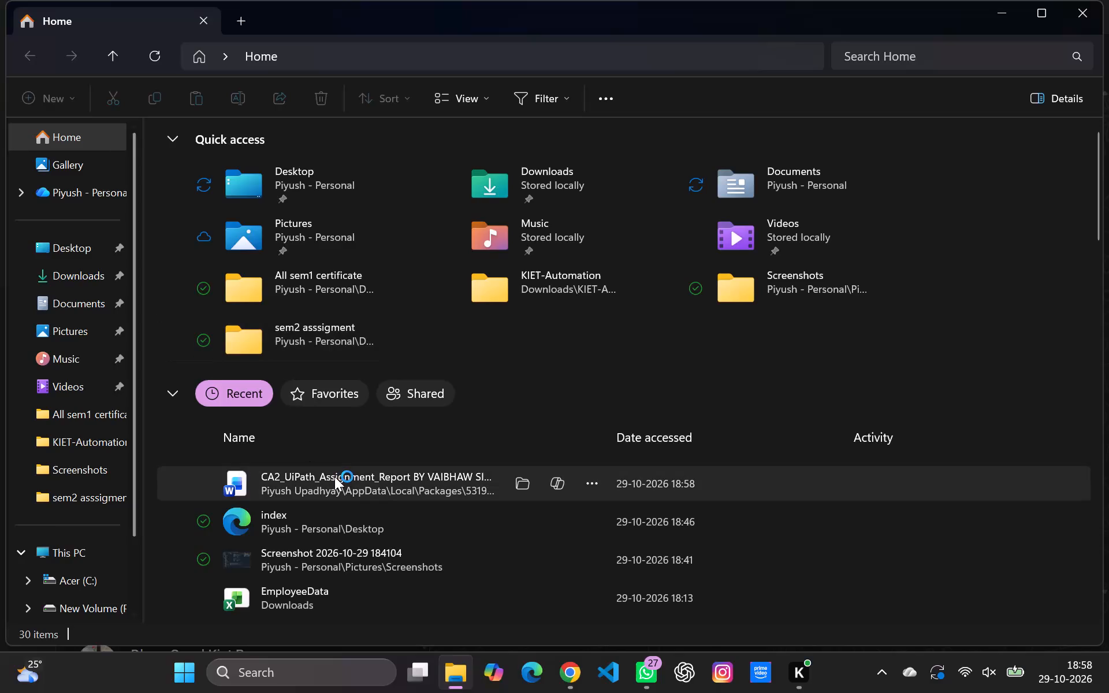
Open the recently used CA2_UiPath_Assignment_Report document from the Home file list.
left_click(334, 476)
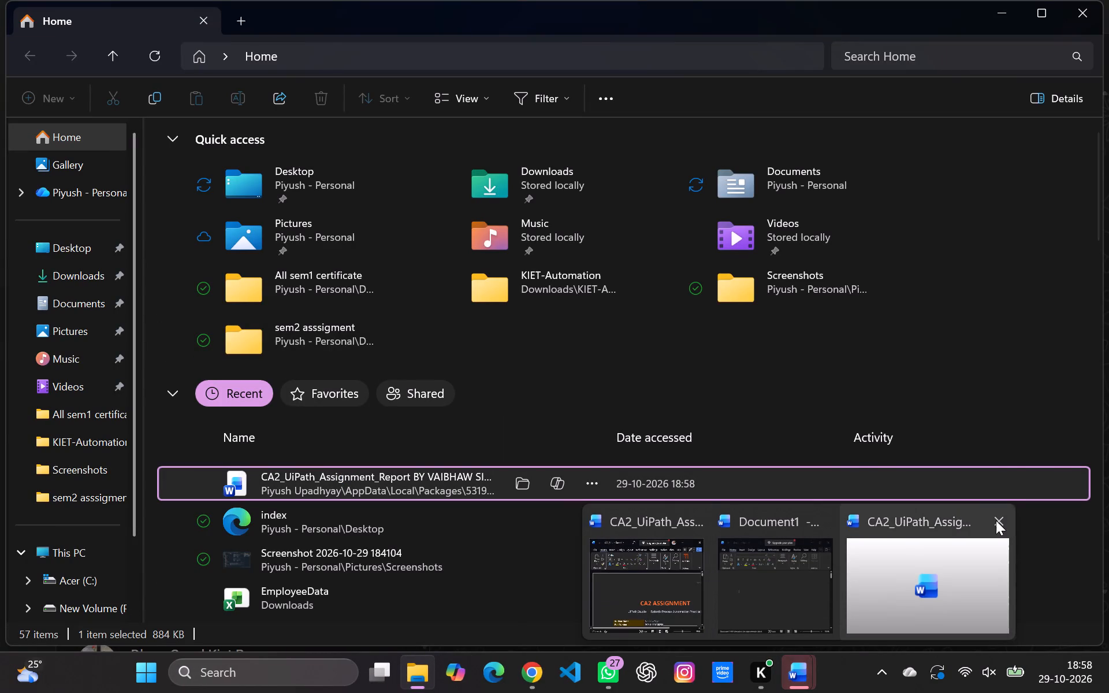
Keep the auto-recovered report open without saving or deleting it, and close the other open CA2 assignment report window.
left_click(998, 523)
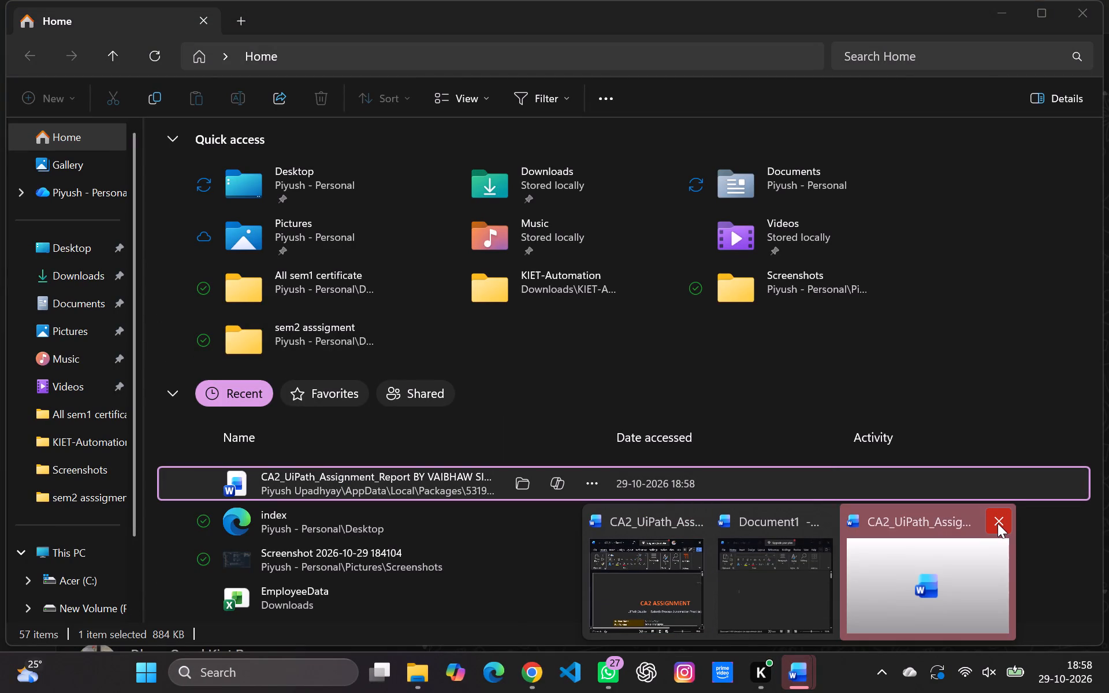
left_click(678, 556)
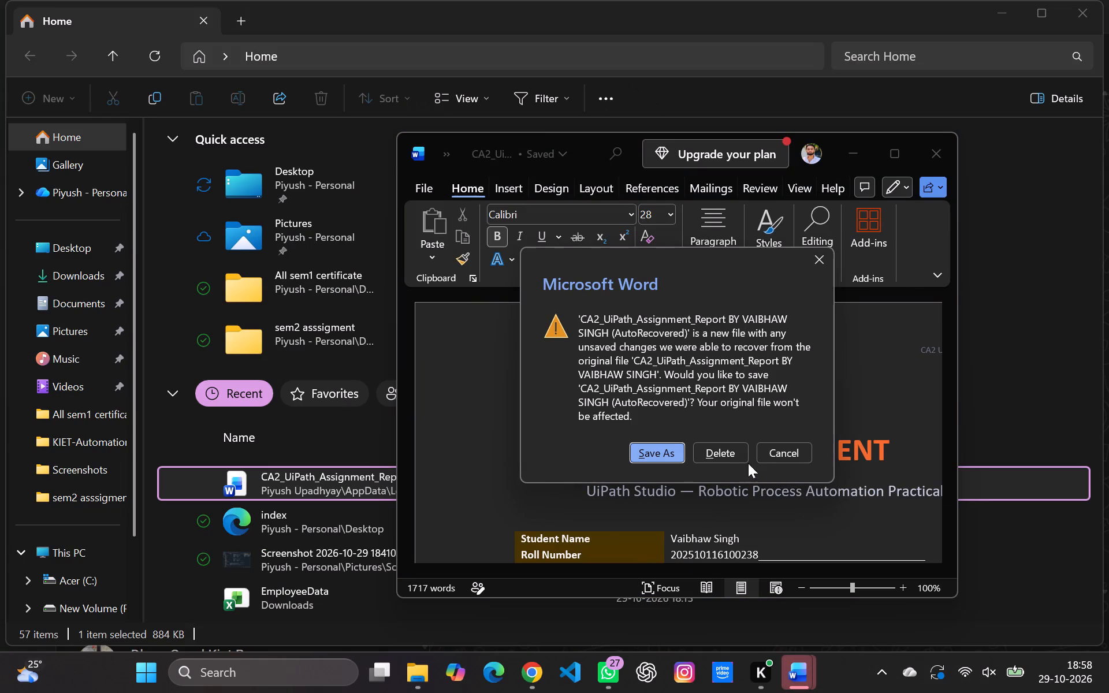
left_click(763, 452)
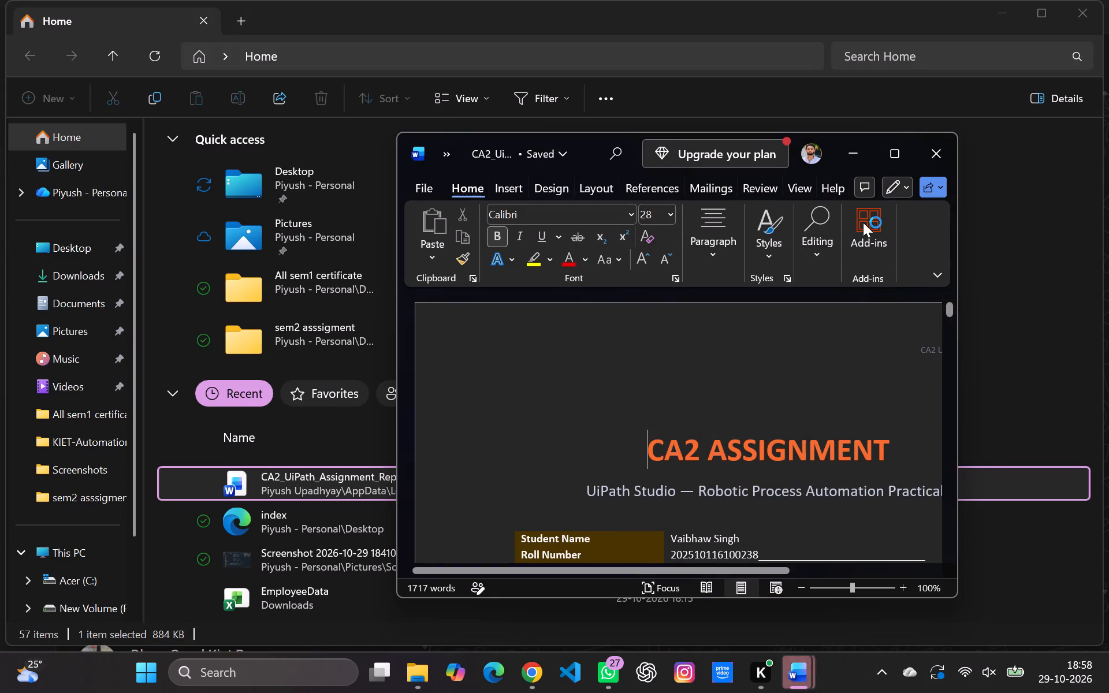
left_click(933, 147)
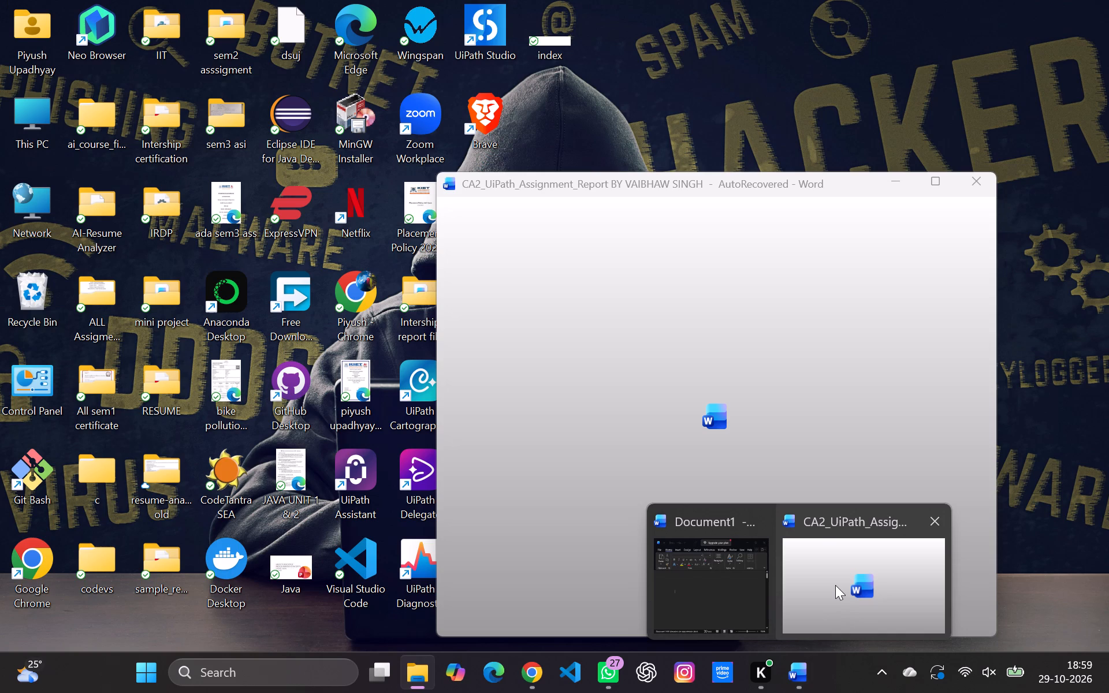
Switch to the auto-recovered CA2 assignment report in Word, maximize it and look through its activity pages.
left_click(835, 585)
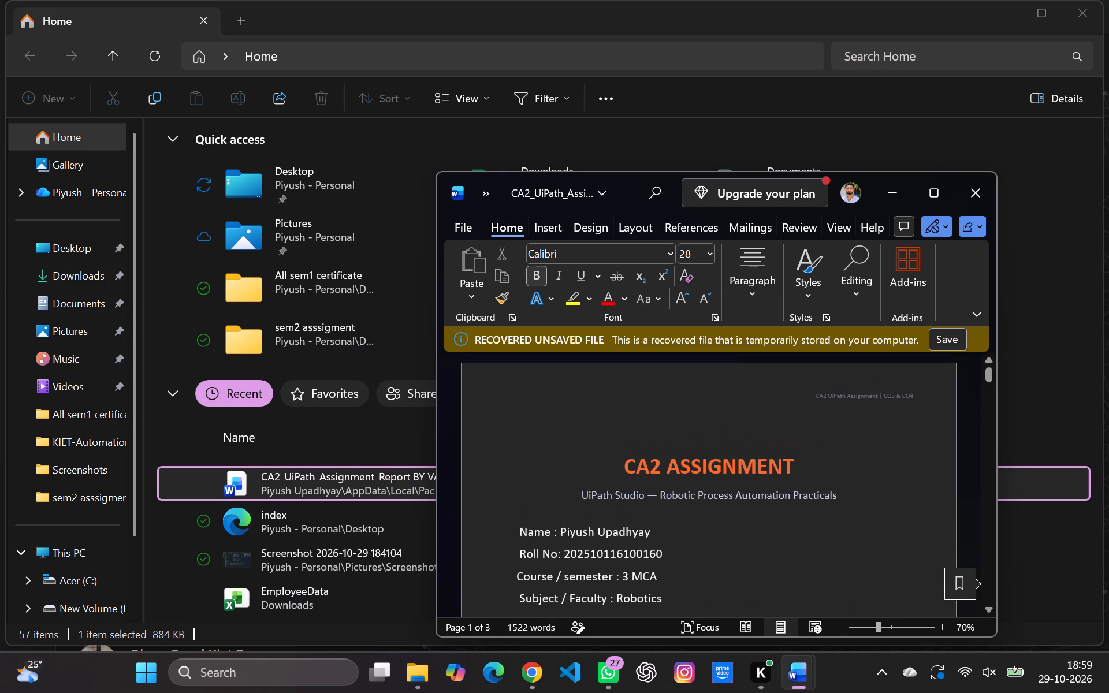
left_click(941, 195)
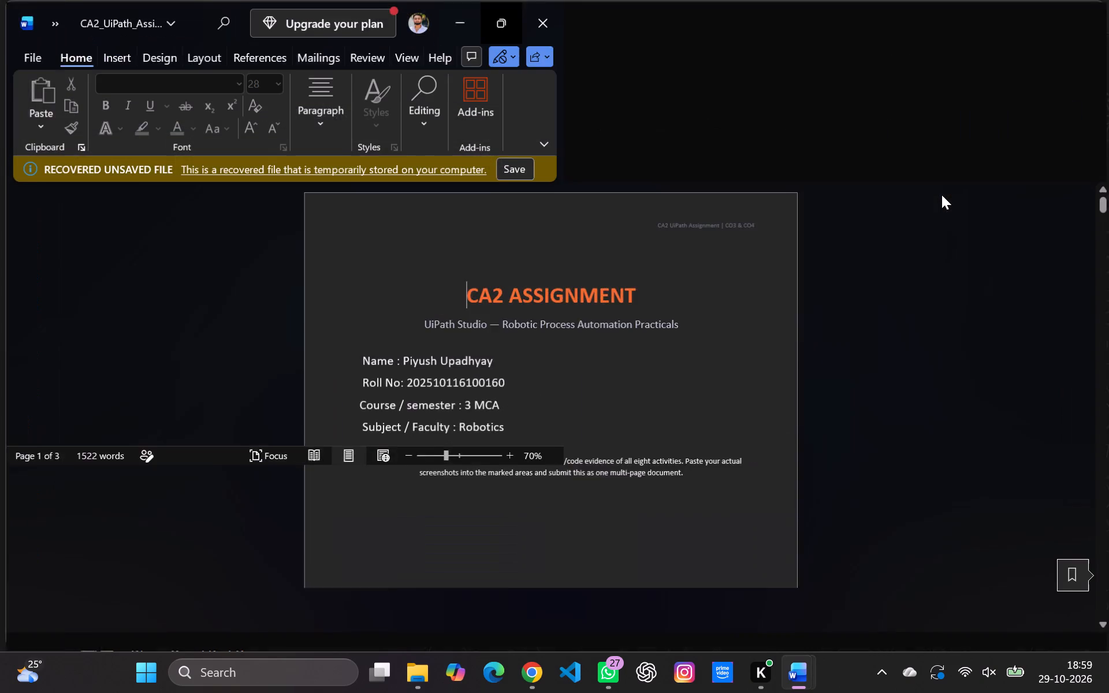
scroll(710, 401, "down", 2)
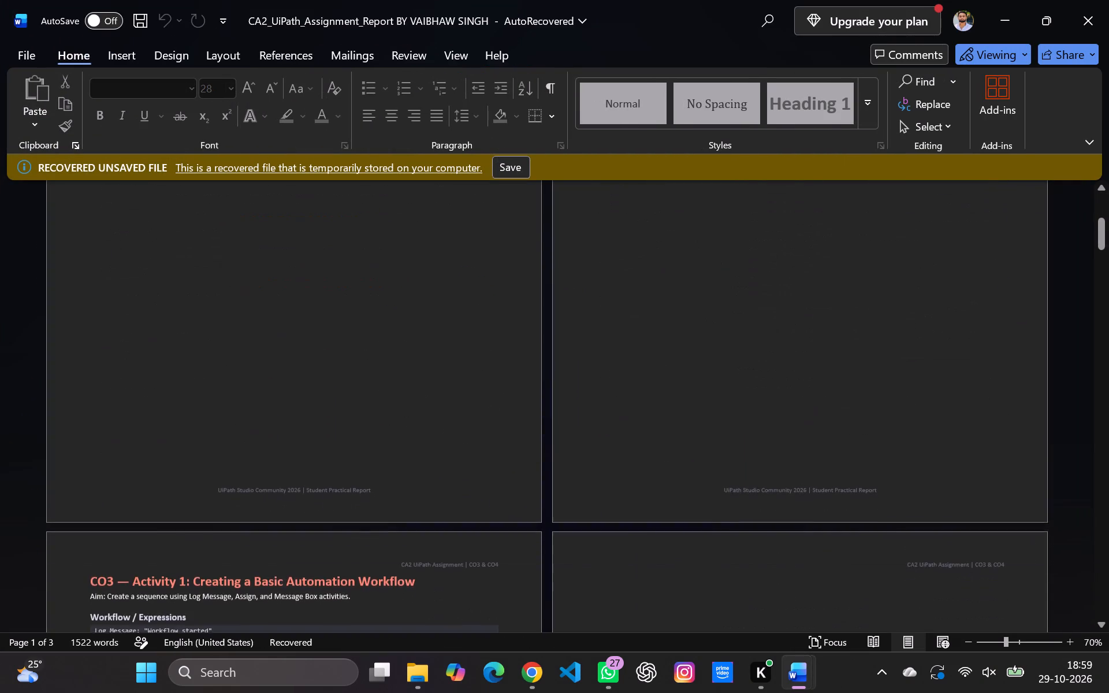
scroll(710, 401, "down", 5)
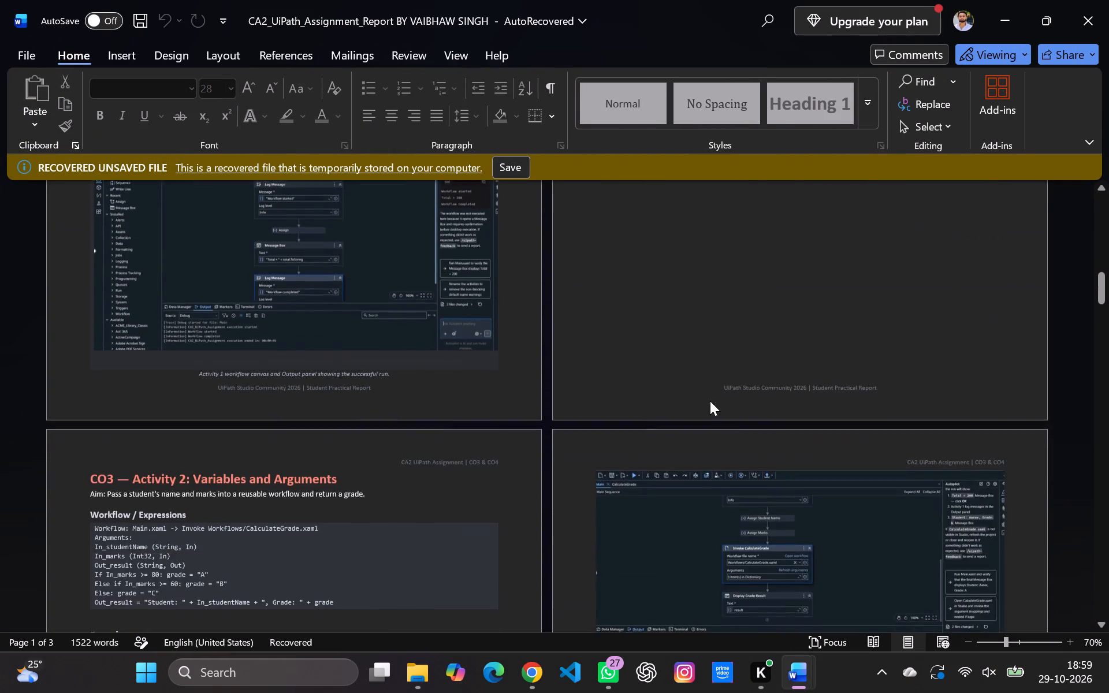
scroll(710, 401, "down", 16)
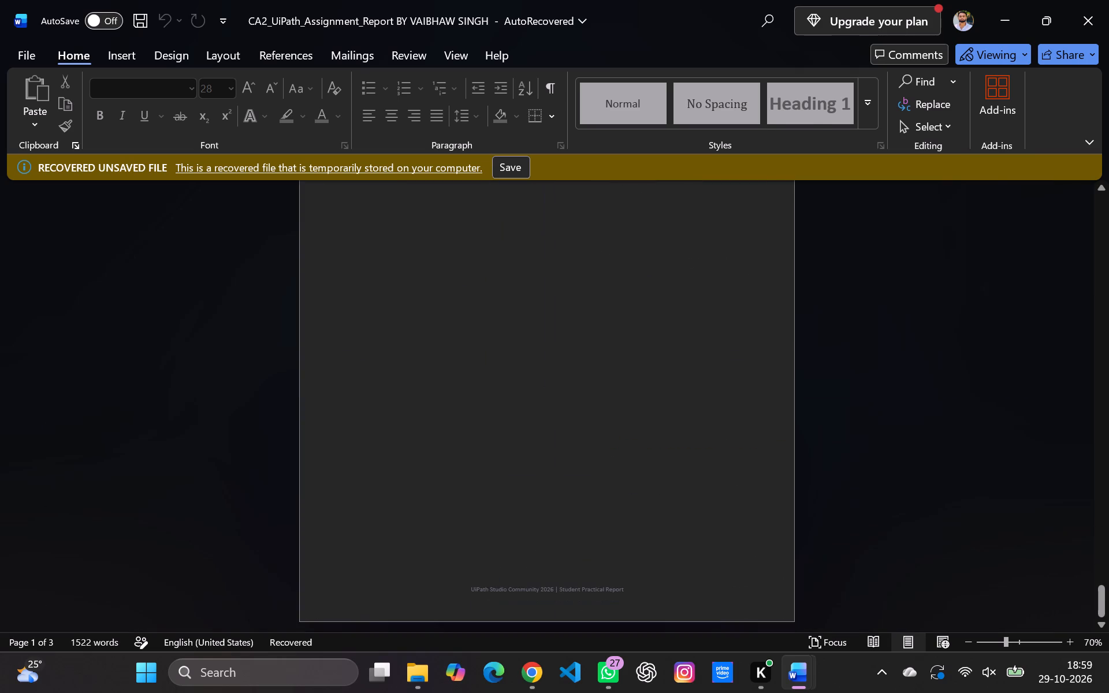
scroll(710, 401, "up", 8)
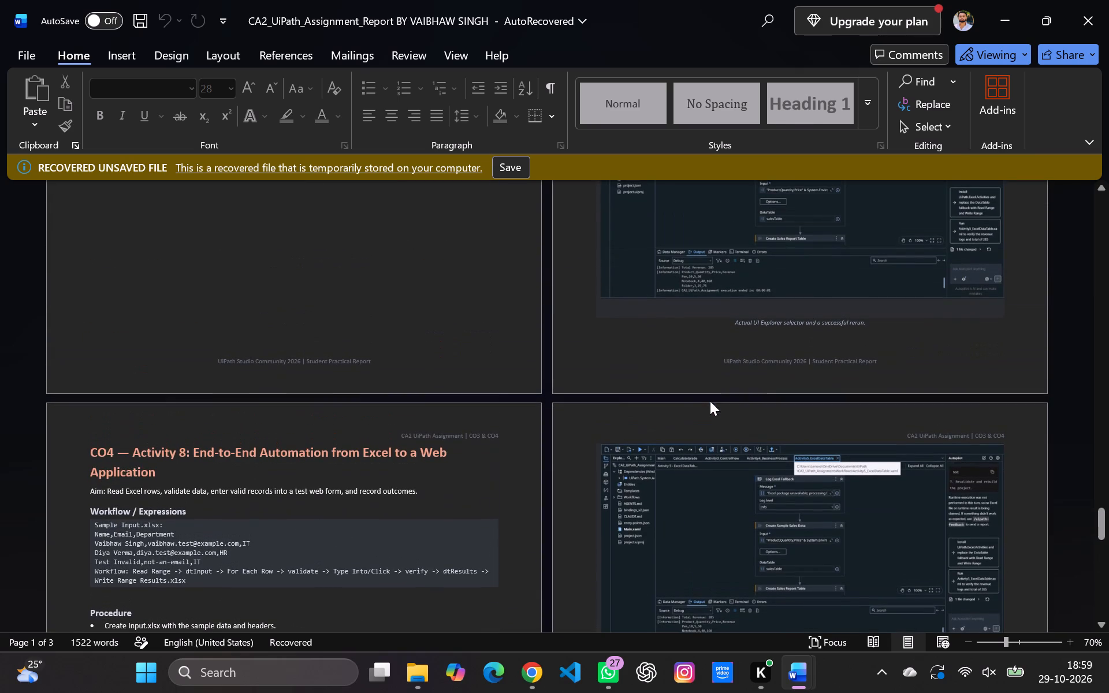
scroll(710, 401, "up", 1)
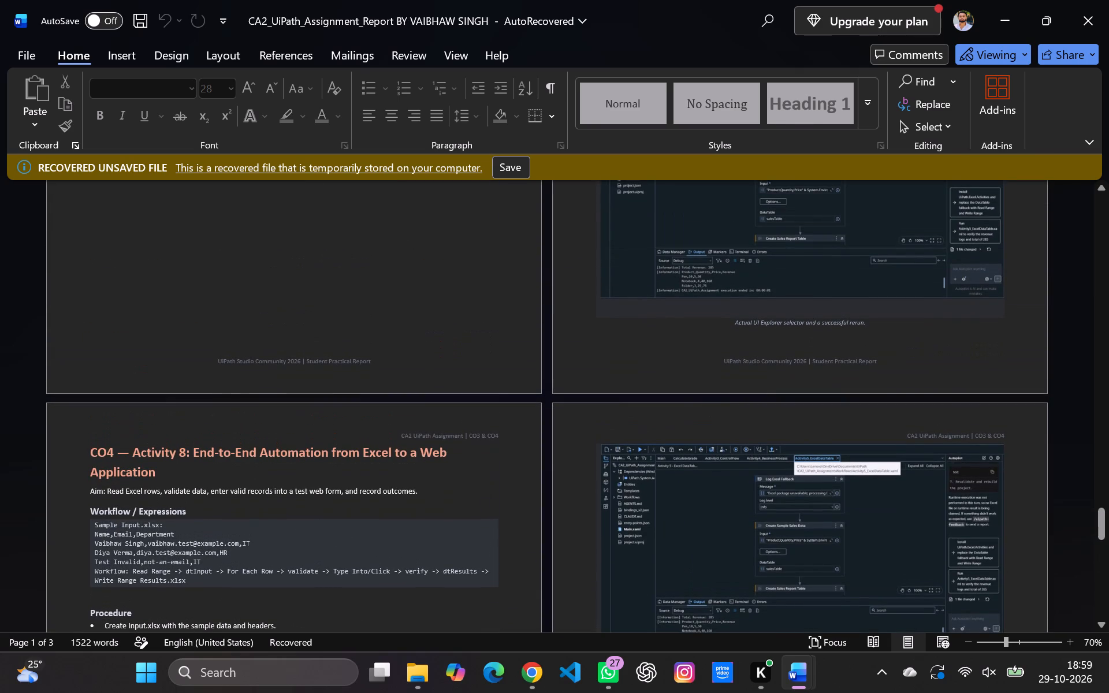
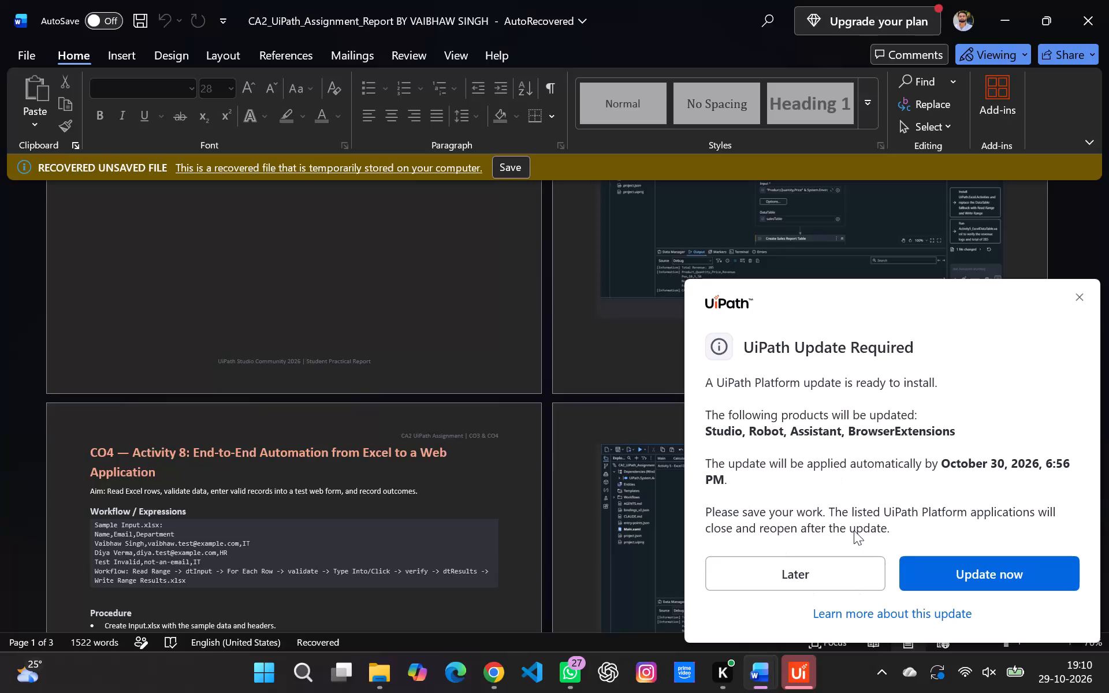
Postpone the UiPath platform update.
left_click(859, 577)
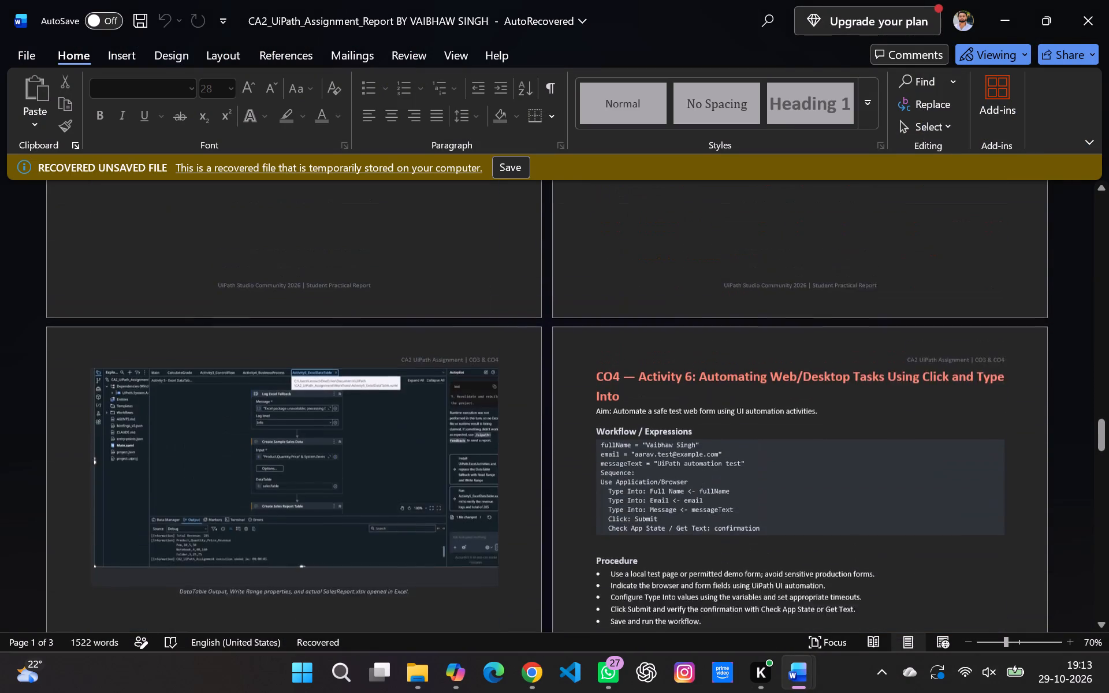
scroll(611, 424, "up", 17)
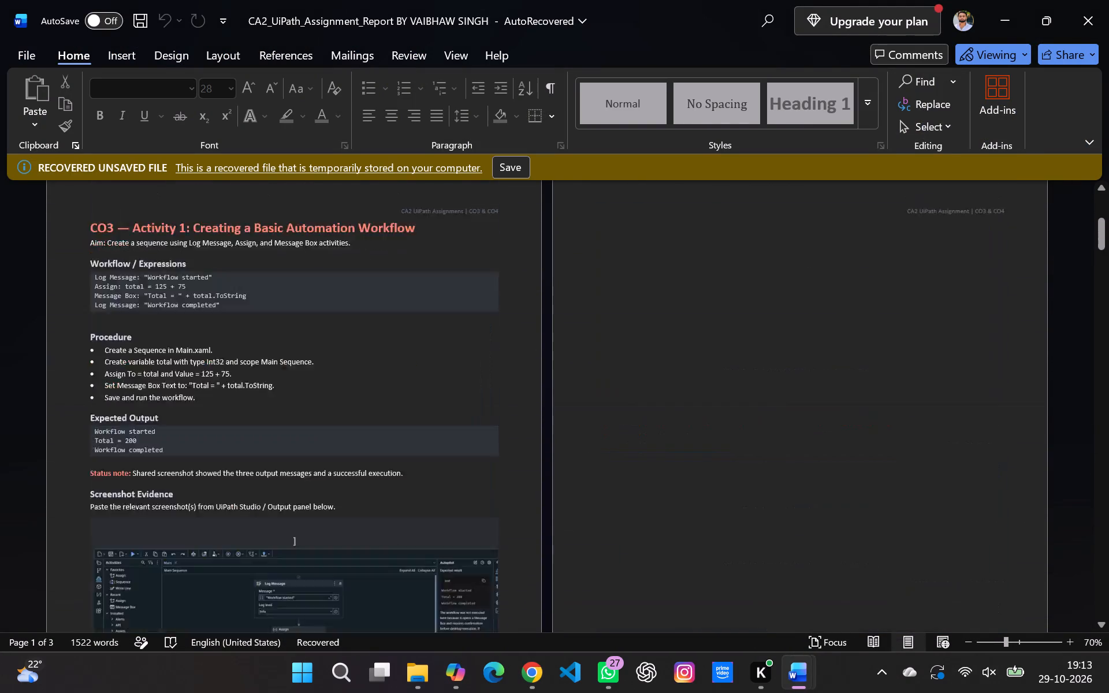
scroll(611, 424, "up", 2)
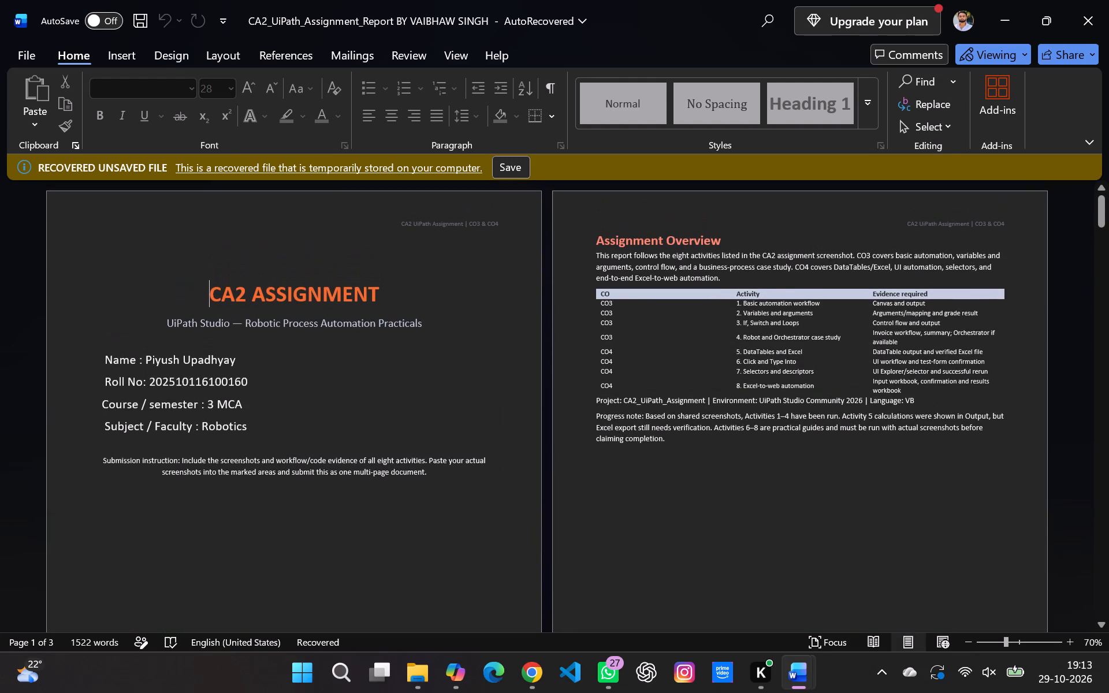
scroll(663, 310, "right", 6)
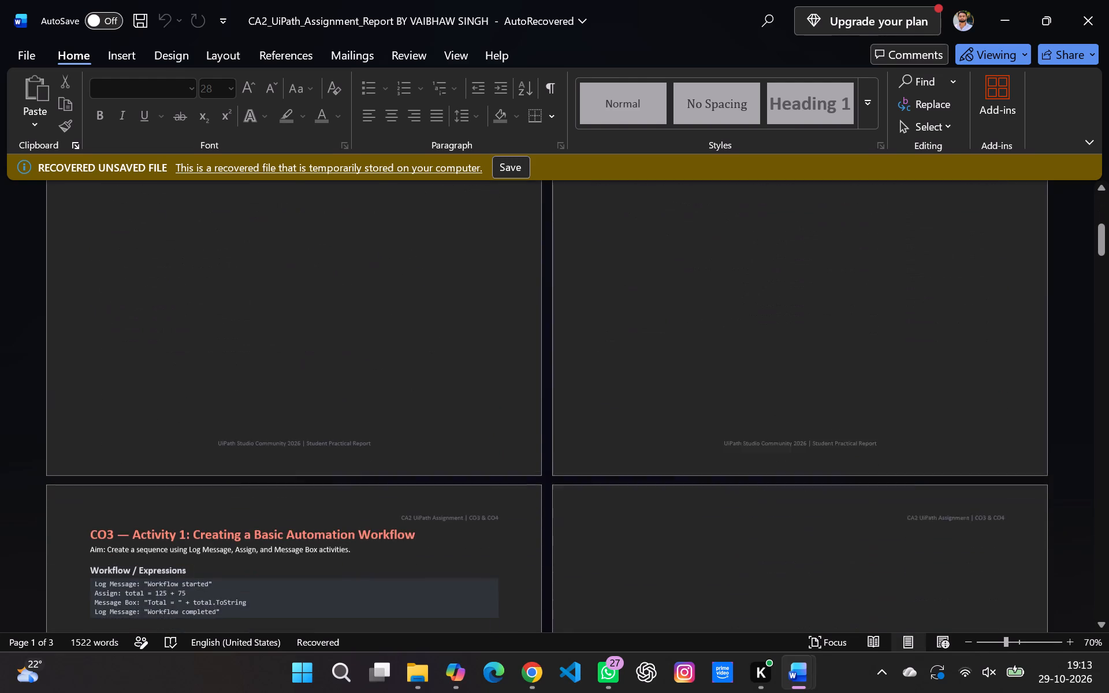
scroll(663, 310, "right", 1)
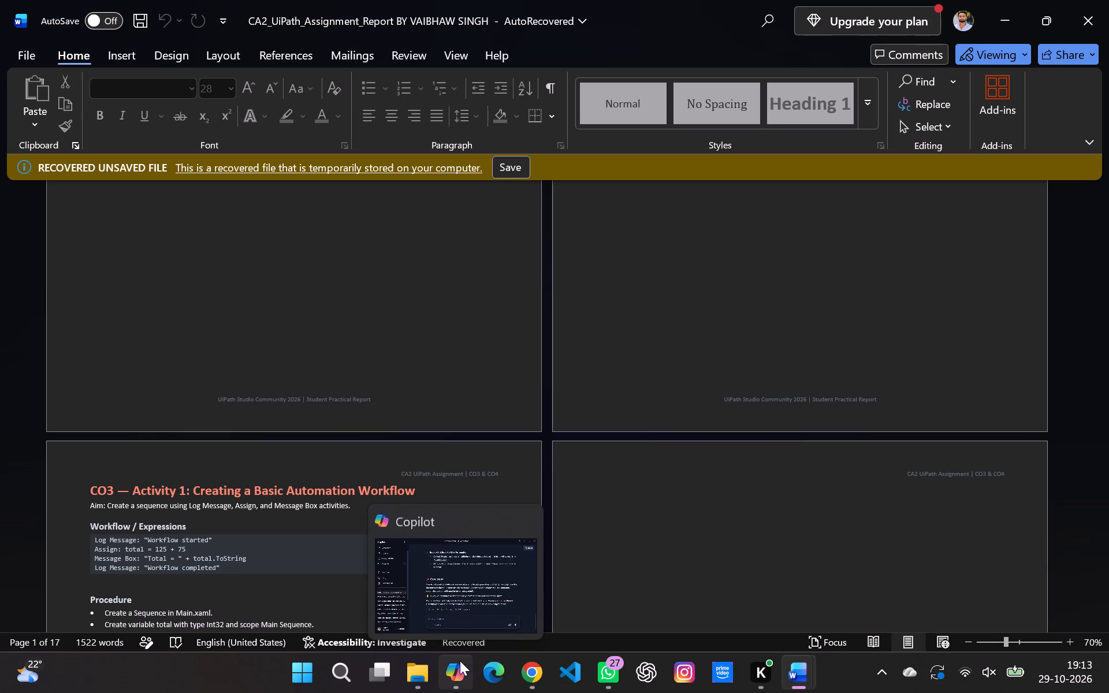
On the RPA_CA212E assignment page in Chrome, copy the line "1. Creating a basic automation workflow in UiPath Studio".
left_click(524, 591)
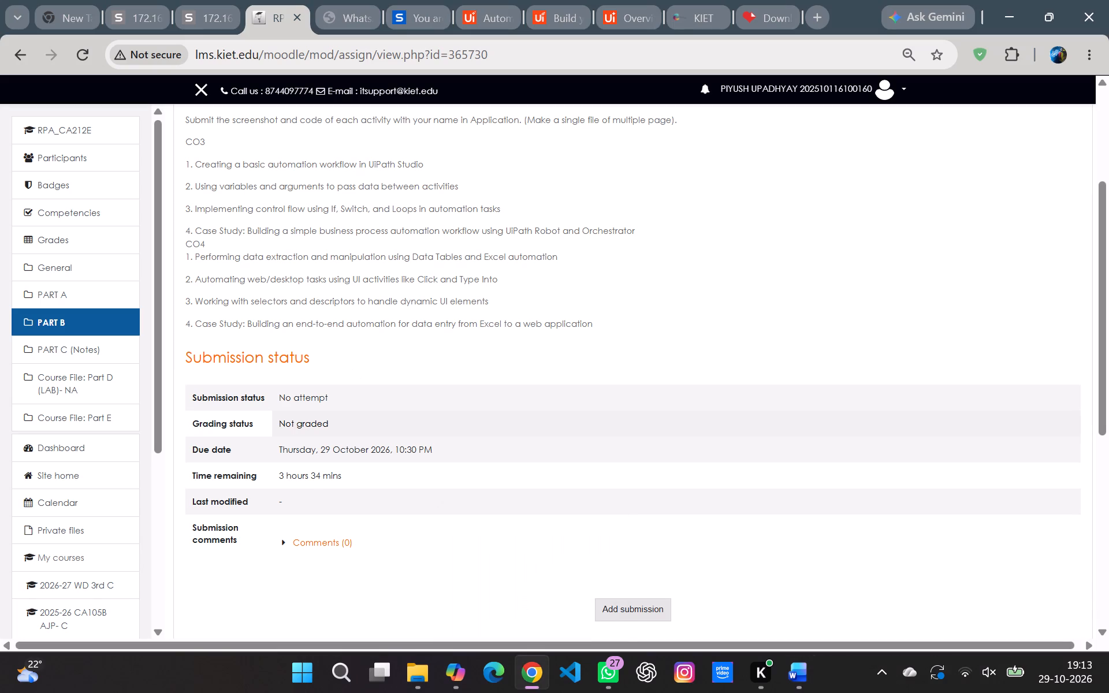
left_click_drag(186, 161, 427, 172)
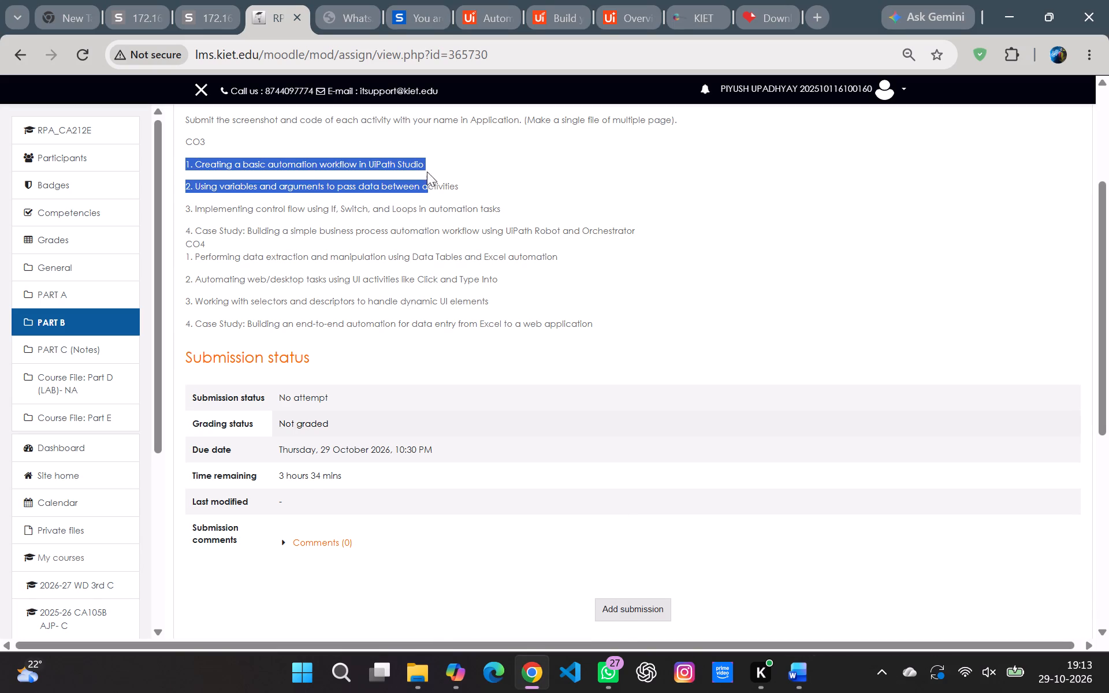
left_click_drag(427, 172, 445, 161)
key("ctrl+c")
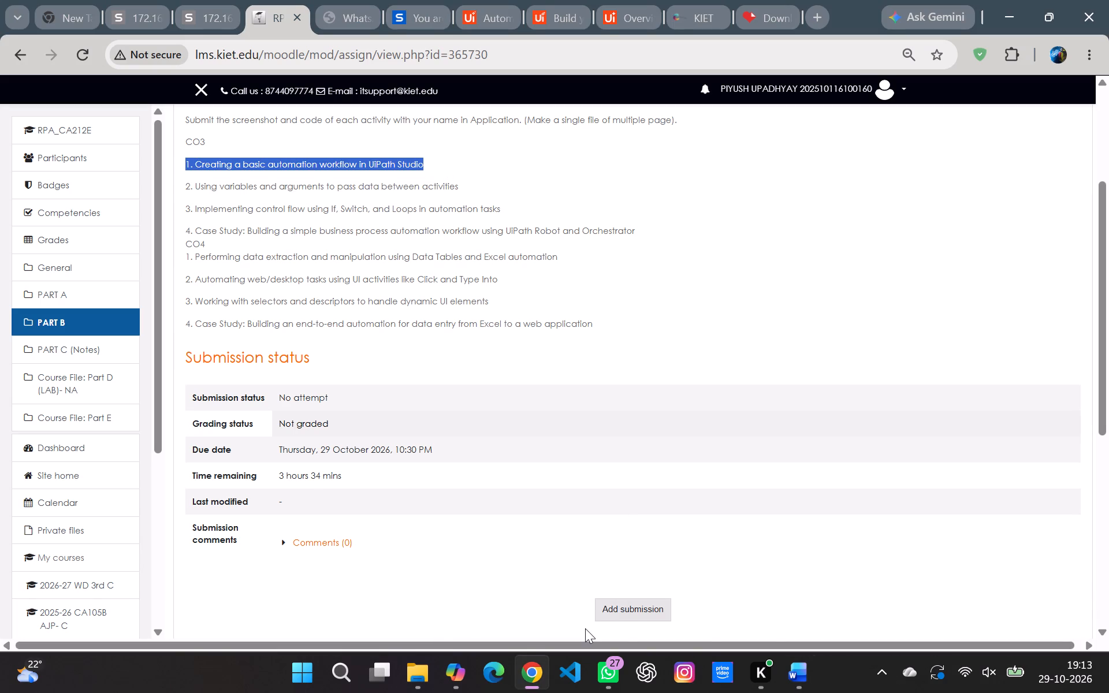
Return to the CA2 UiPath assignment report in Word and save the recovered file.
left_click(803, 679)
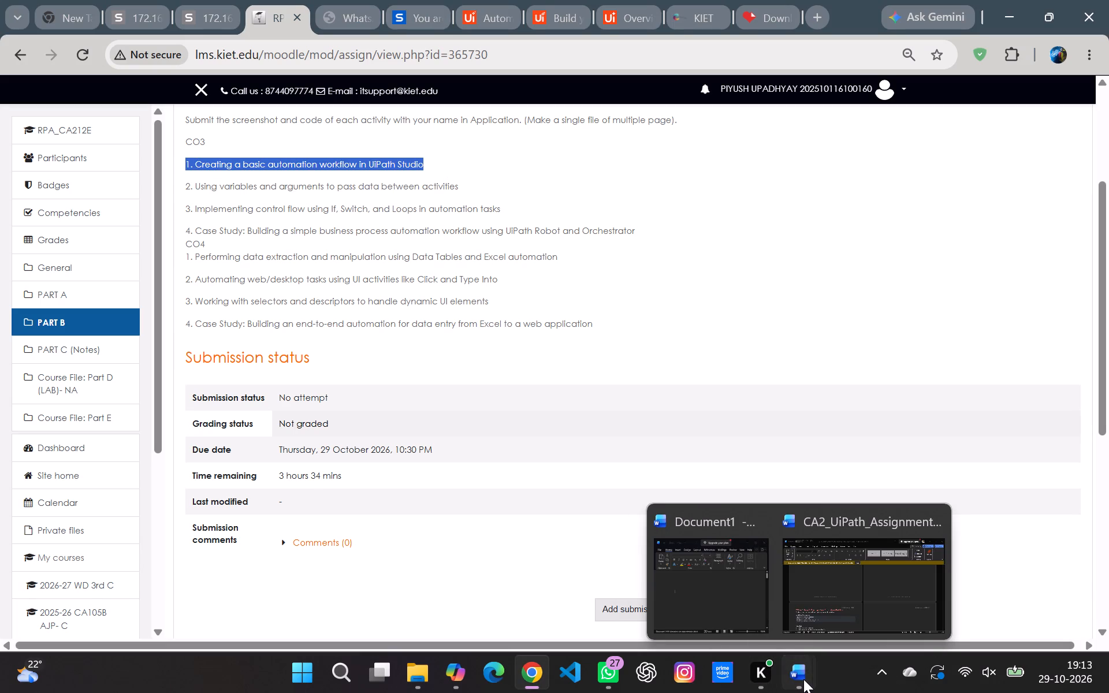
left_click(838, 554)
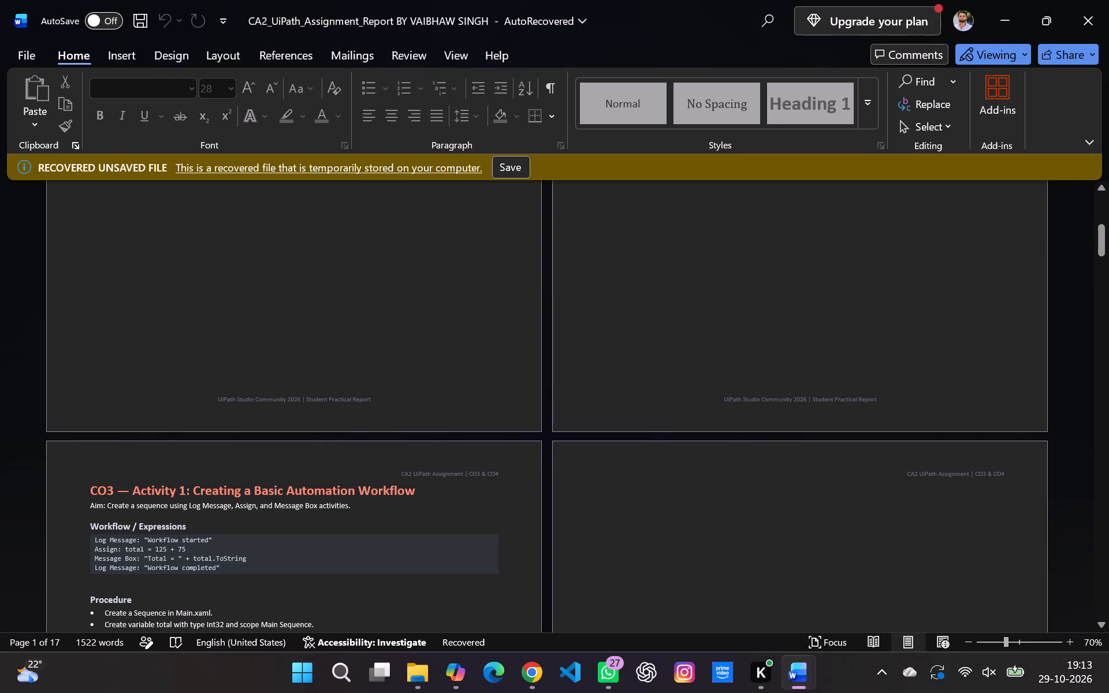
scroll(559, 347, "up", 2)
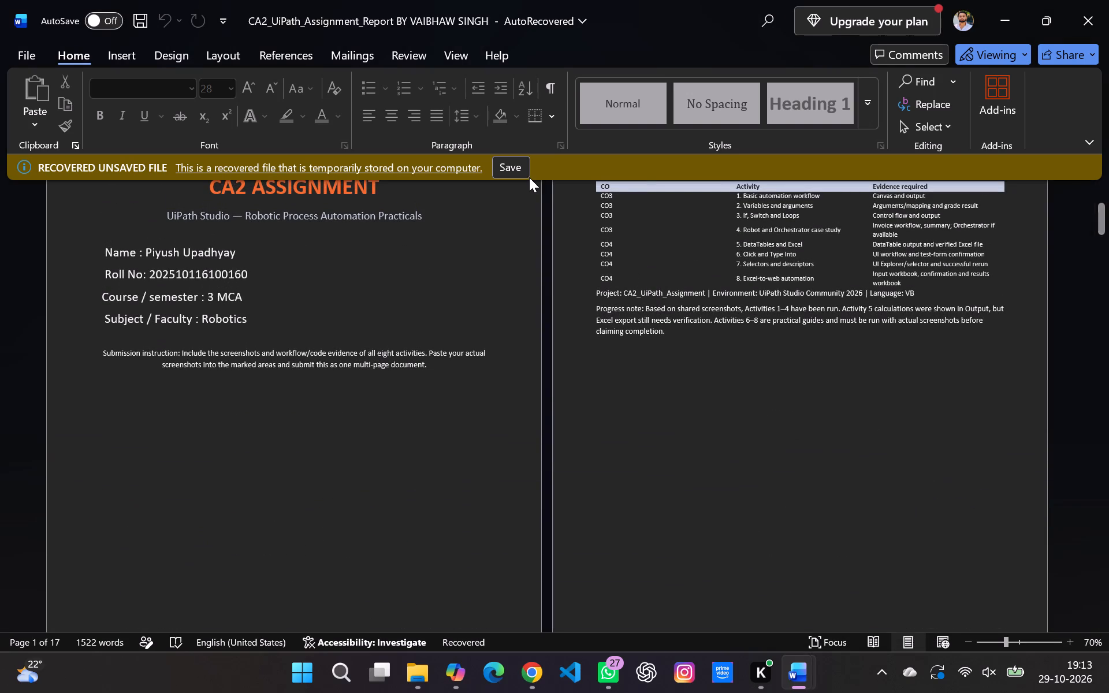
left_click(513, 167)
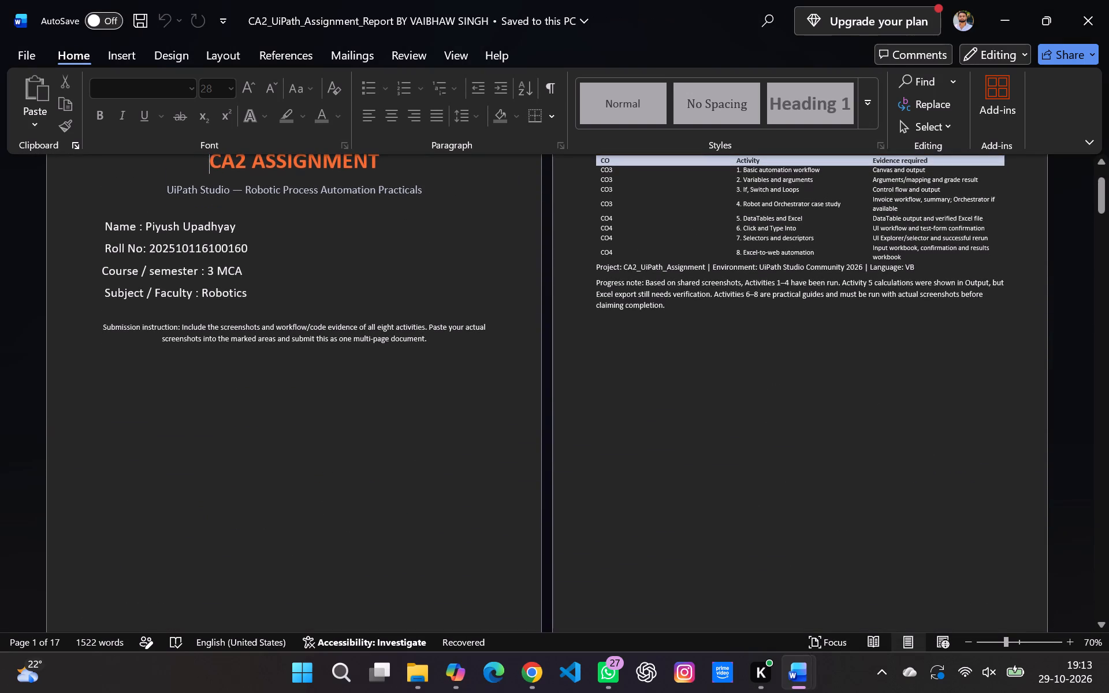
Replace the CO3 Activity 1 heading's title with the copied "Creating a basic automation workflow in UiPath Studio", removing the pasted "1." numbering.
scroll(513, 167, "up", 2)
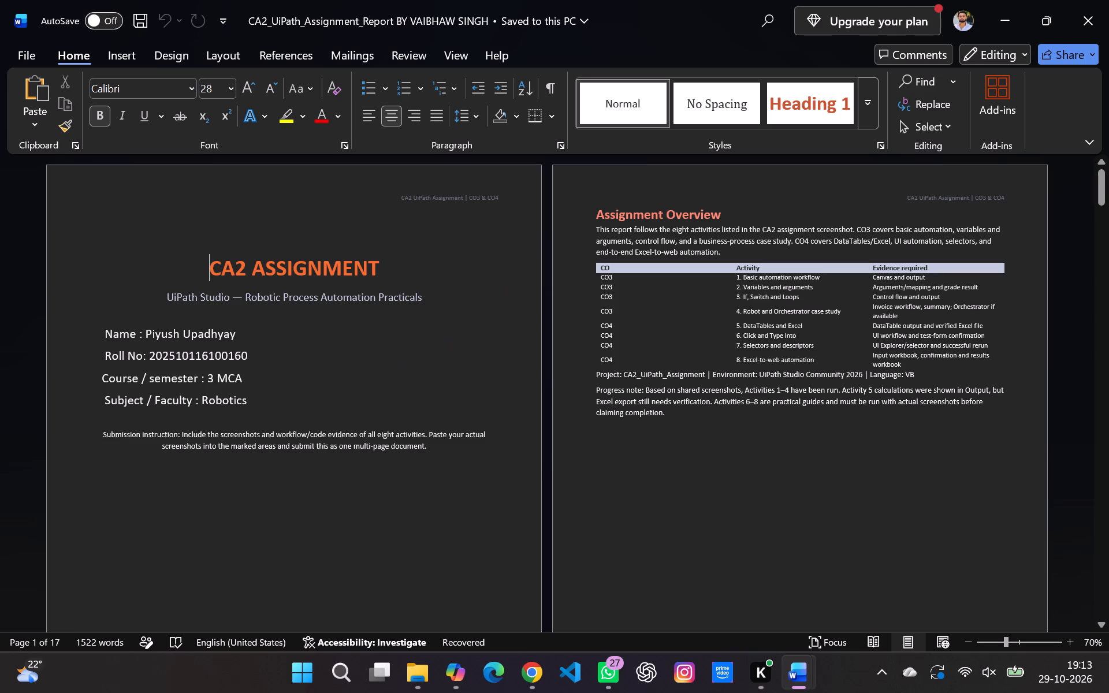
scroll(485, 505, "down", 6)
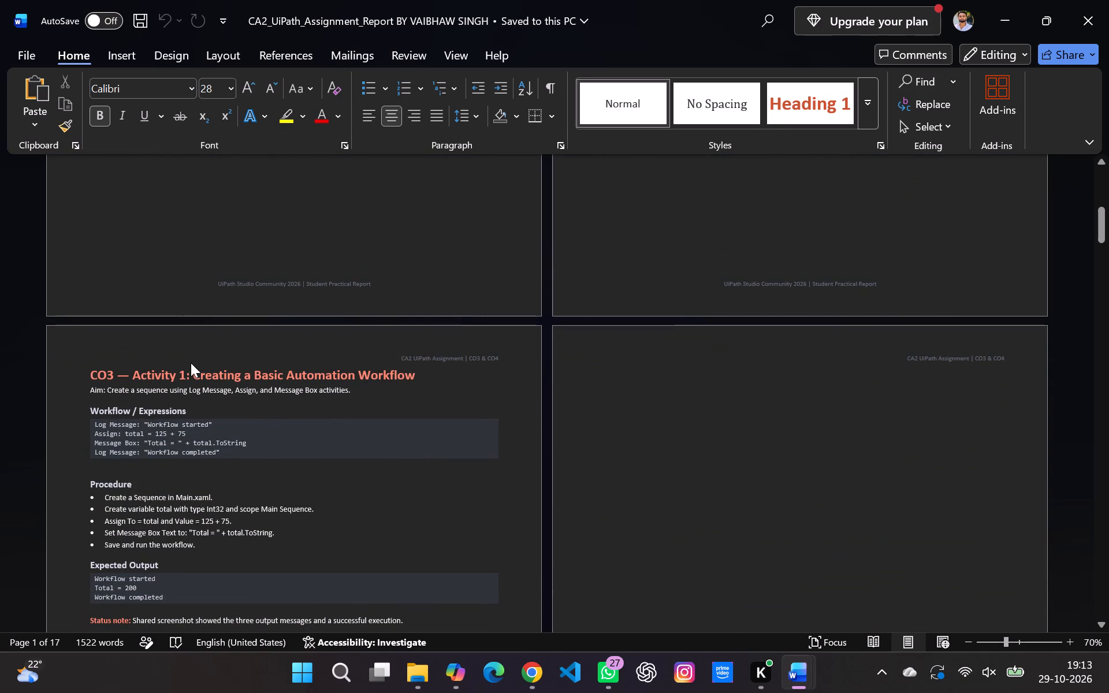
left_click_drag(194, 372, 429, 371)
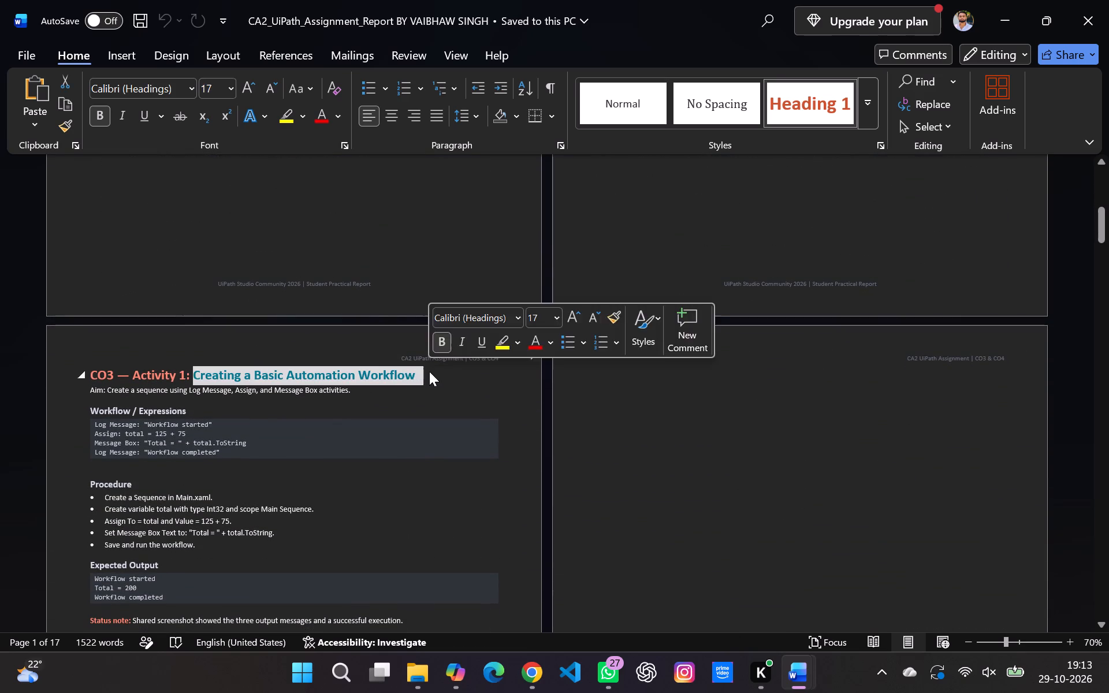
key("BackSpace")
key("ctrl+v")
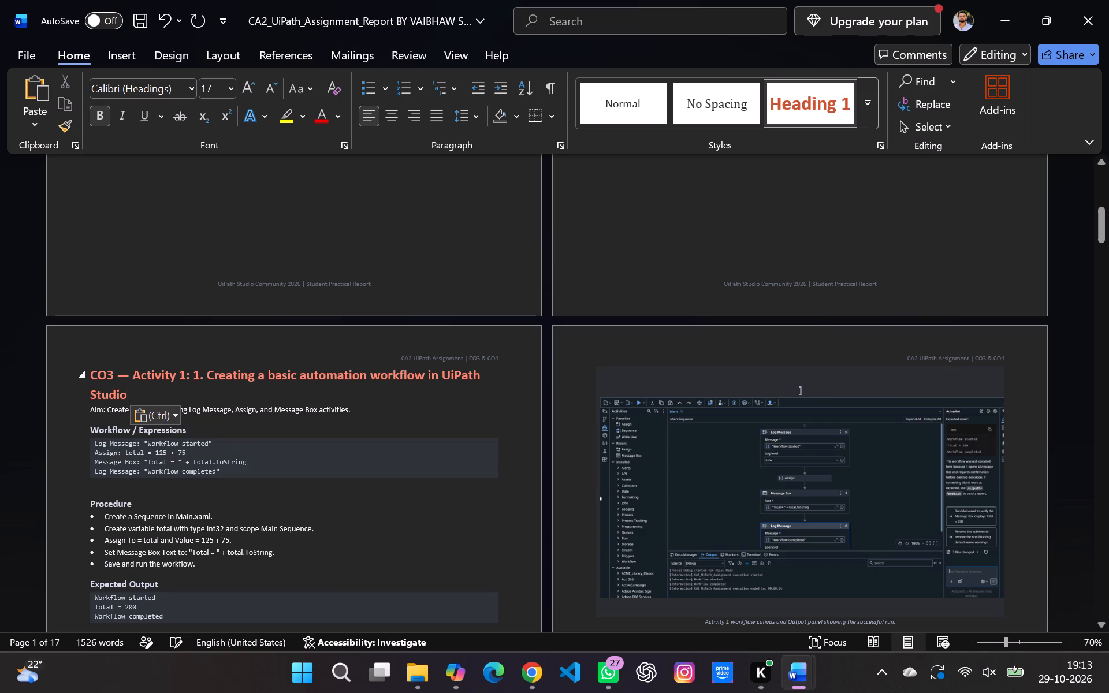
left_click(199, 374)
key("BackSpace")
key("Right")
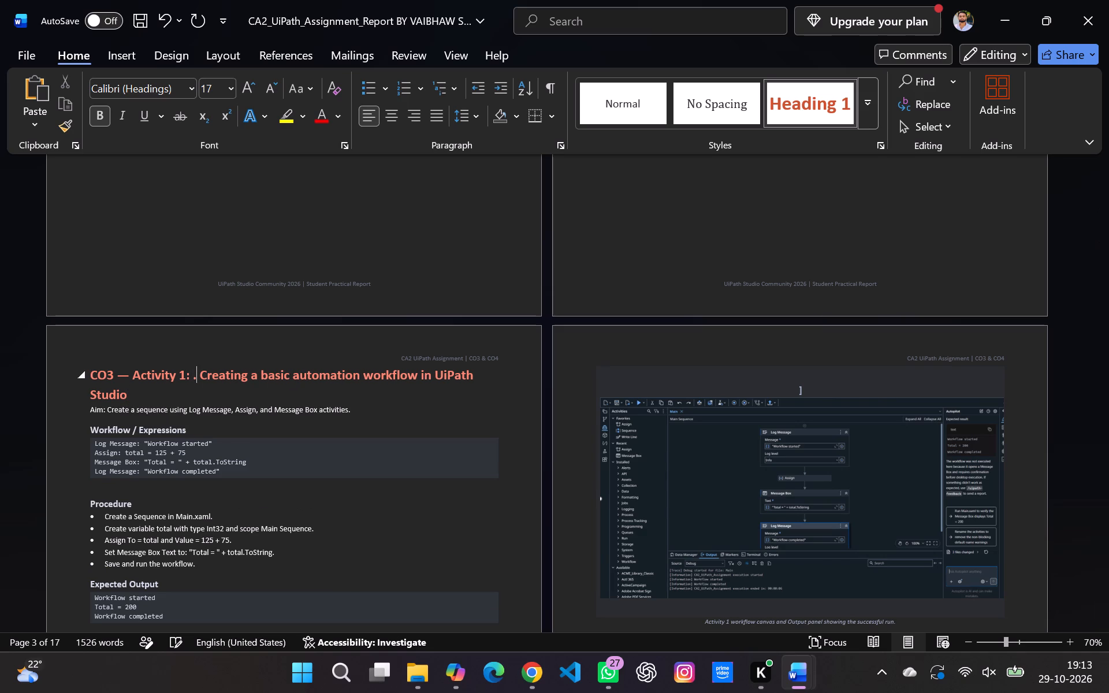
key("BackSpace")
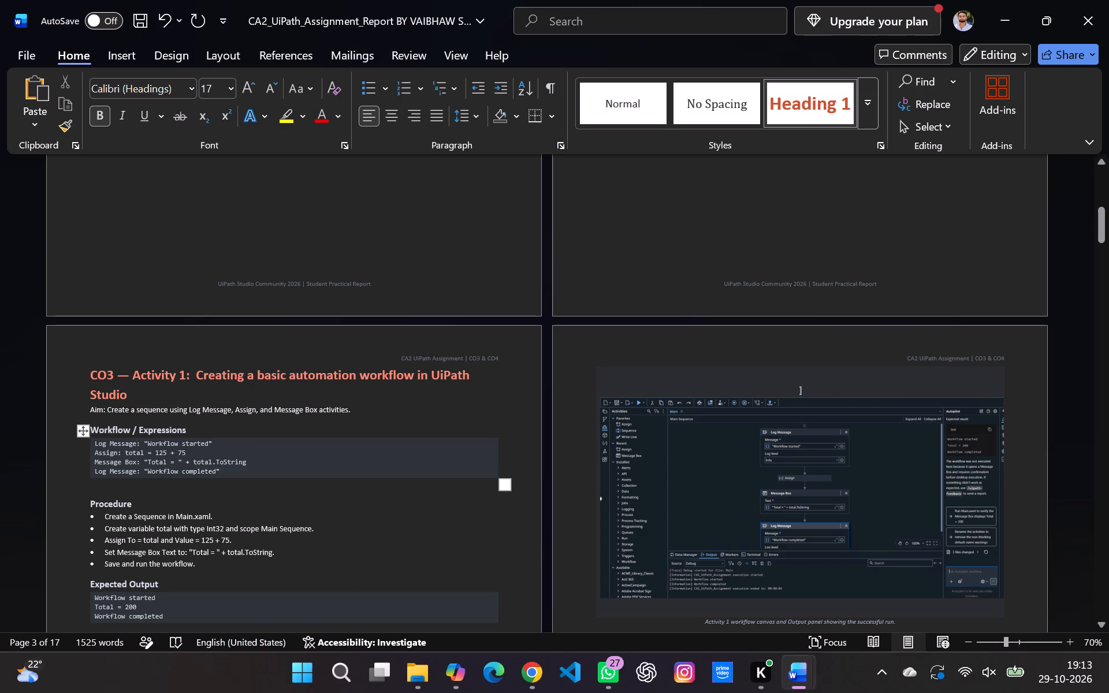
On the assignment page in Chrome, copy the second CO3 title, "Using variables and arguments to pass data between activities", without its number.
scroll(194, 461, "right", 1)
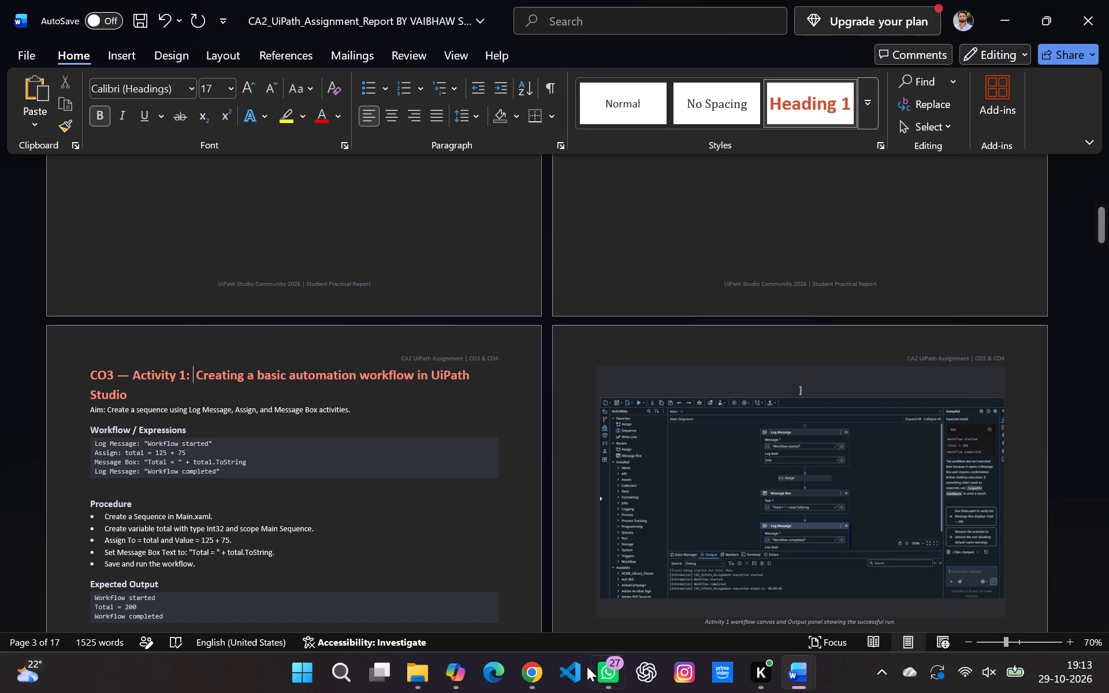
left_click(533, 665)
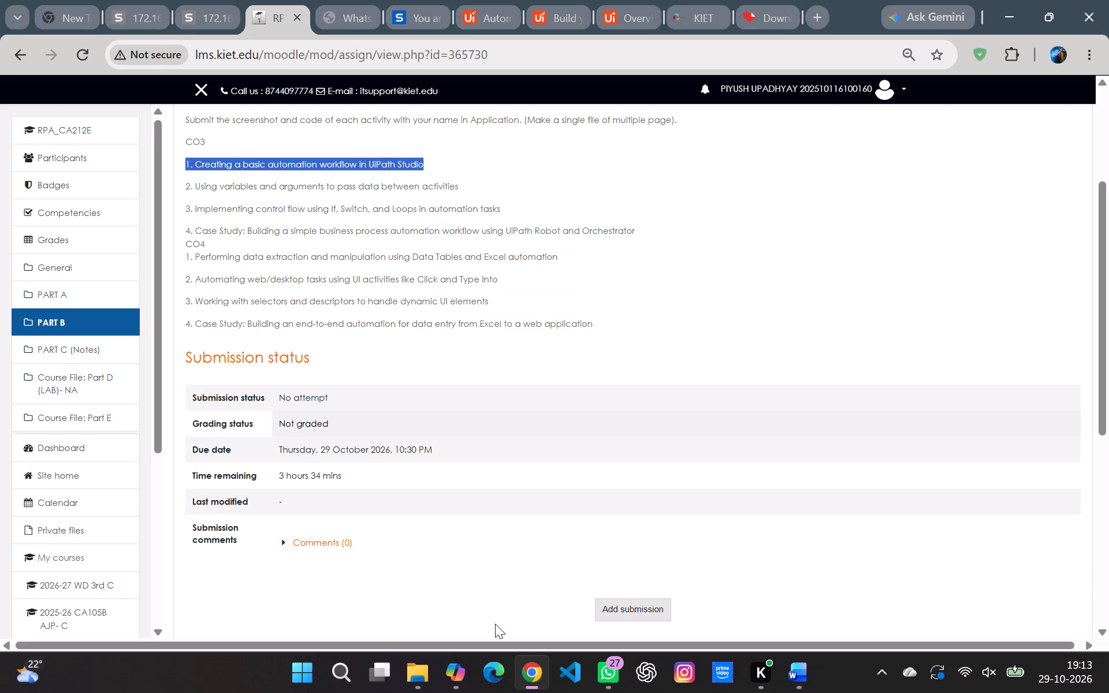
left_click_drag(195, 181, 486, 199)
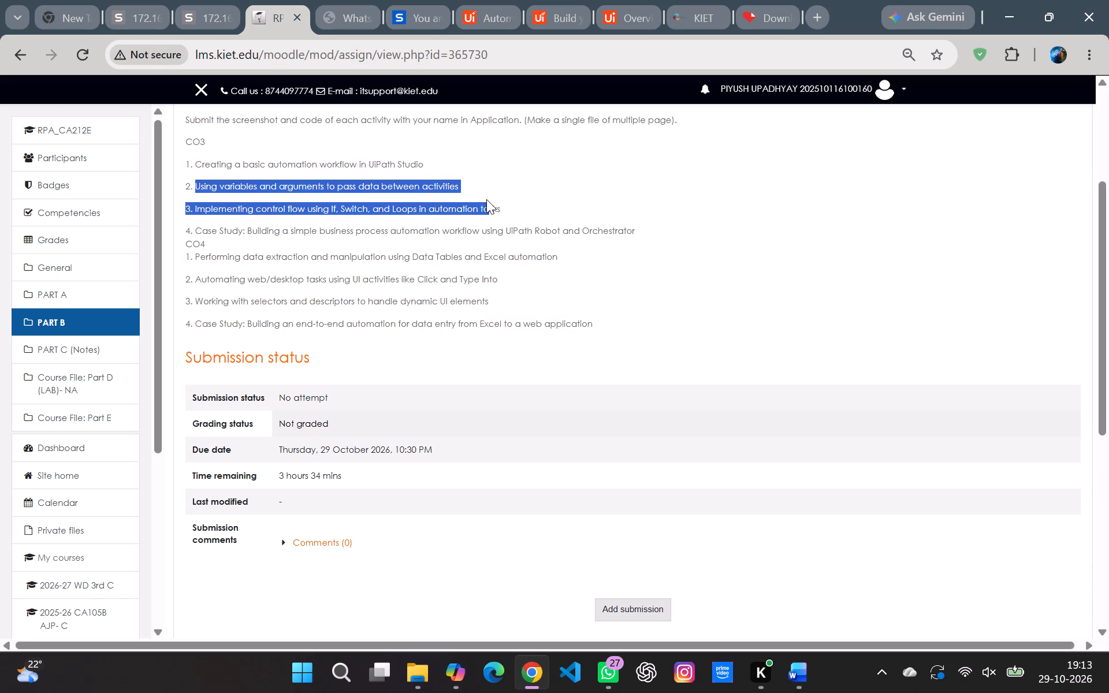
left_click_drag(486, 199, 486, 178)
key("ctrl+c")
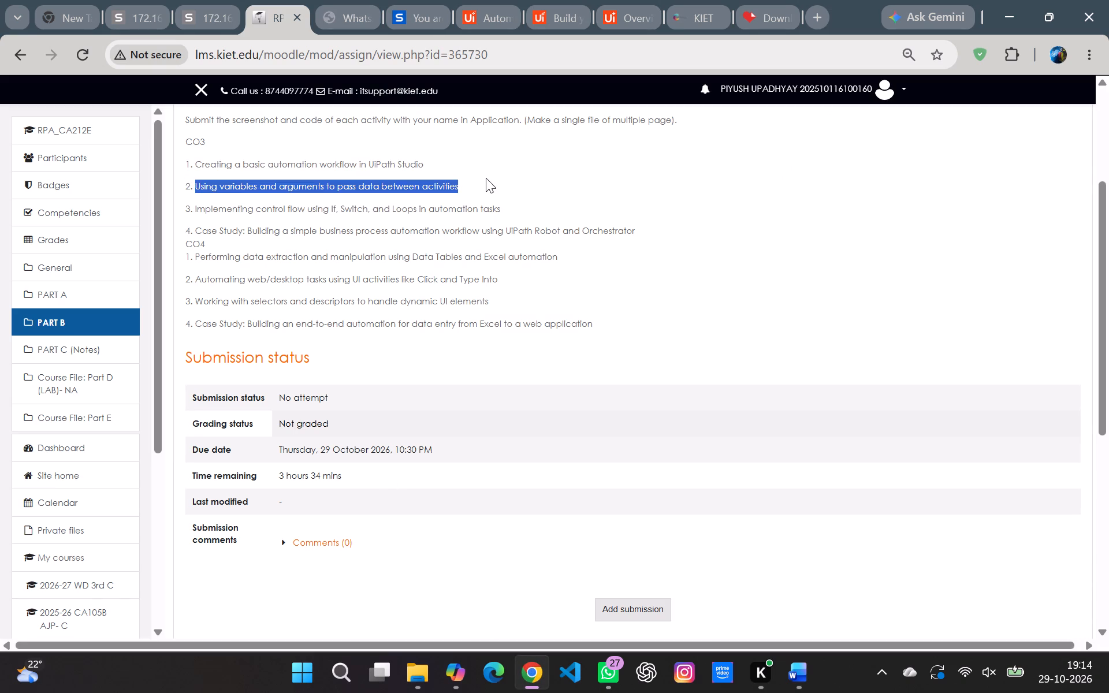
In the Word report, replace the CO3 Activity 2 heading's title with the copied "Using variables and arguments to pass data between activities".
left_click(847, 628)
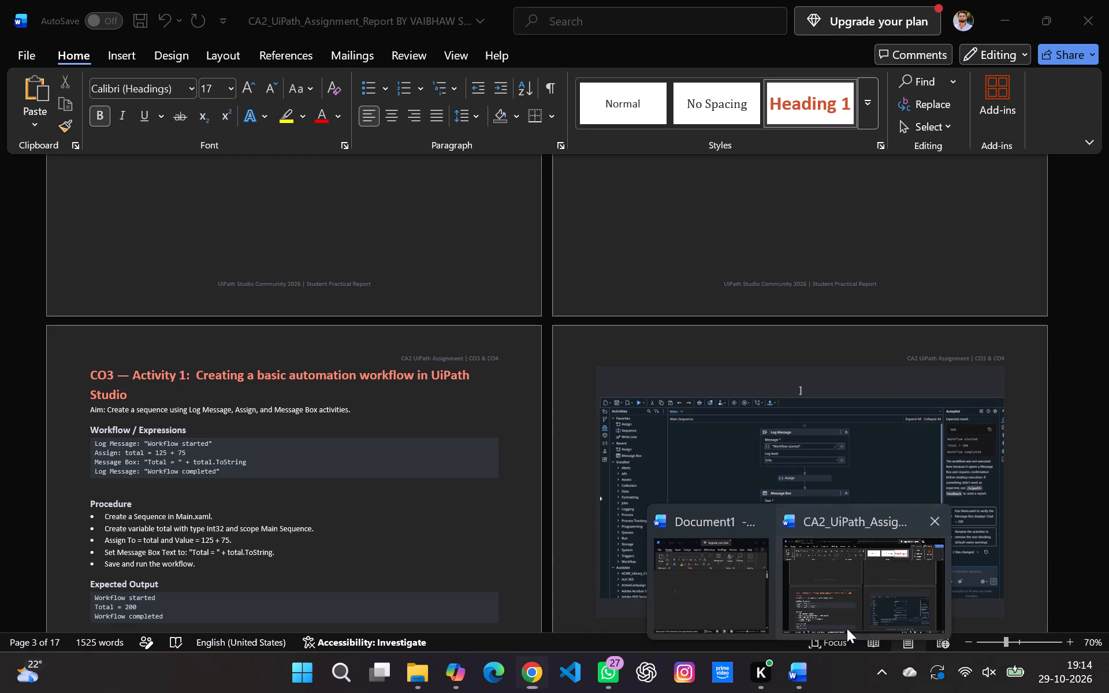
scroll(334, 365, "down", 4)
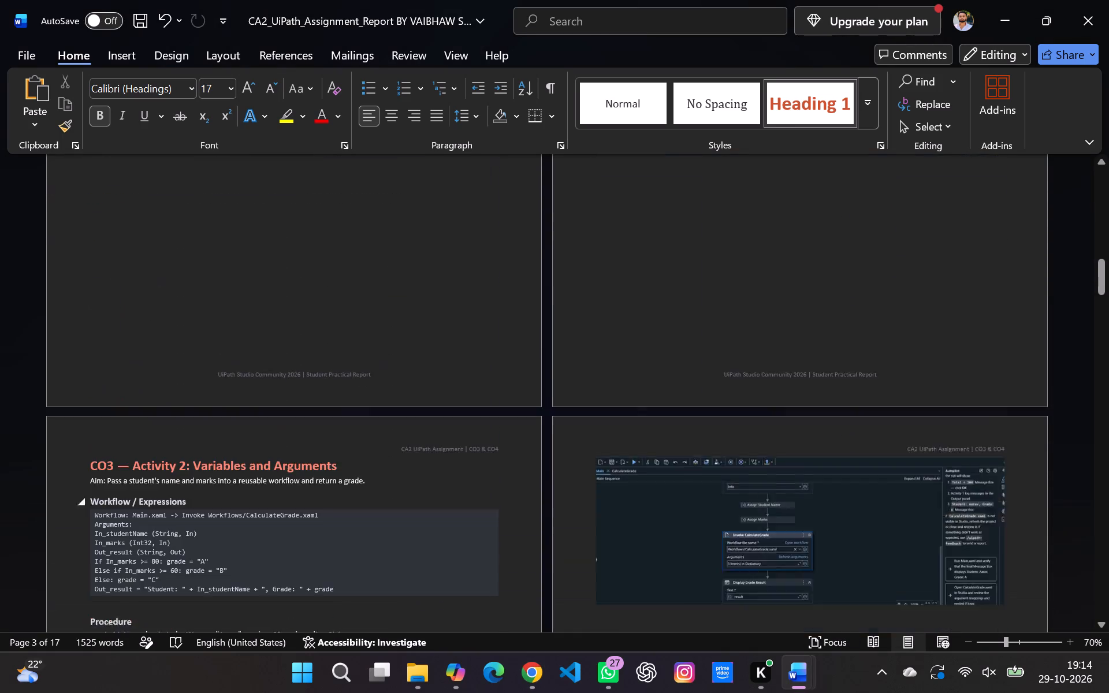
scroll(334, 365, "down", 2)
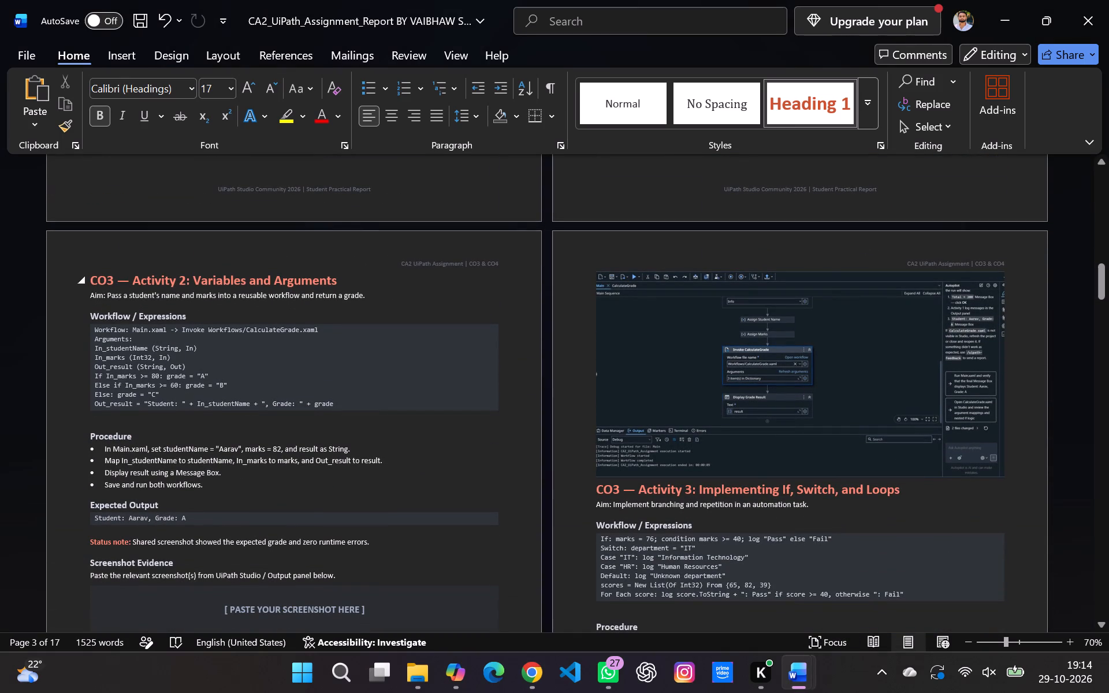
left_click_drag(194, 275, 324, 288)
key("BackSpace")
key("ctrl+v")
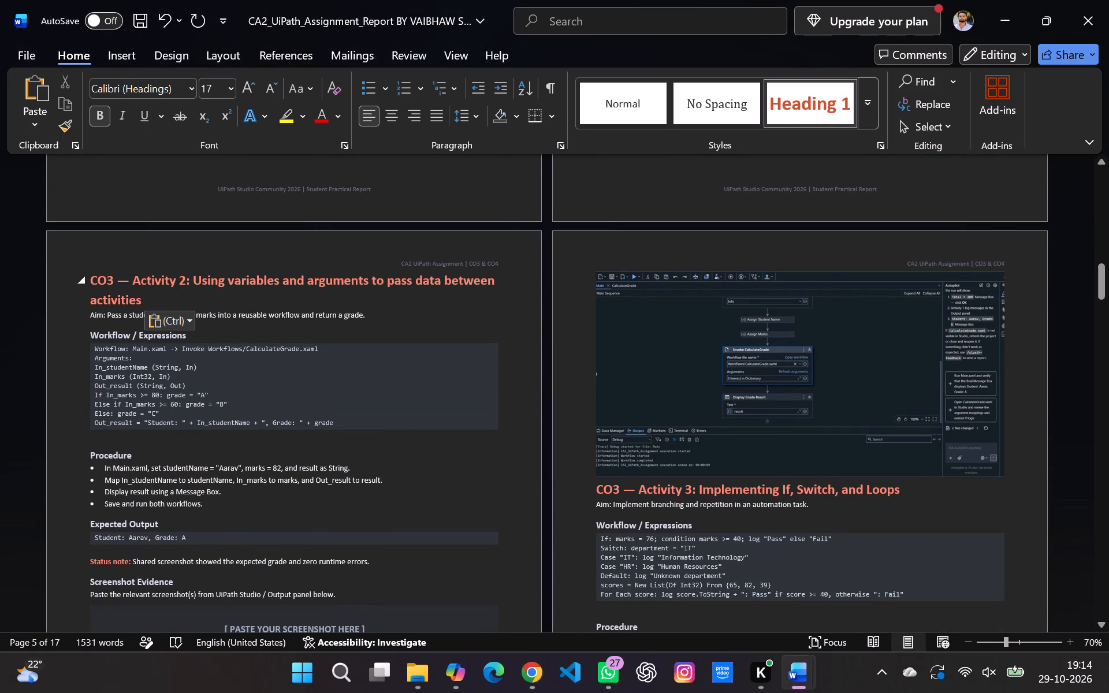
On the assignment page in Chrome, copy the third CO3 title, "Implementing control flow using If, Switch, and Loops in automation tasks", without its number.
scroll(429, 329, "down", 1)
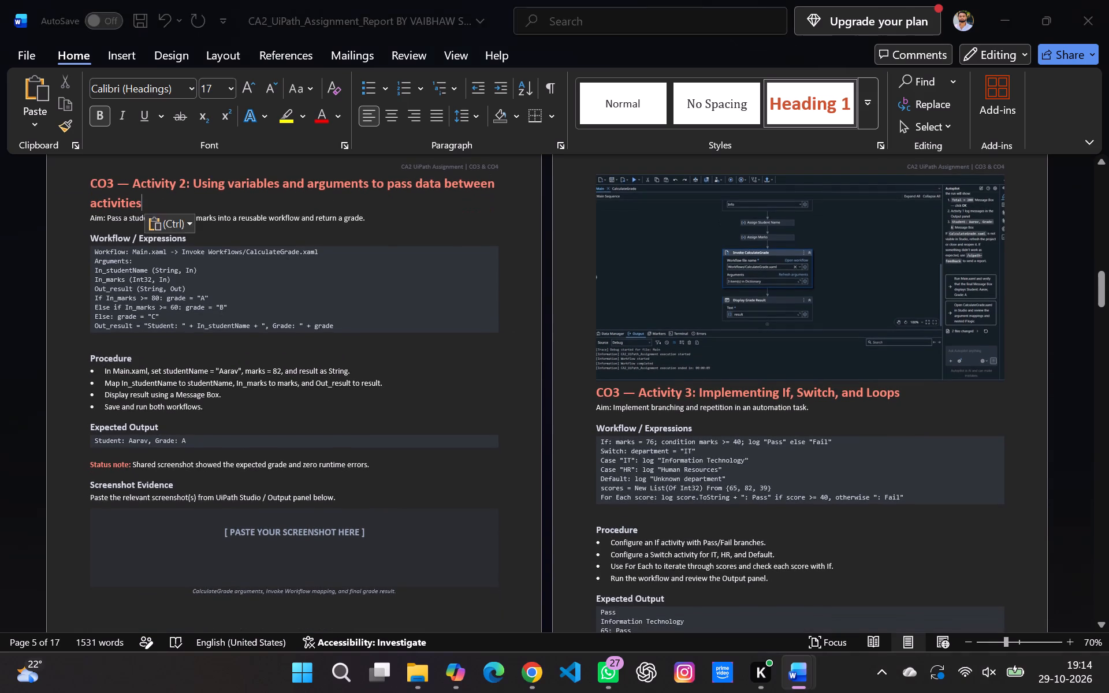
left_click(554, 167)
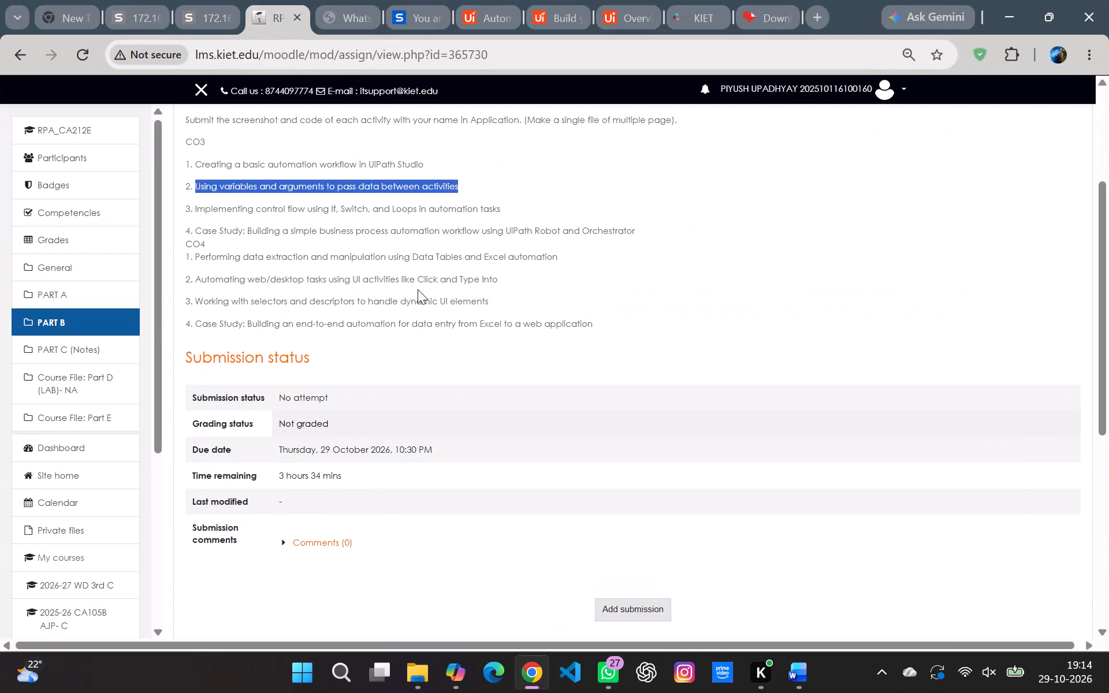
left_click_drag(196, 206, 549, 209)
key("ctrl+c")
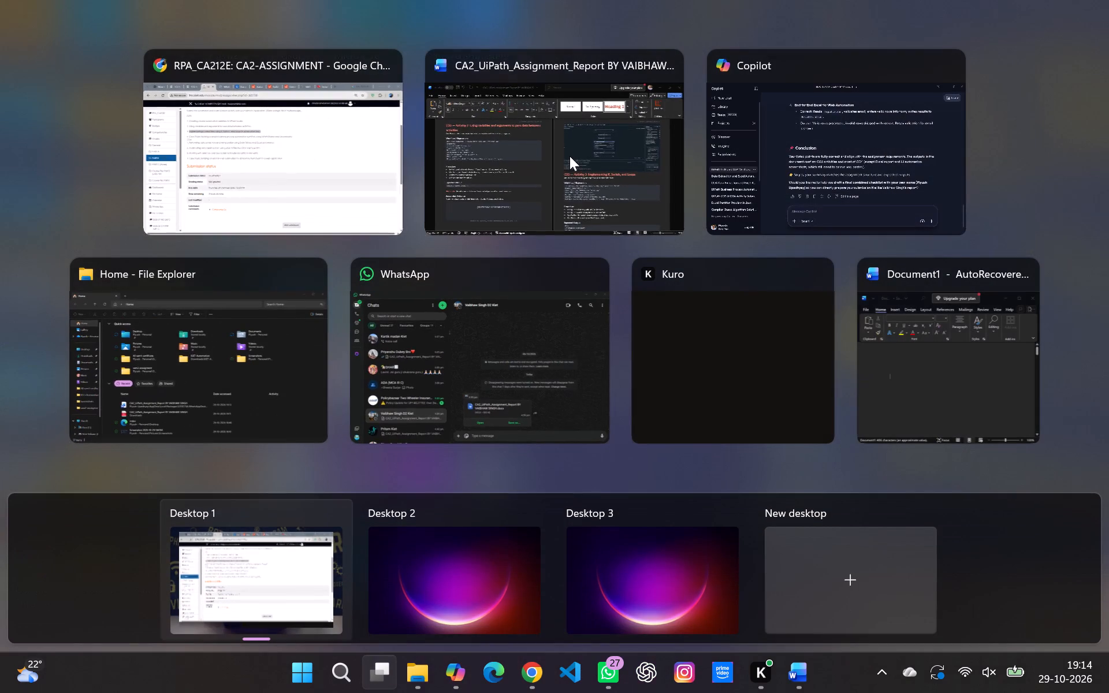
In the Word report, replace the CO3 Activity 3 heading's title with the copied "Implementing control flow using If, Switch, and Loops in automation tasks".
left_click(570, 156)
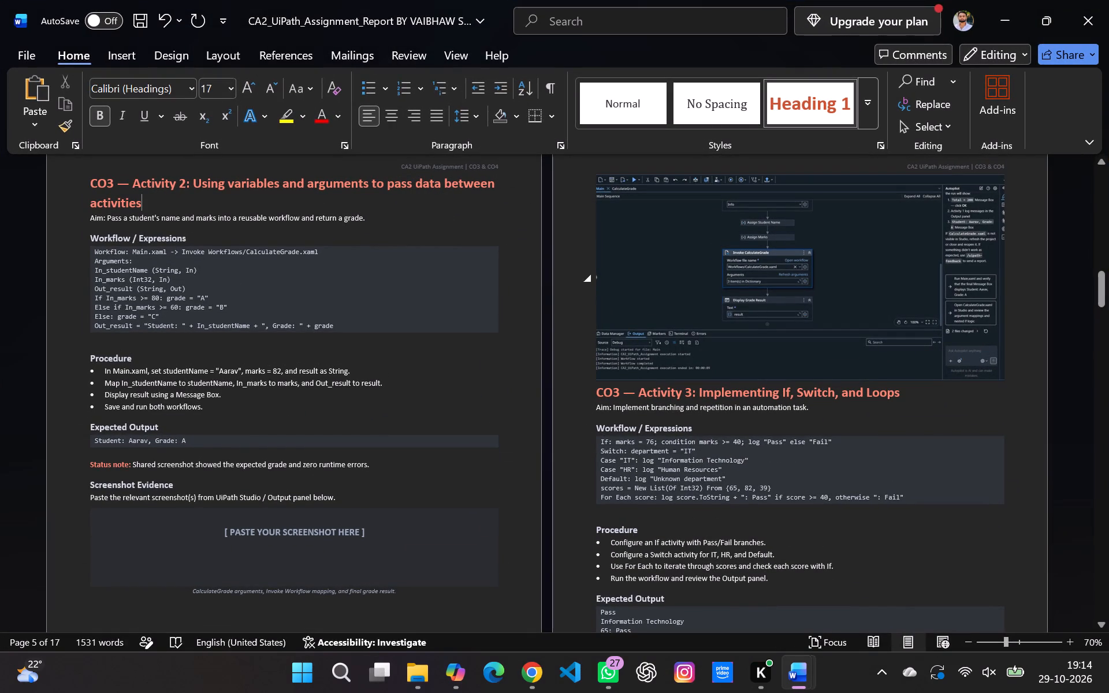
left_click_drag(699, 389, 947, 403)
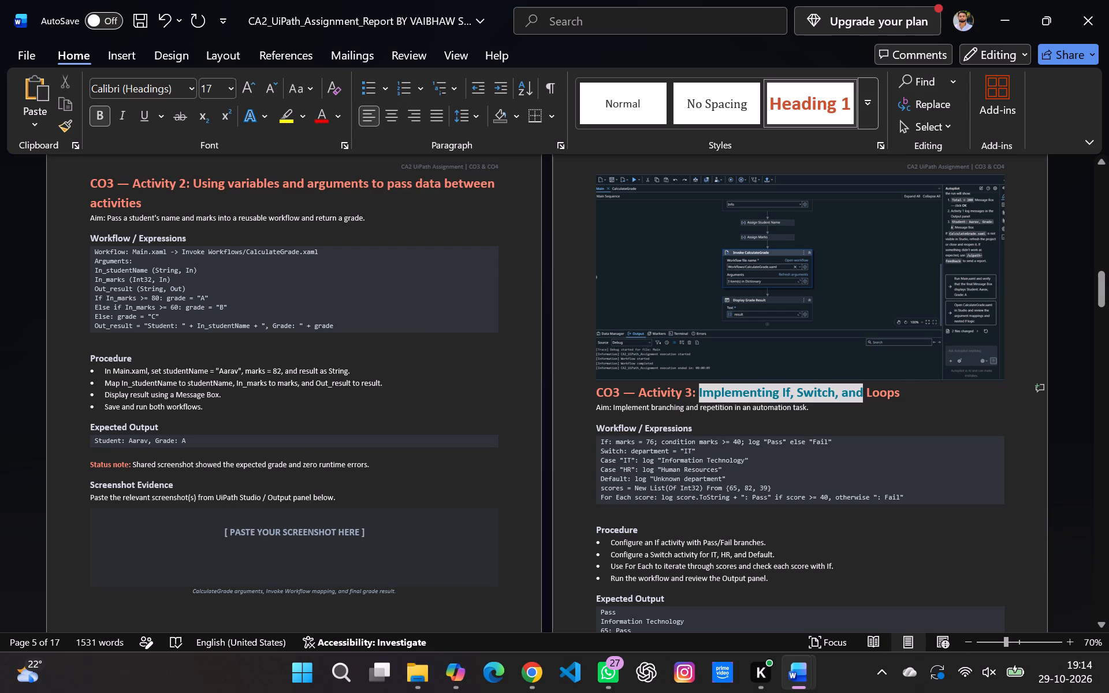
left_click_drag(947, 403, 949, 397)
key("BackSpace")
key("ctrl+v")
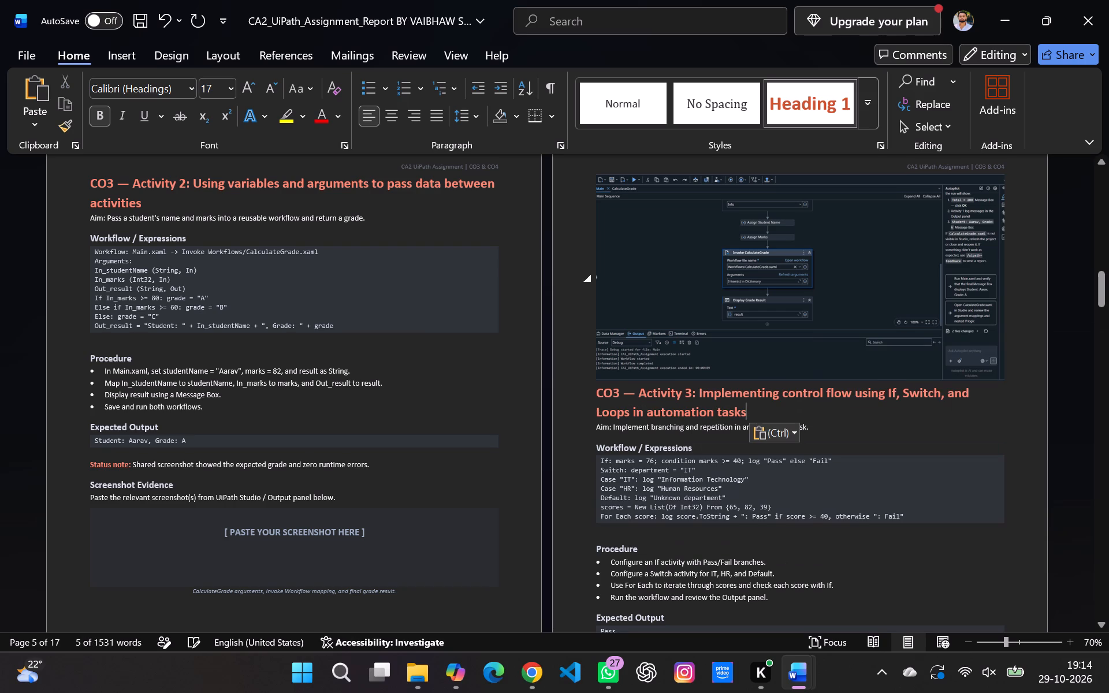
On the assignment page in Chrome, copy the line "4. Case Study: Building a simple business process automation workflow using UiPath Robot and Orchestrator".
scroll(949, 397, "down", 3)
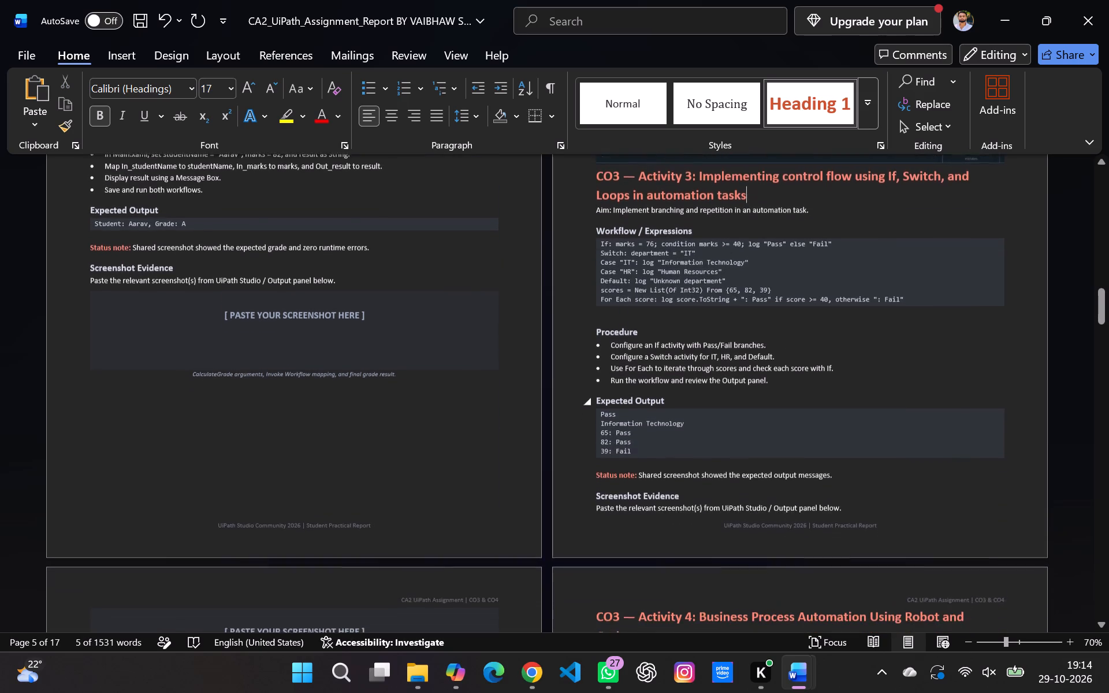
scroll(949, 397, "down", 3)
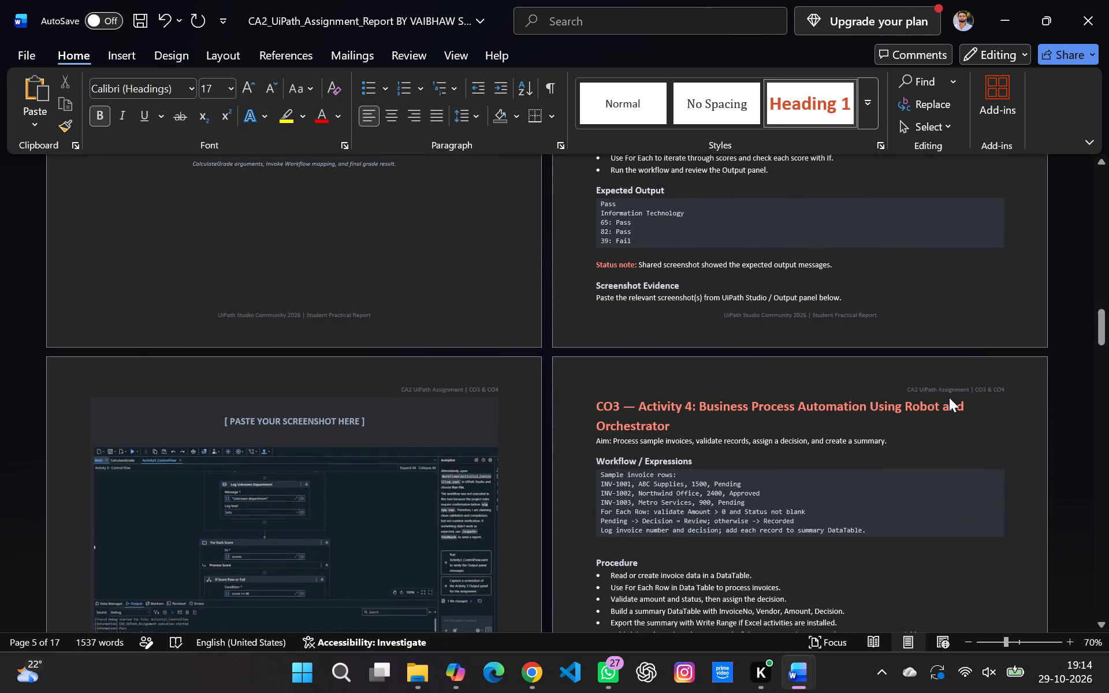
scroll(949, 397, "down", 2)
scroll(949, 397, "up", 1)
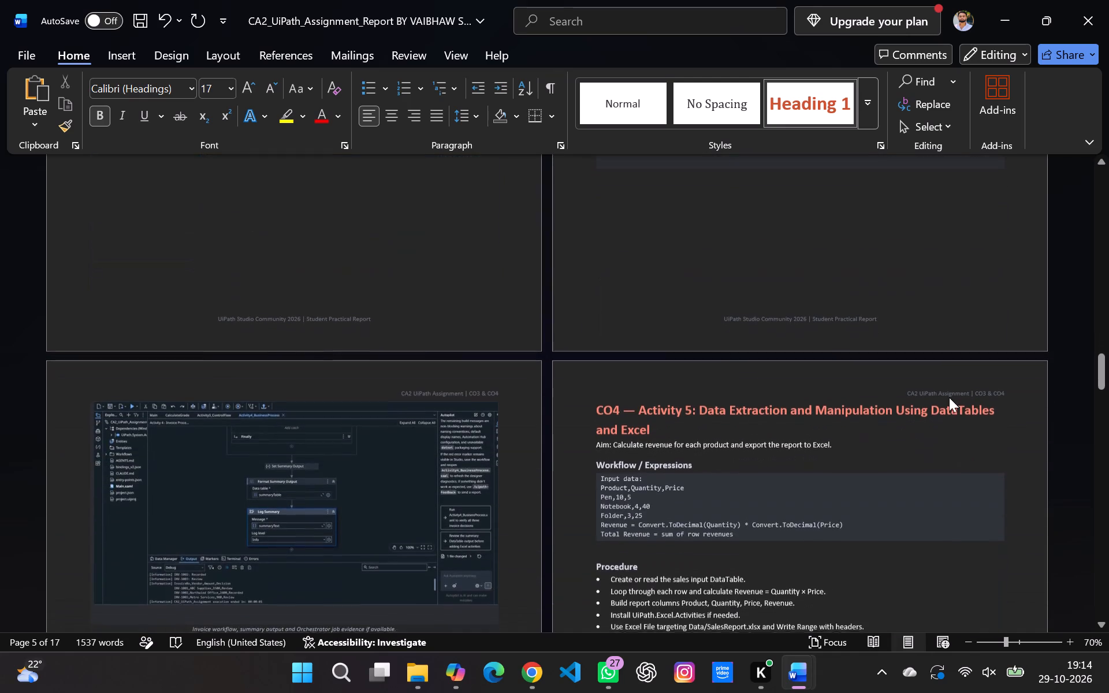
scroll(949, 397, "up", 1)
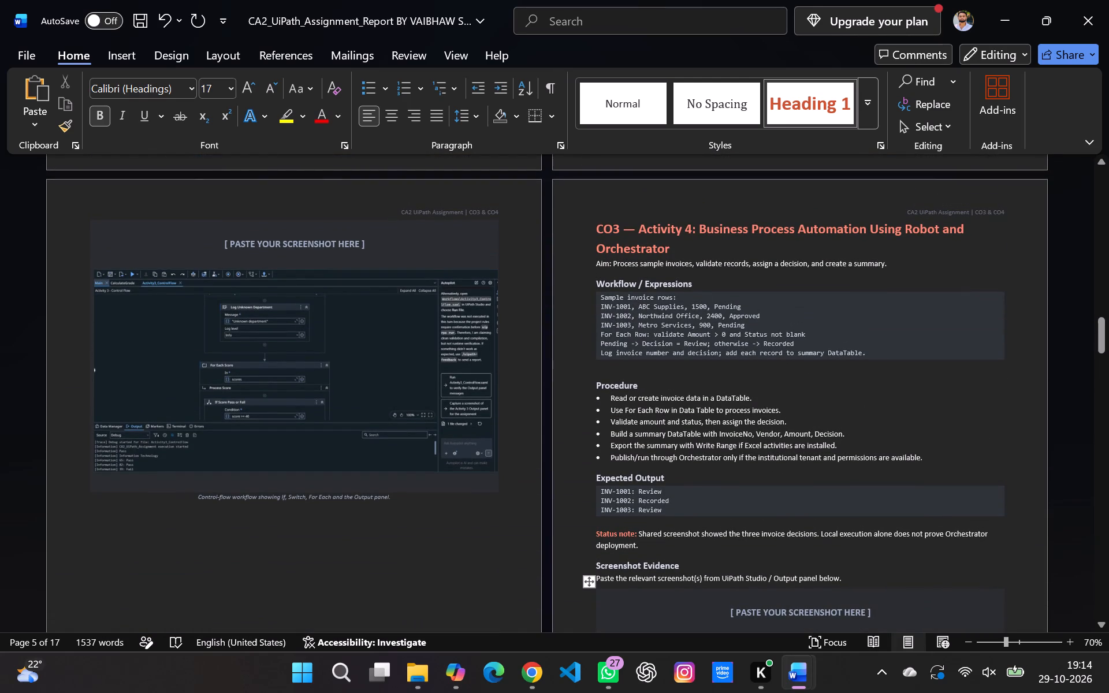
left_click(499, 226)
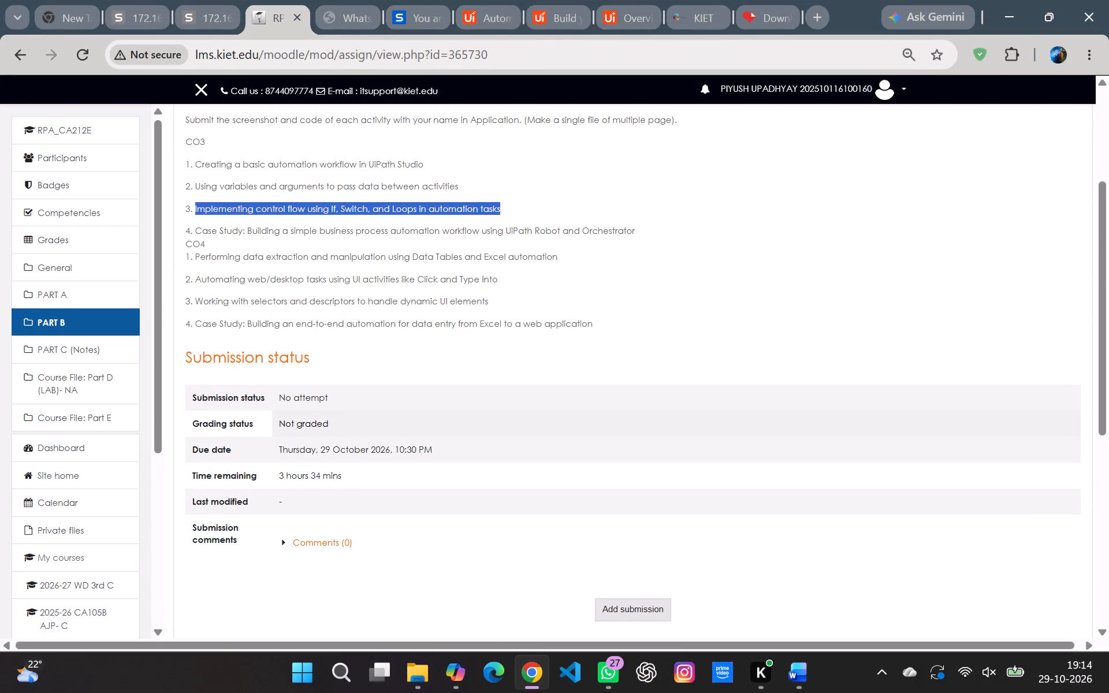
left_click_drag(183, 226, 235, 237)
left_click(225, 237)
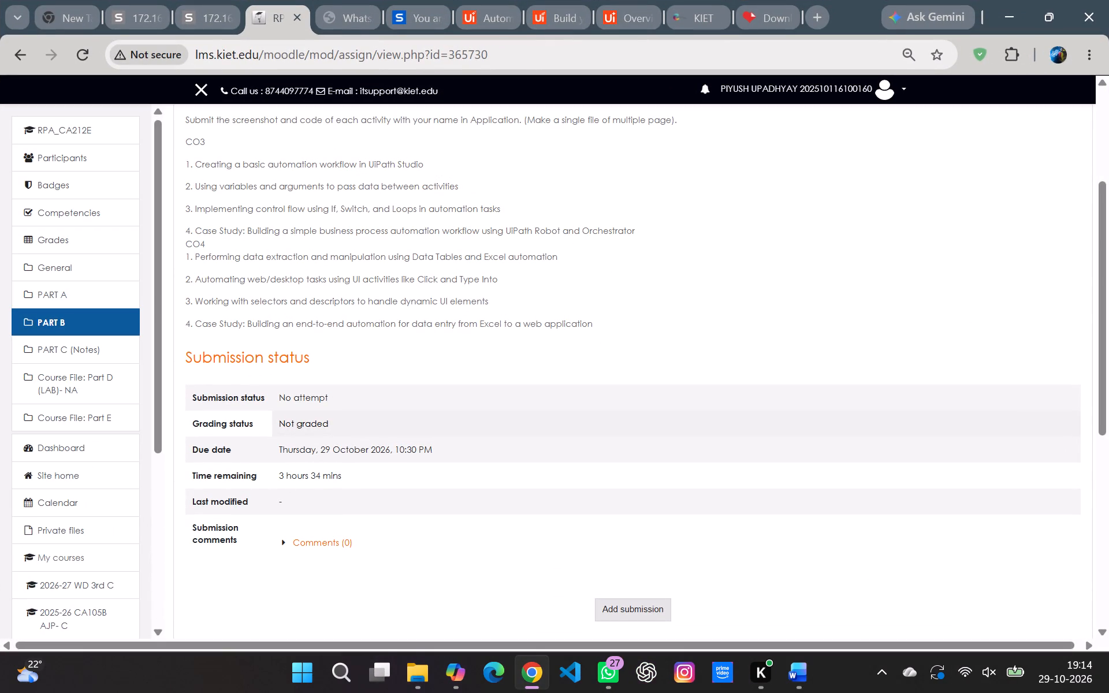
double_click(195, 230)
double_click(195, 230)
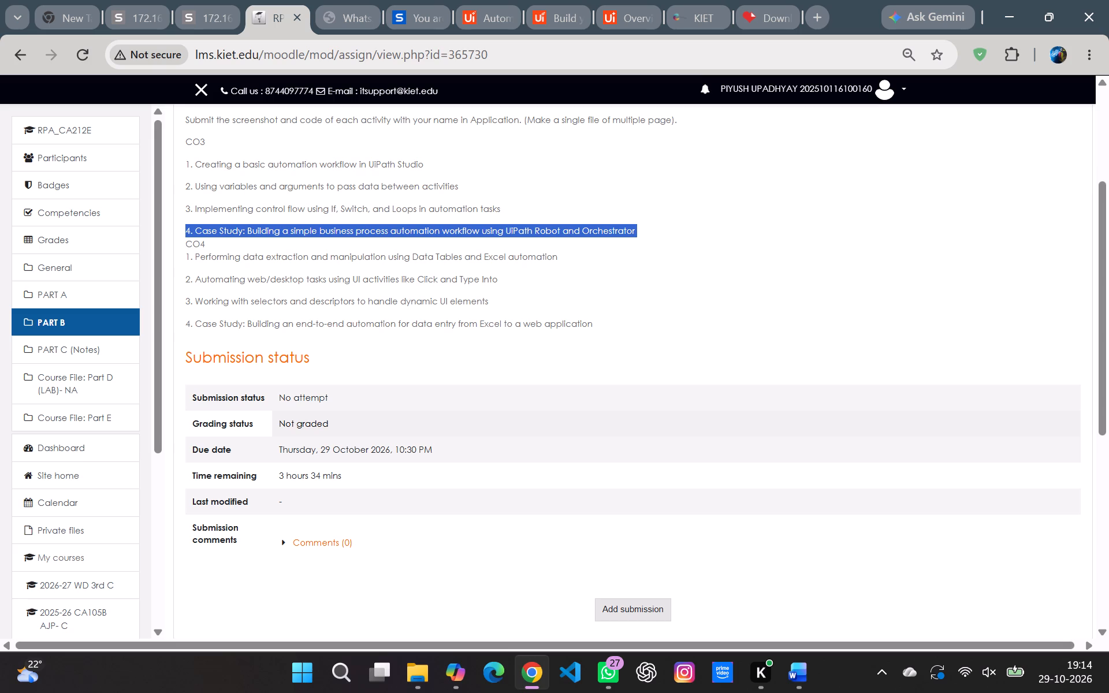
key("ctrl+c")
In the Word report, erase the "[ PASTE YOUR SCREENSHOT HERE ]" placeholder text under CO3 Activity 4's Screenshot Evidence.
left_click(551, 151)
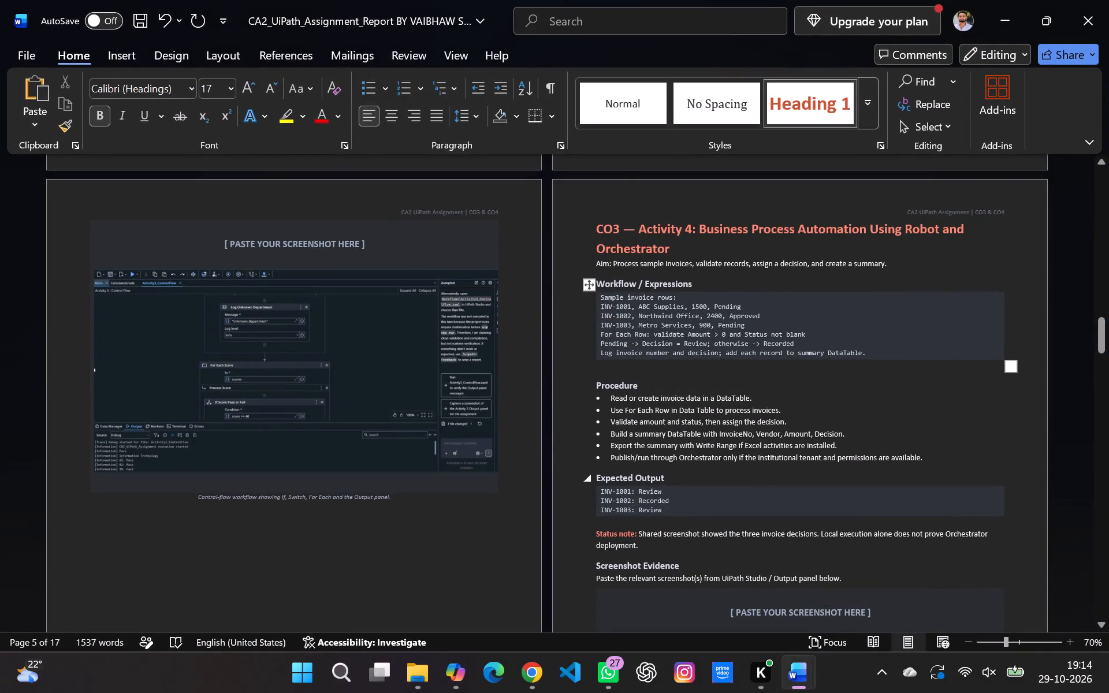
scroll(658, 478, "down", 1)
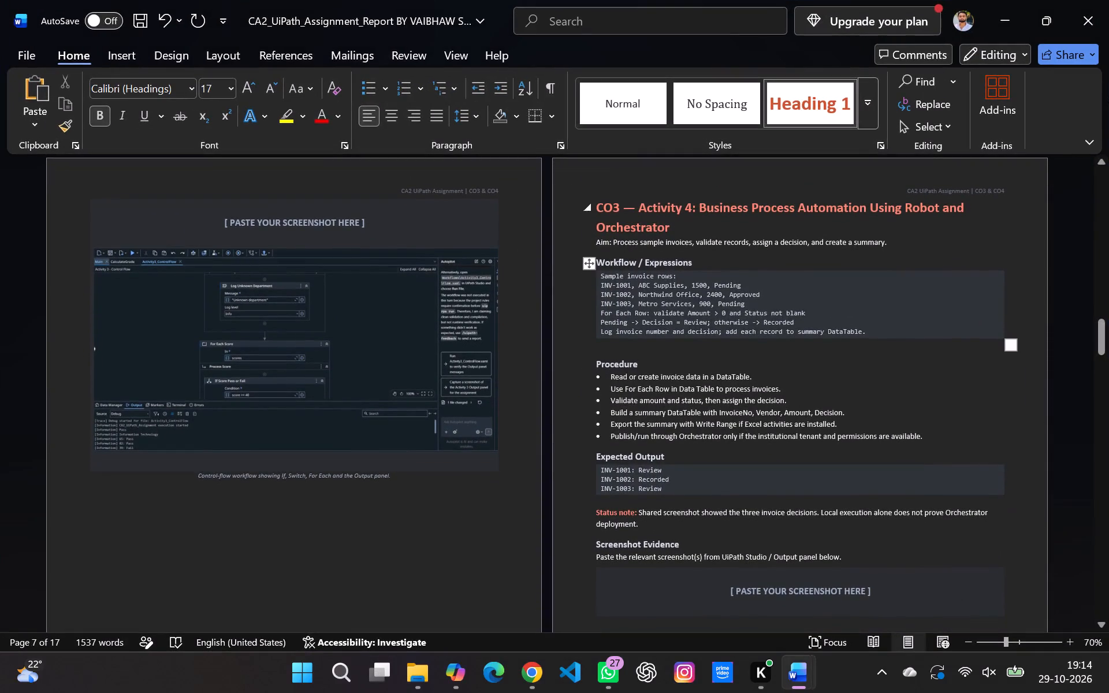
scroll(989, 285, "down", 5)
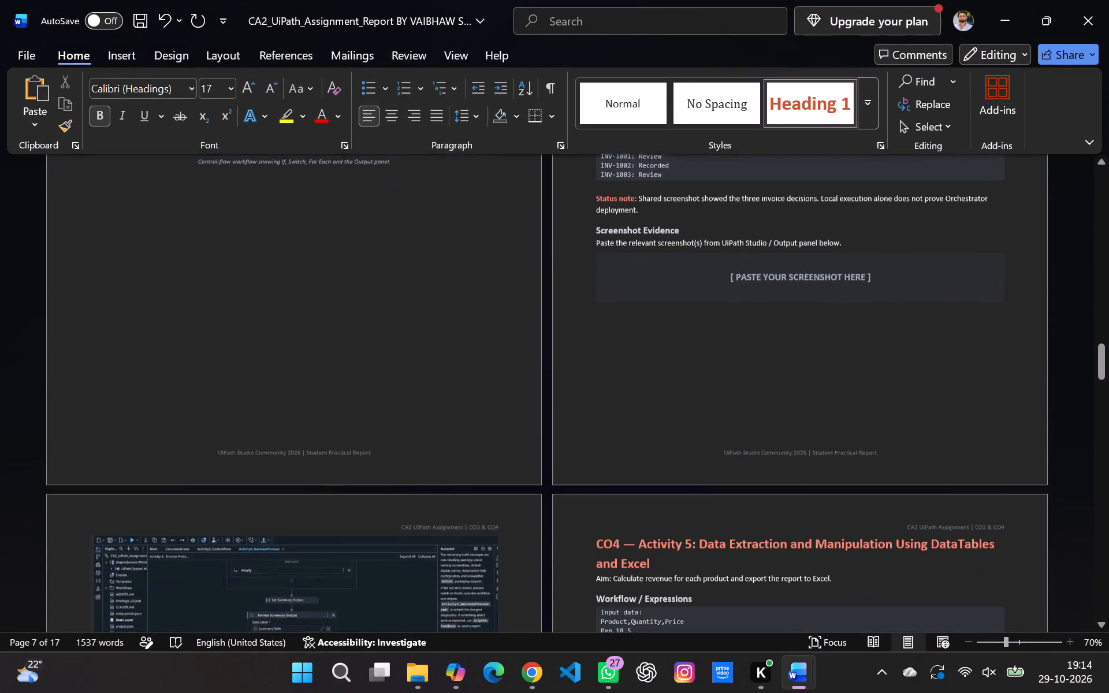
left_click(926, 267)
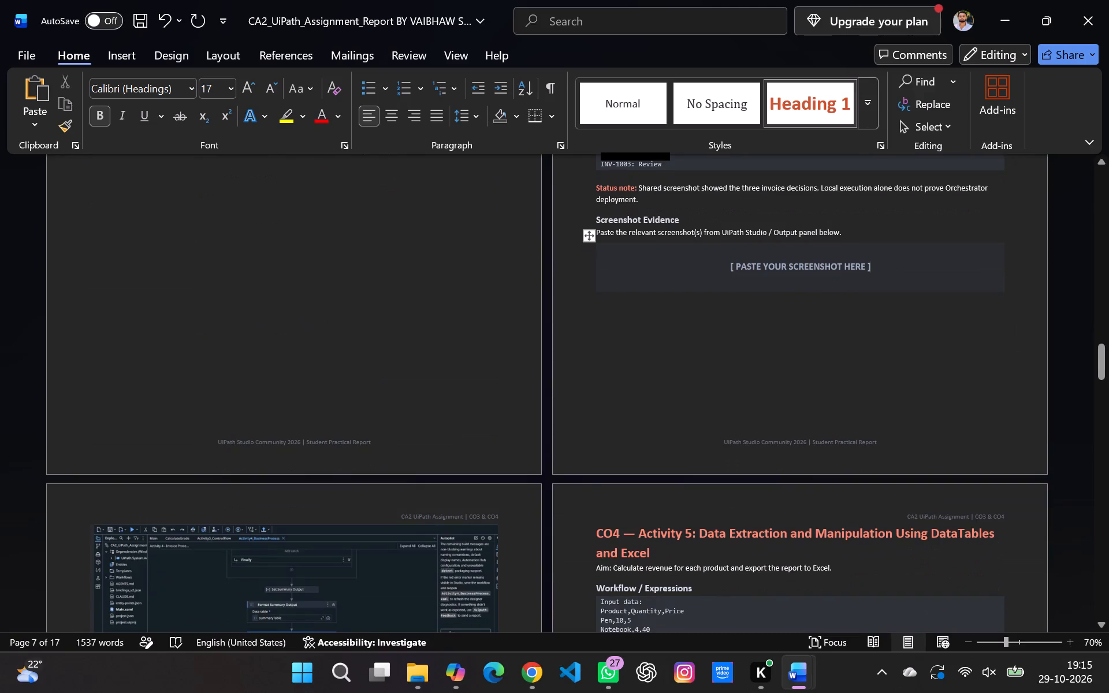
key("BackSpace")
key("BackSpace")
key("BackSpace")
key("BackSpace")
key("BackSpace")
key("BackSpace")
key("BackSpace")
key("BackSpace")
key("BackSpace")
key("BackSpace")
key("BackSpace")
key("BackSpace")
key("BackSpace")
key("BackSpace")
key("BackSpace")
key("BackSpace")
key("BackSpace")
key("BackSpace")
key("BackSpace")
key("BackSpace")
key("BackSpace")
key("BackSpace")
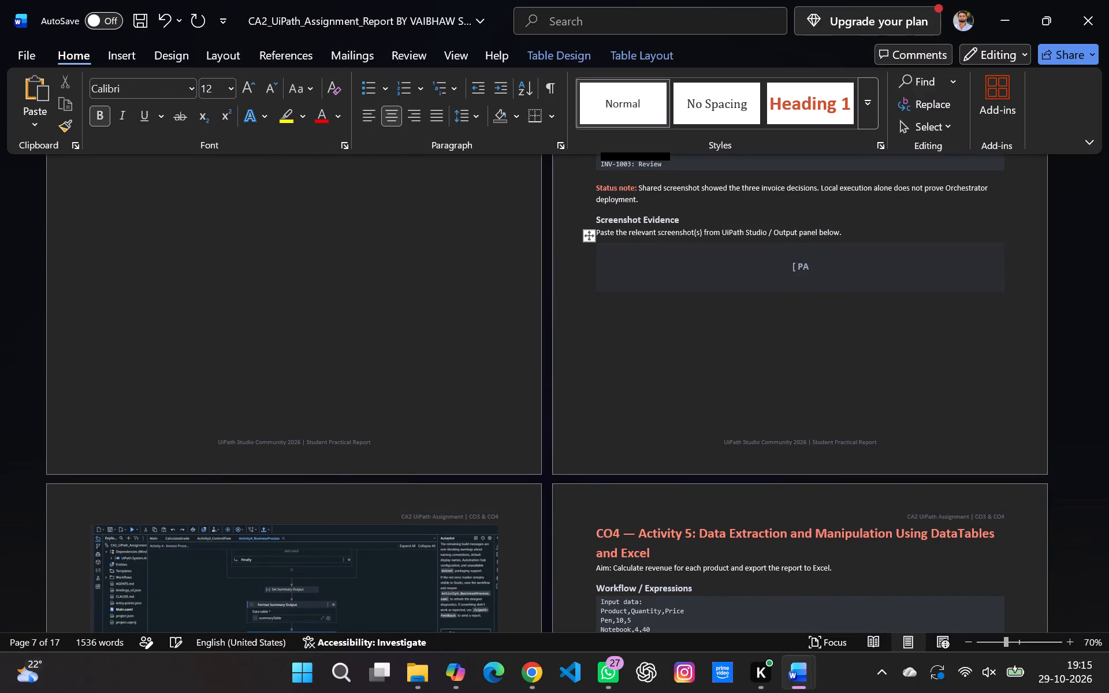
key("BackSpace")
key("BackSpace")
key("BackSpace")
key("BackSpace")
key("BackSpace")
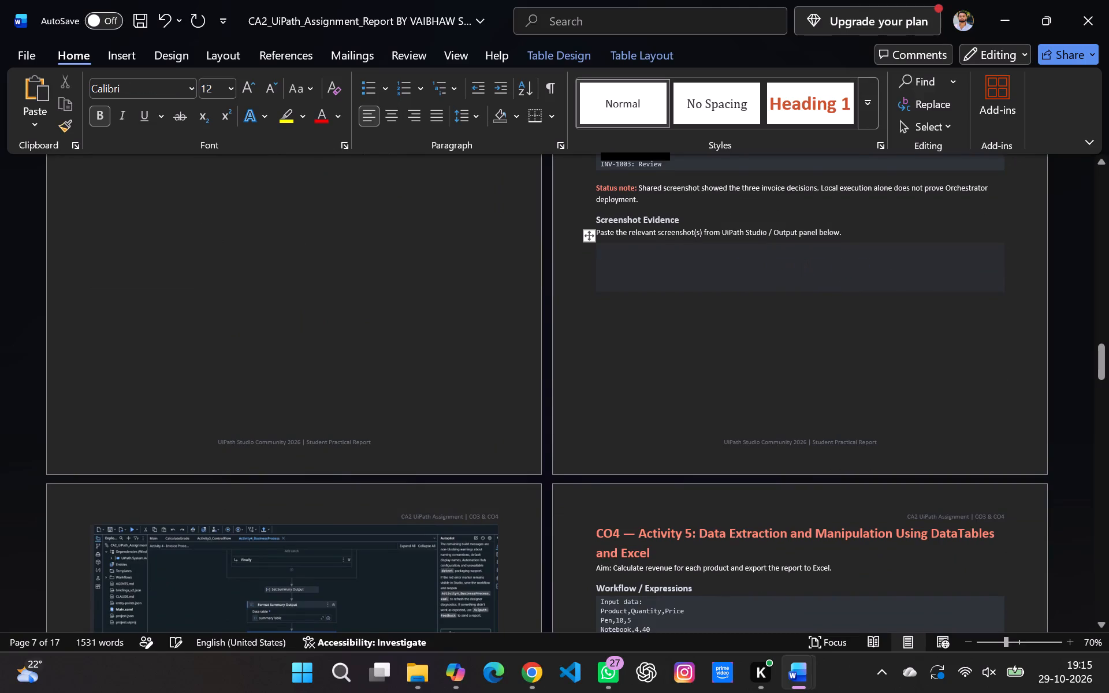
Delete the screenshot placeholder table cell under CO3 Activity 4's Screenshot Evidence using the Shift cells left option.
right_click(870, 262)
left_click(823, 273)
left_click(588, 232)
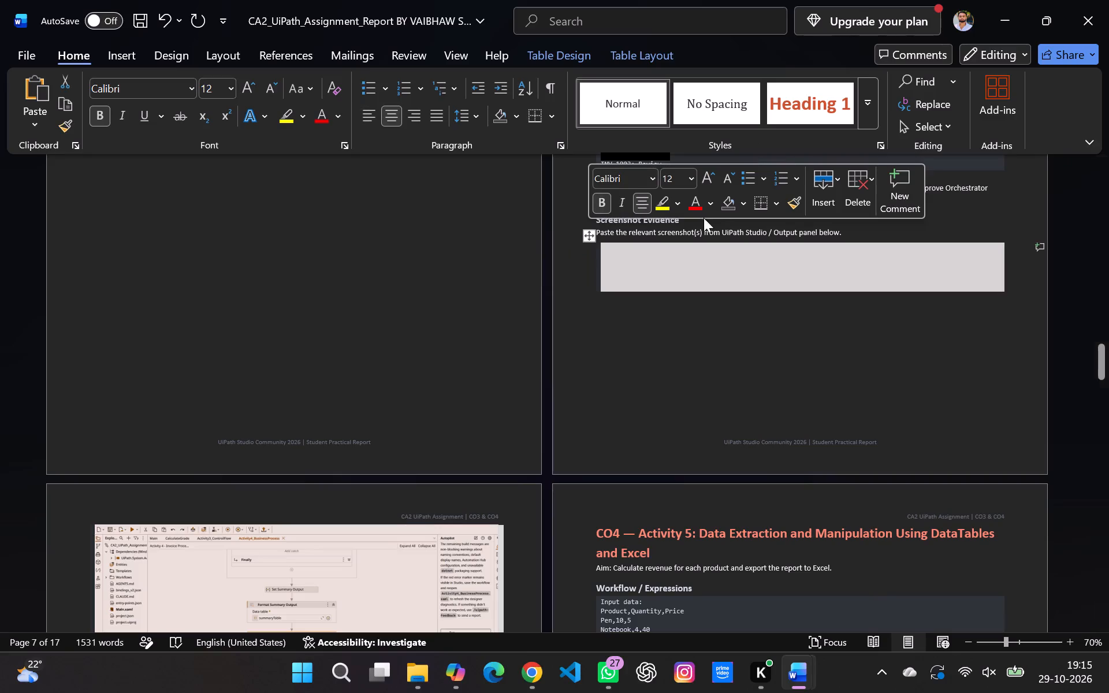
left_click(855, 197)
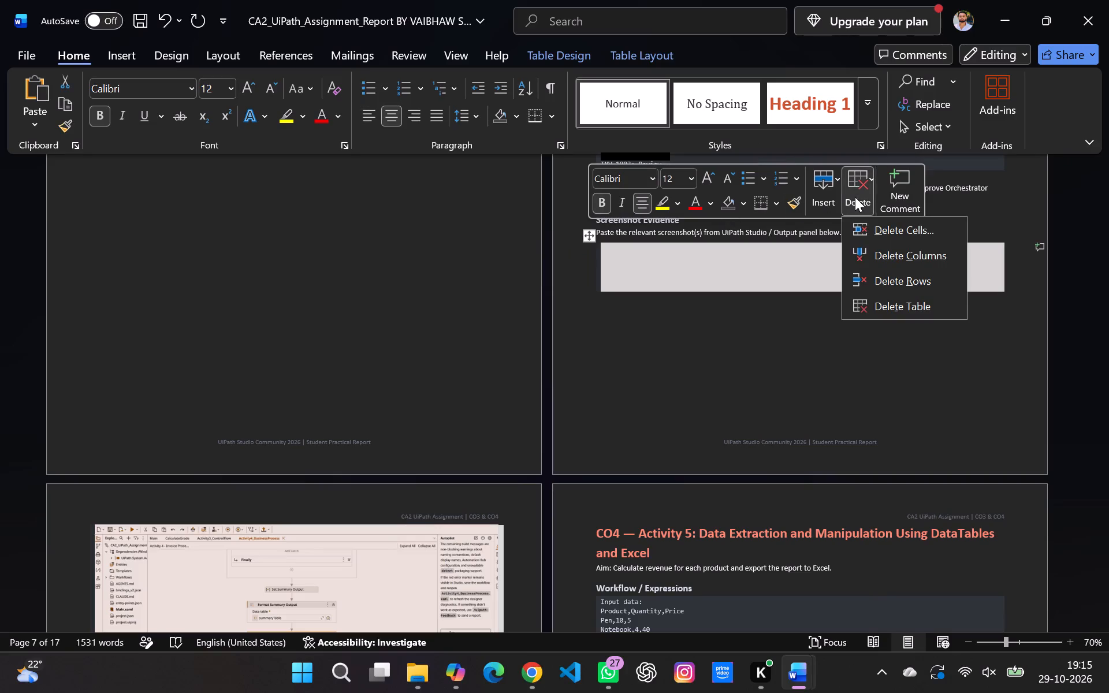
left_click(917, 225)
key("Return")
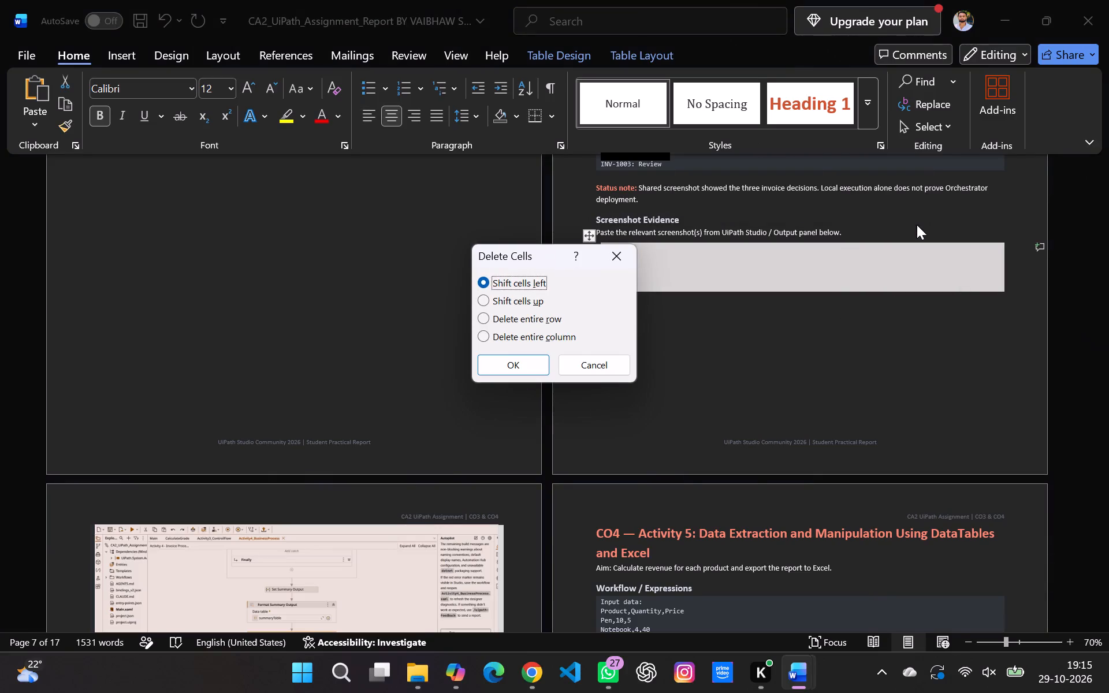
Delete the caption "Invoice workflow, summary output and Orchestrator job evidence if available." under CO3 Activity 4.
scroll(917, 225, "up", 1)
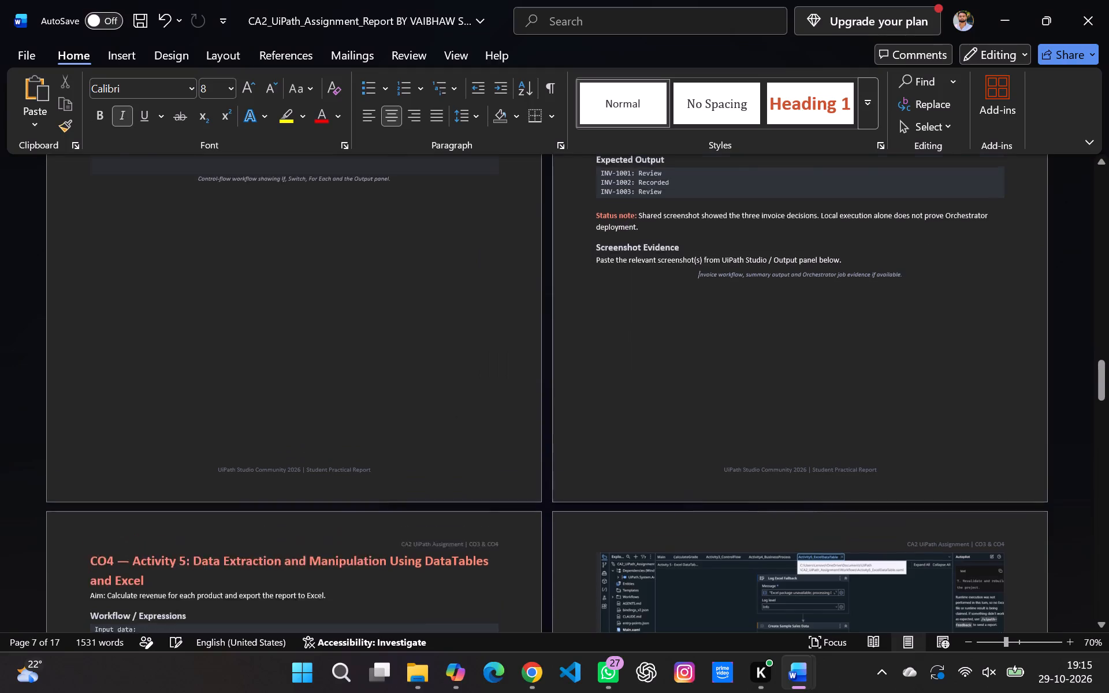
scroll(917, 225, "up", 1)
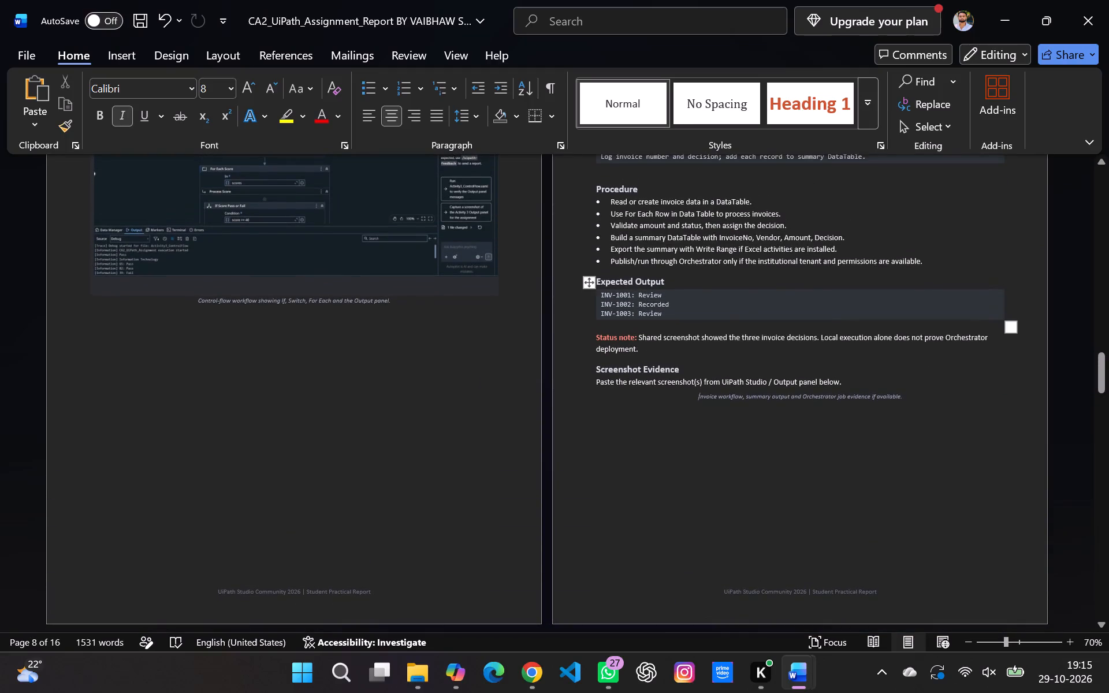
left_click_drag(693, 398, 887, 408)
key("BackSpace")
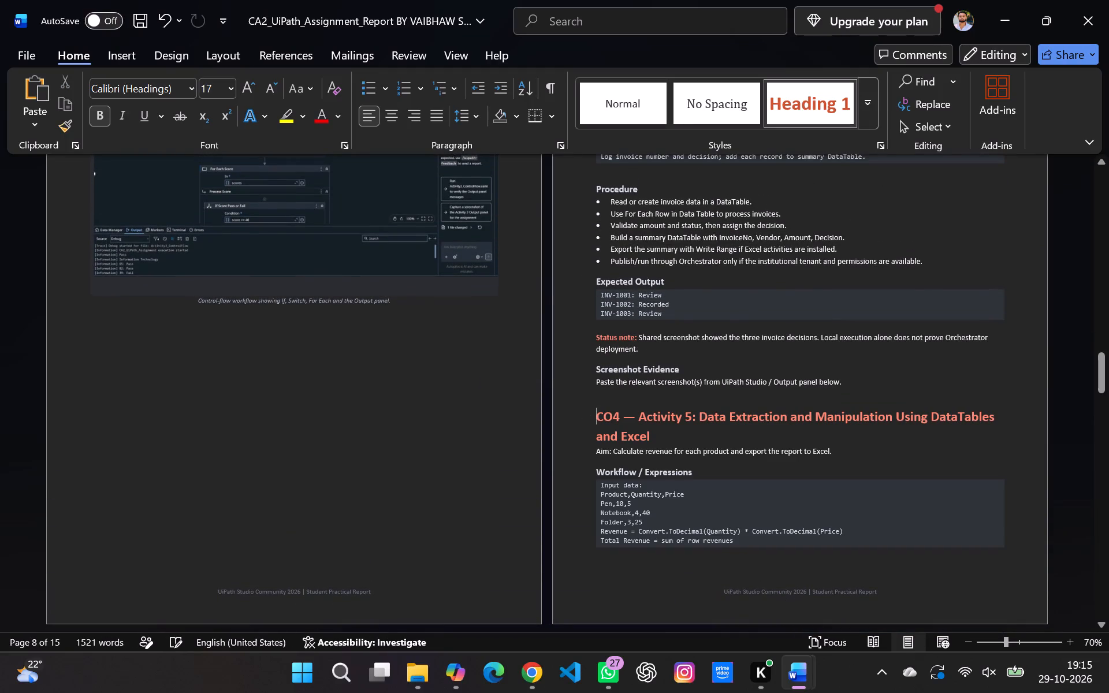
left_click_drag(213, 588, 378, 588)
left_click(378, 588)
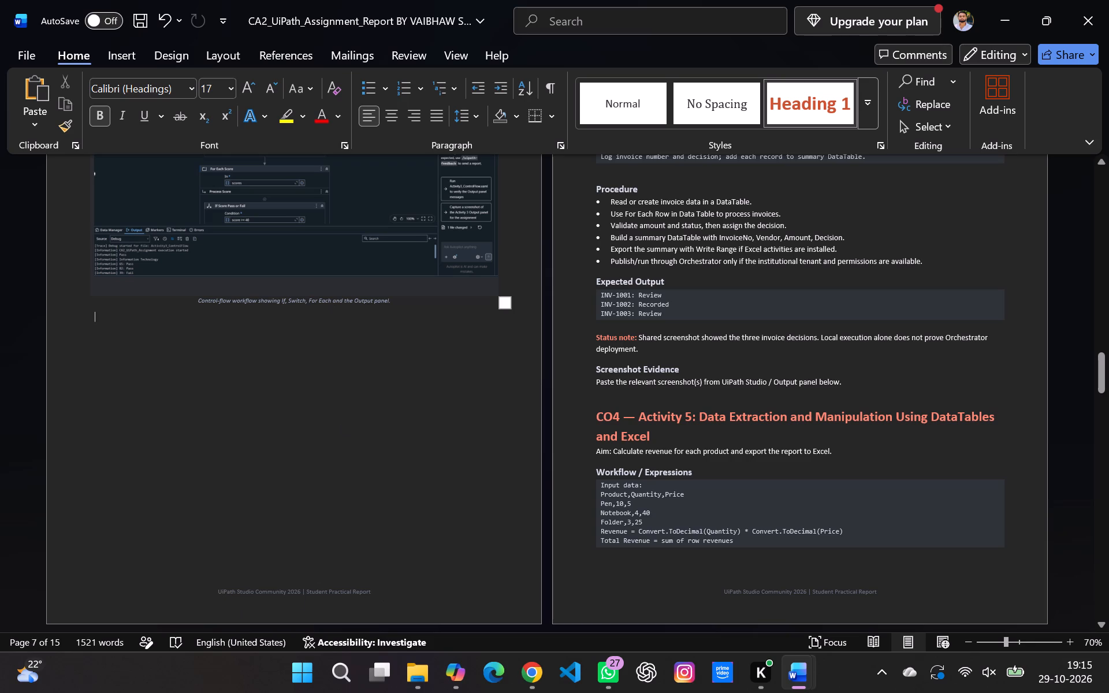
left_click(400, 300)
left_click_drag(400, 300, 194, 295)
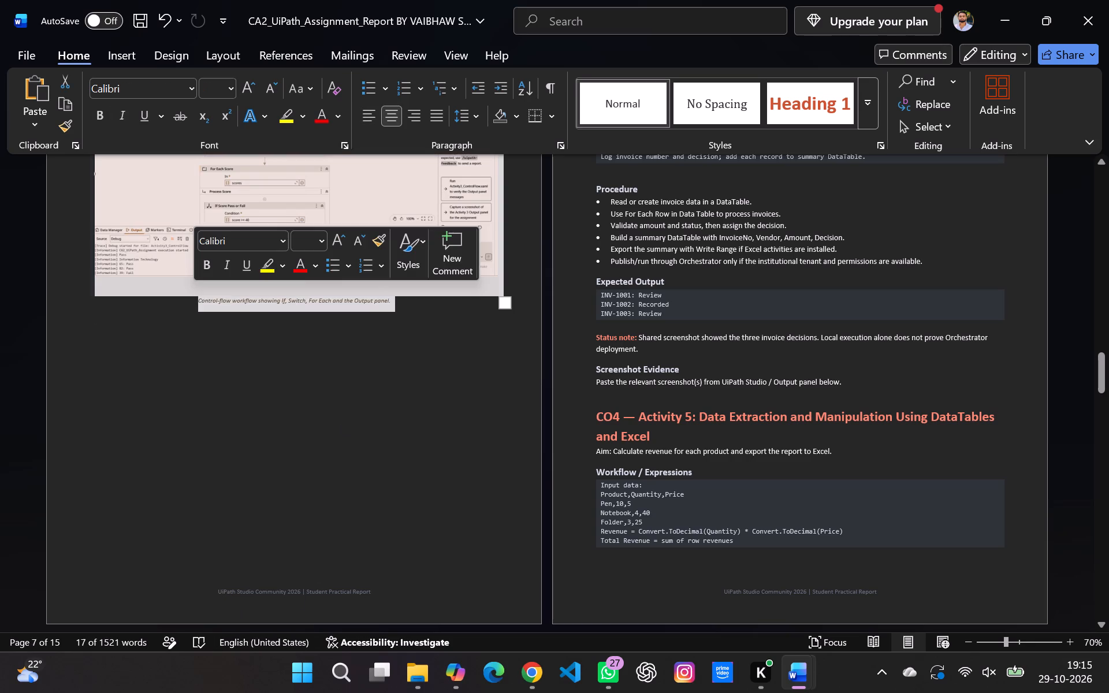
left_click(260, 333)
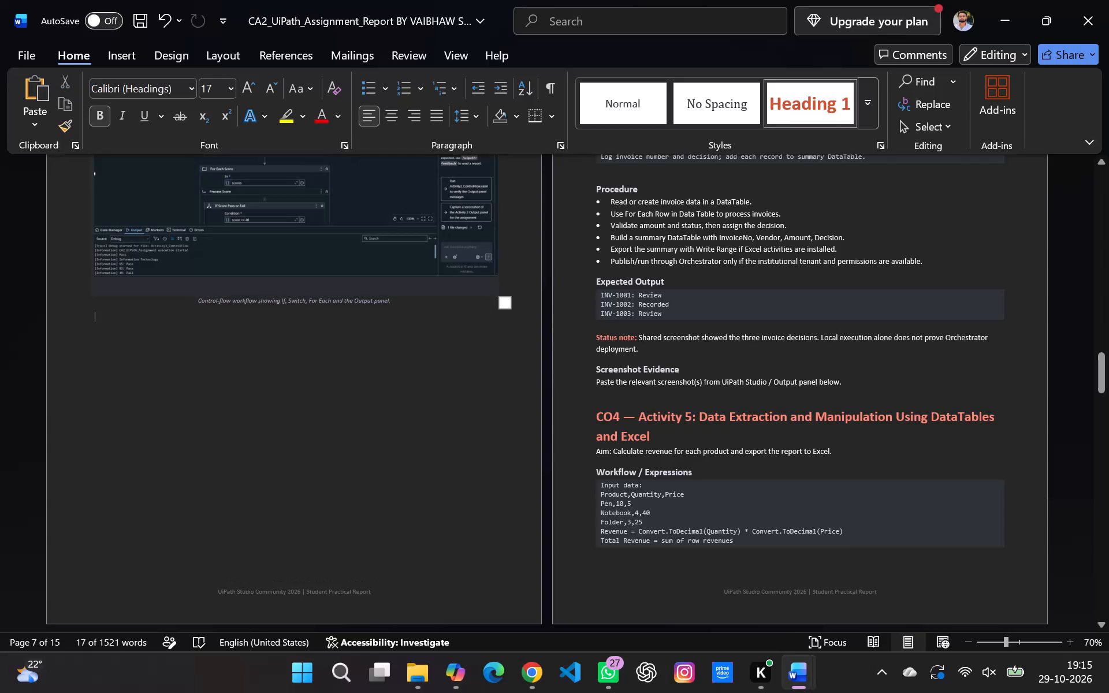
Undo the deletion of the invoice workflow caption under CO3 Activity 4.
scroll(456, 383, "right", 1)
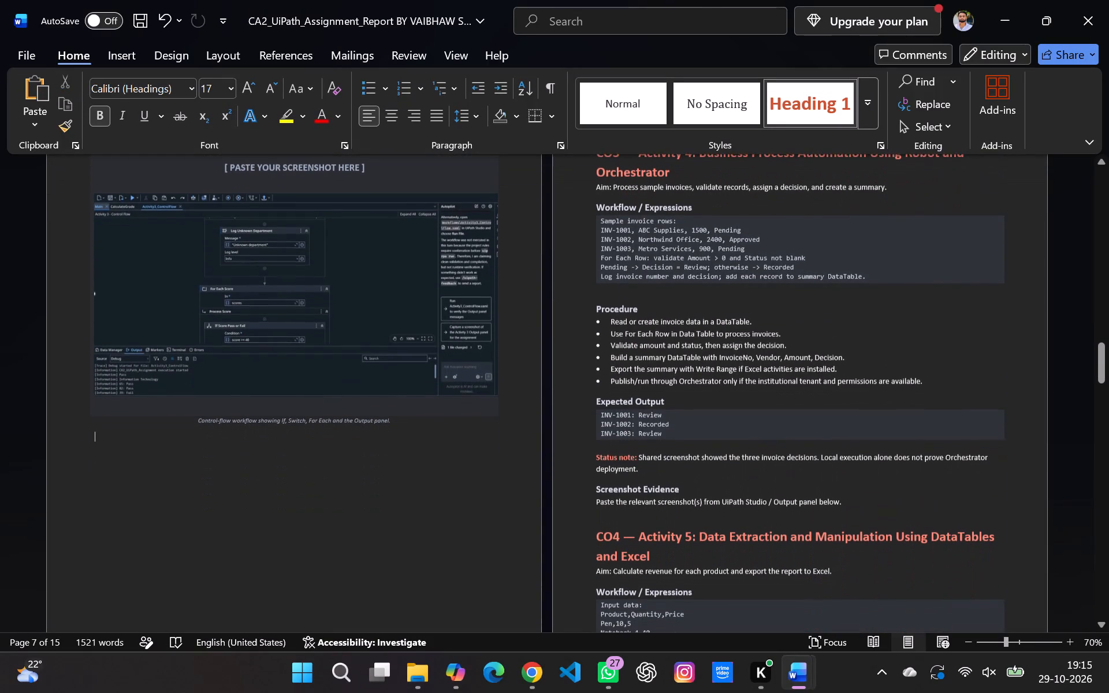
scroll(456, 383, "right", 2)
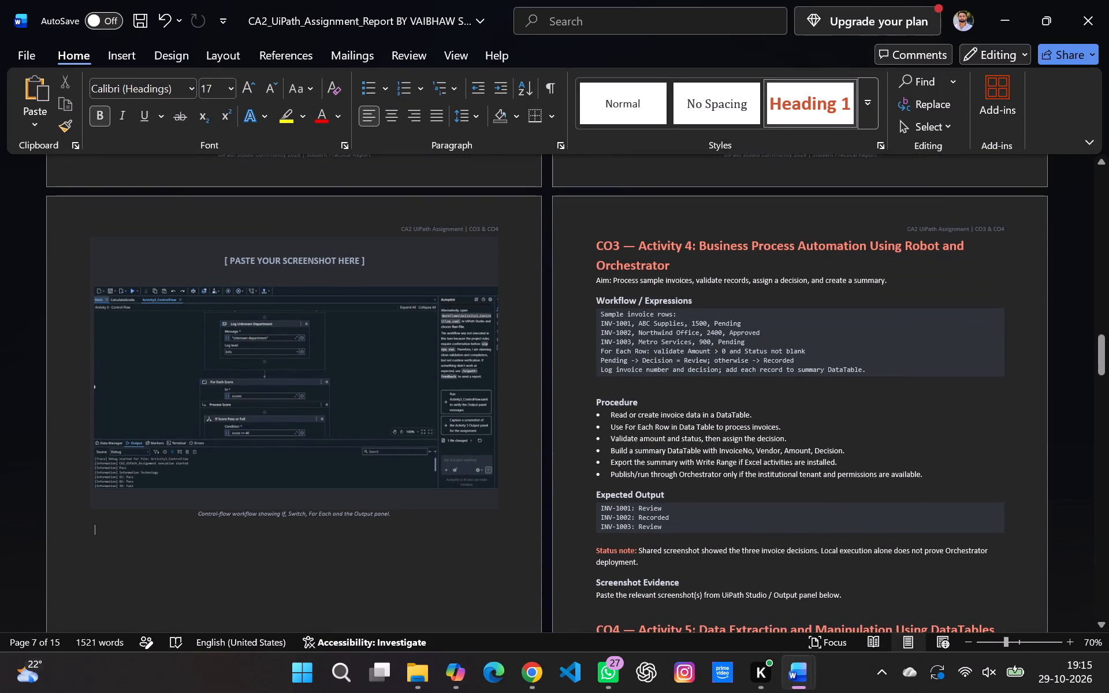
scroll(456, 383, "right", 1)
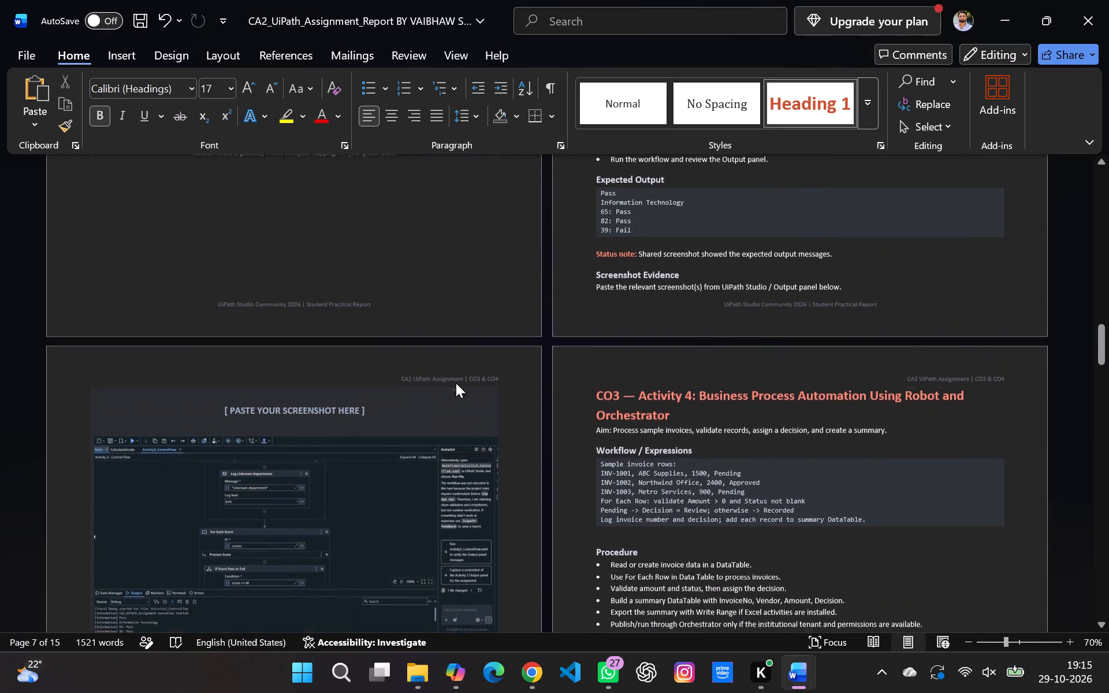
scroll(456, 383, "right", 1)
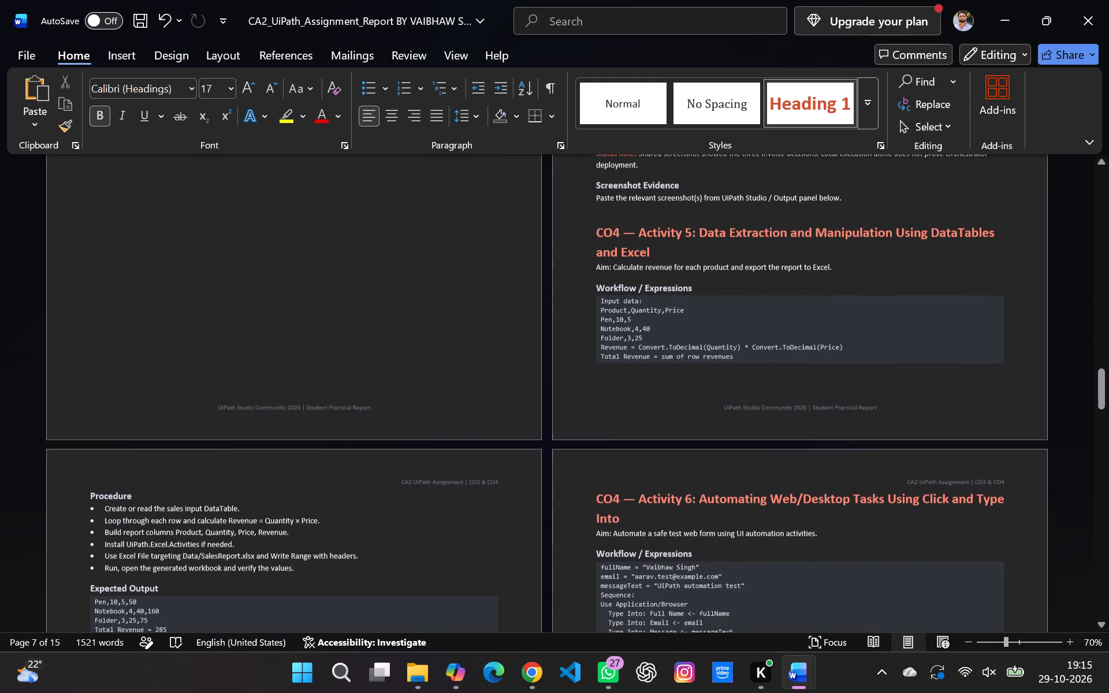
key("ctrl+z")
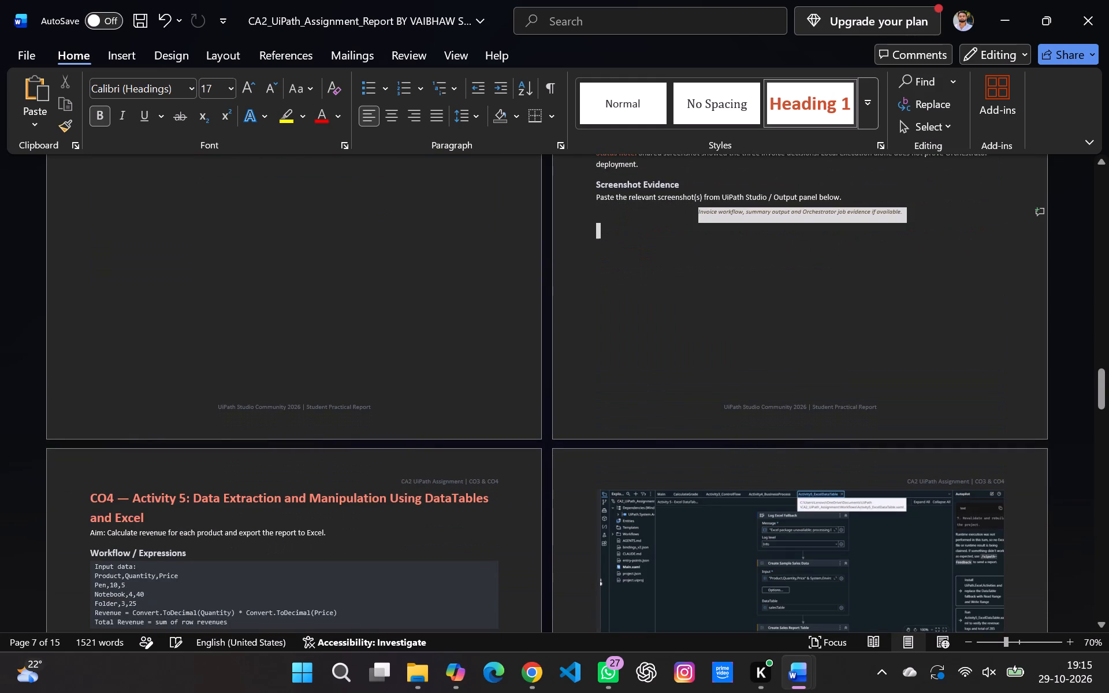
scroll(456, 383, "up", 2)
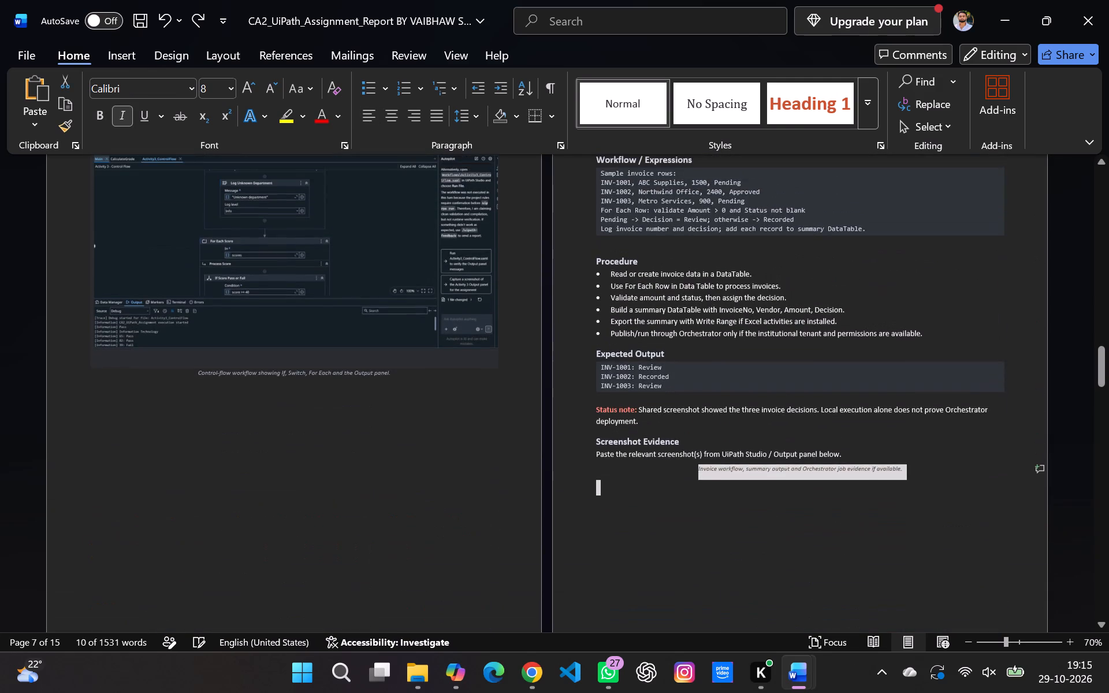
Look through the report from CO3 Activity 4 to the last page, checking the Screenshot Evidence sections for leftover placeholders.
scroll(456, 383, "left", 1)
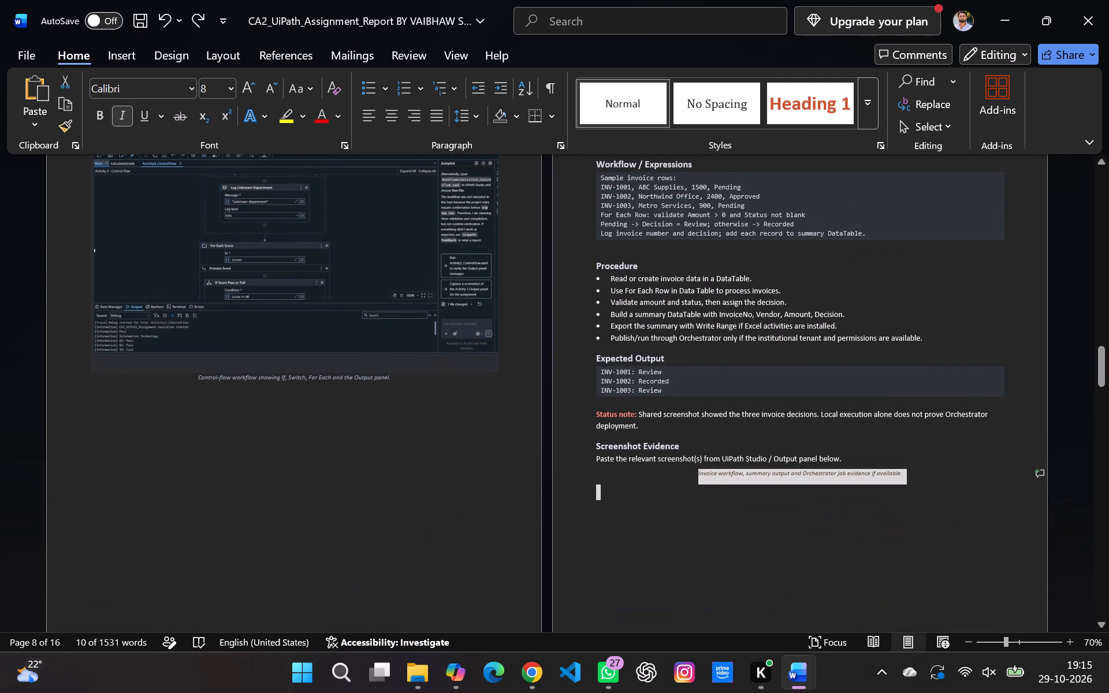
scroll(440, 419, "up", 4, "ctrl")
scroll(440, 419, "down", 1)
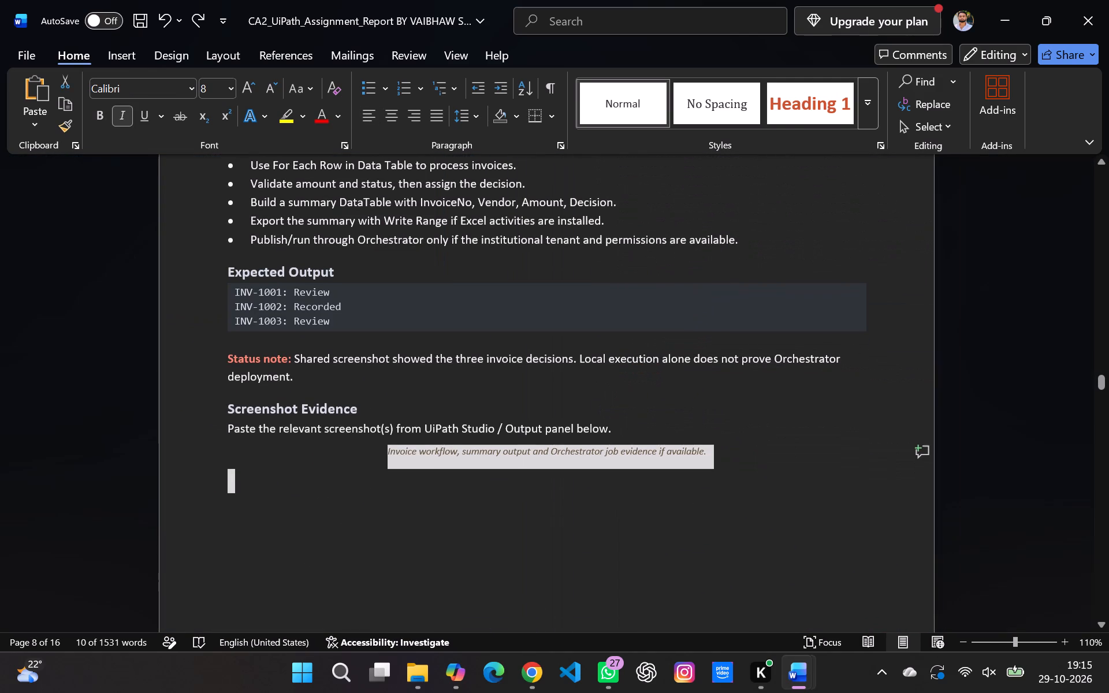
scroll(440, 419, "down", 1)
scroll(440, 419, "up", 2)
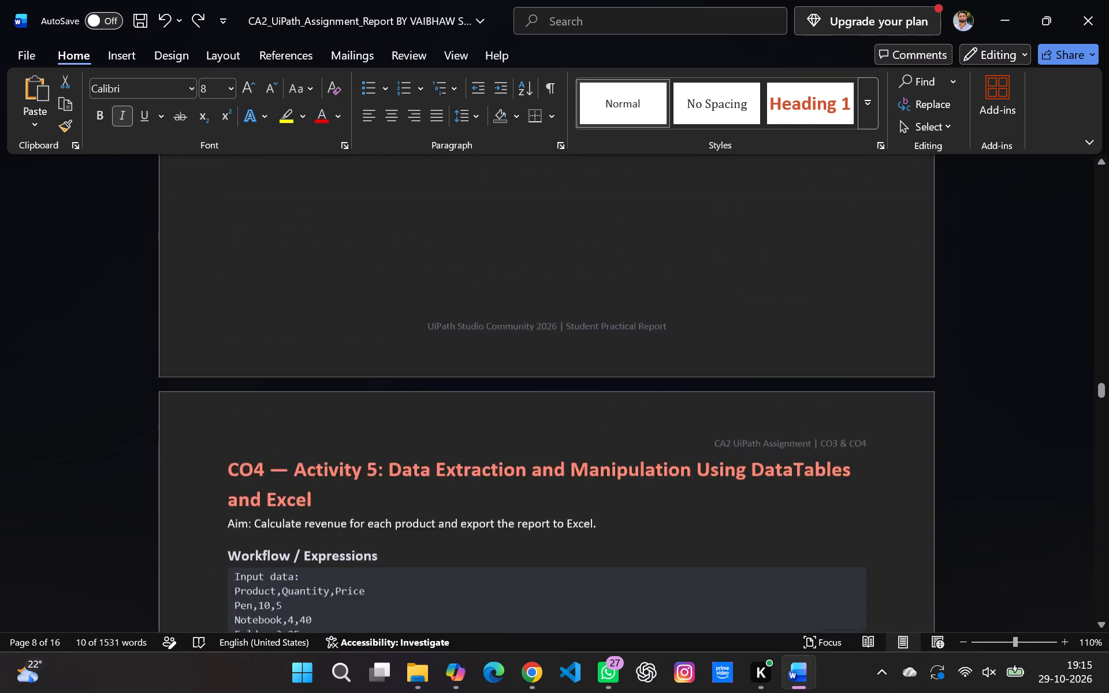
scroll(440, 419, "up", 1)
scroll(440, 419, "right", 1)
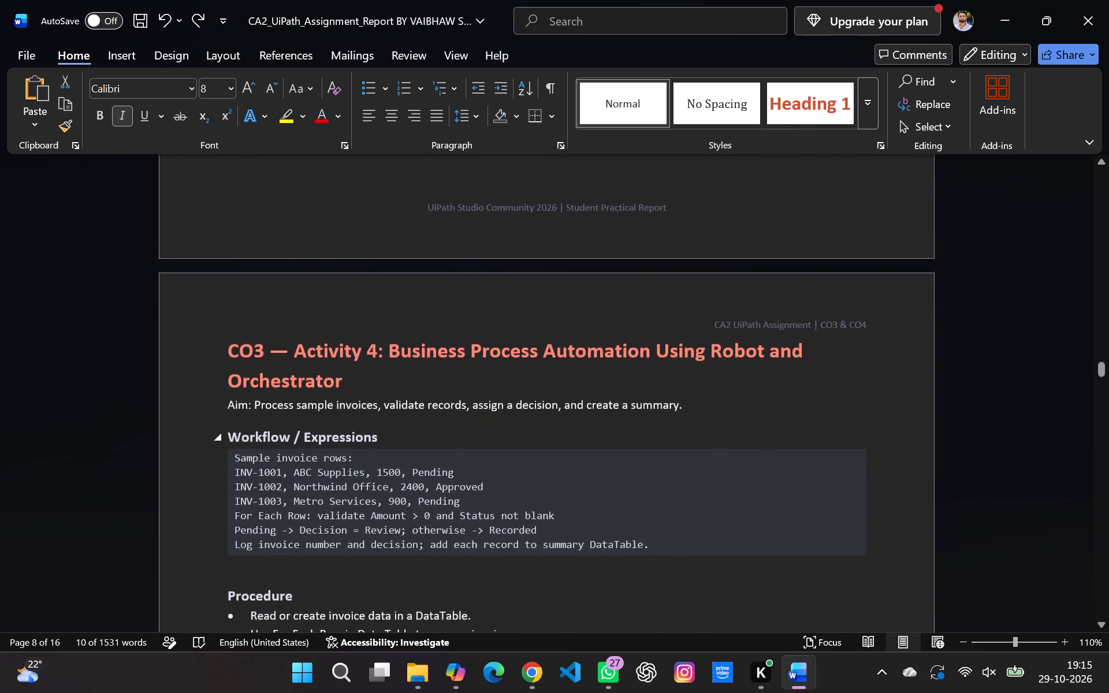
scroll(440, 419, "right", 1)
scroll(440, 419, "down", 3, "ctrl")
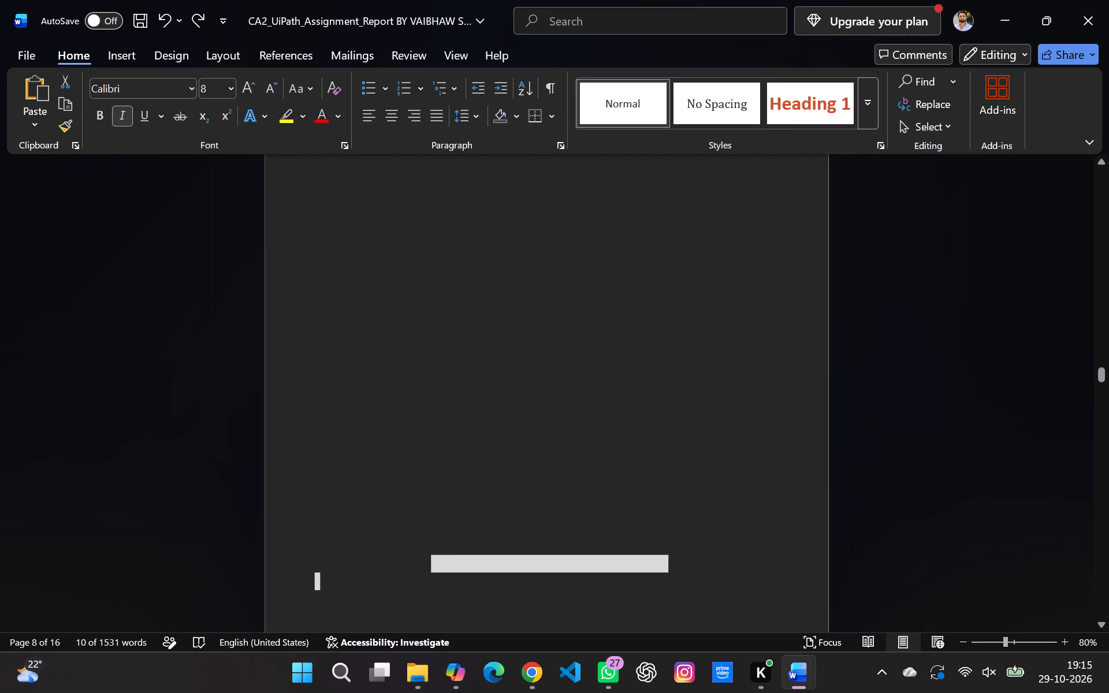
scroll(440, 419, "down", 1)
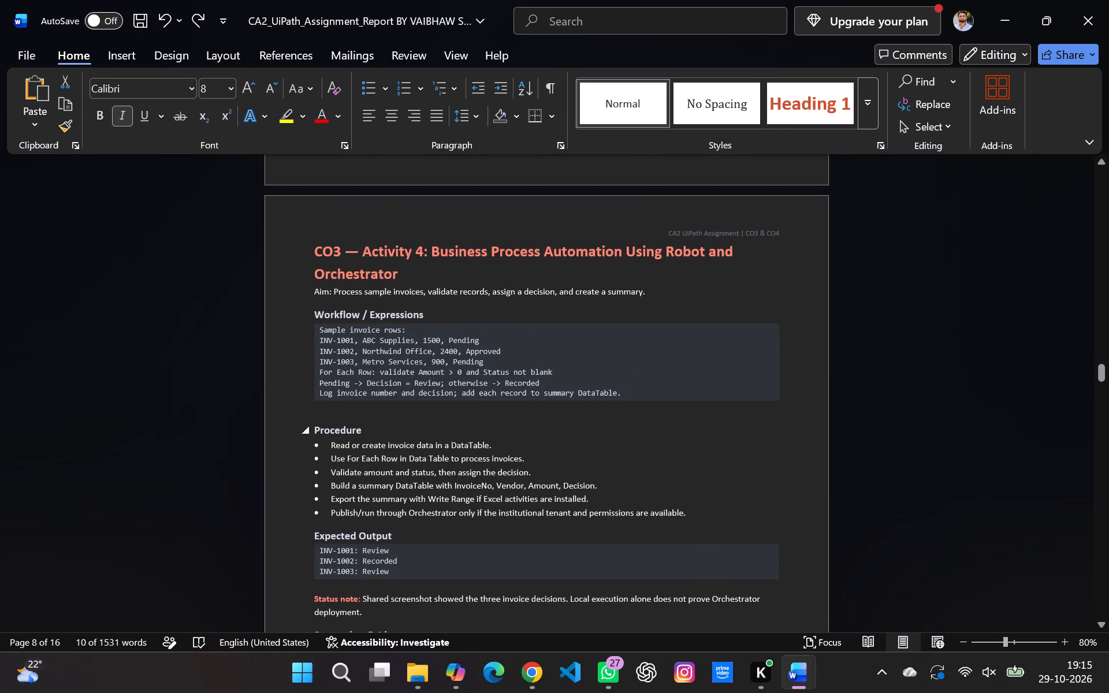
scroll(440, 419, "down", 1)
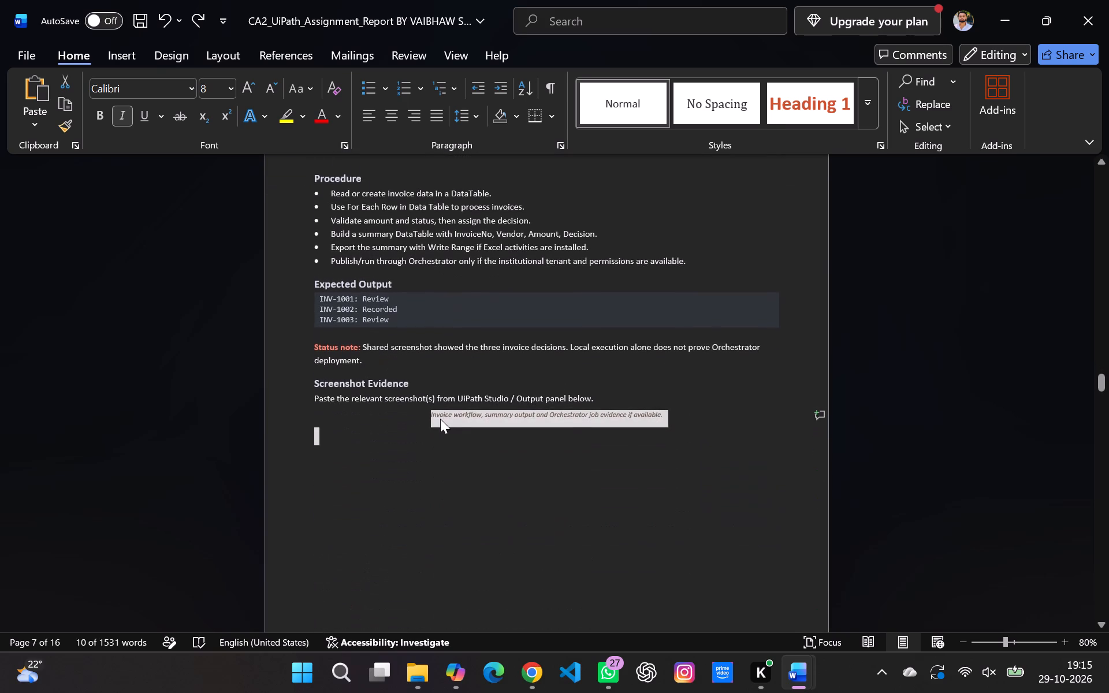
scroll(440, 419, "down", 3)
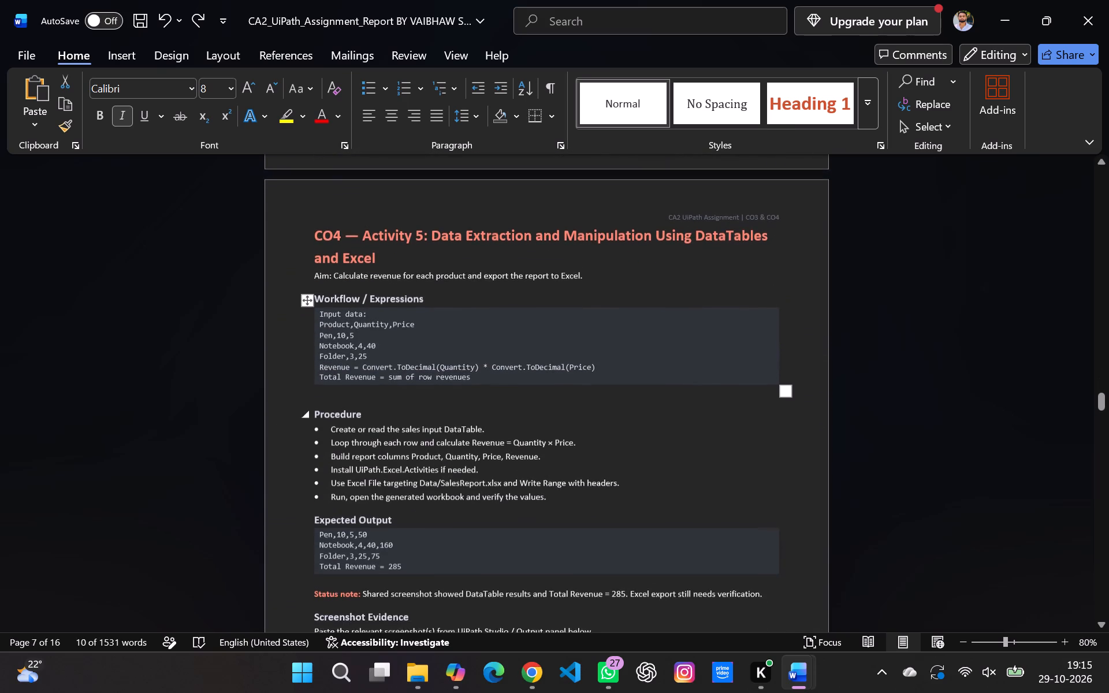
scroll(440, 419, "down", 1)
scroll(440, 419, "up", 1)
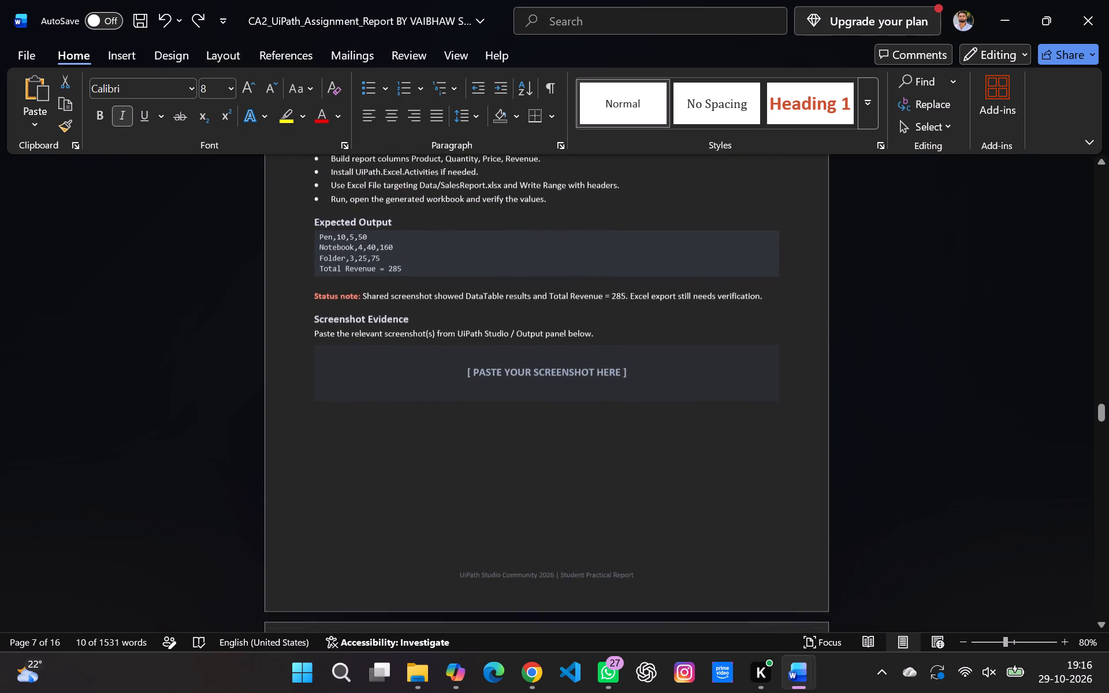
scroll(440, 419, "up", 1)
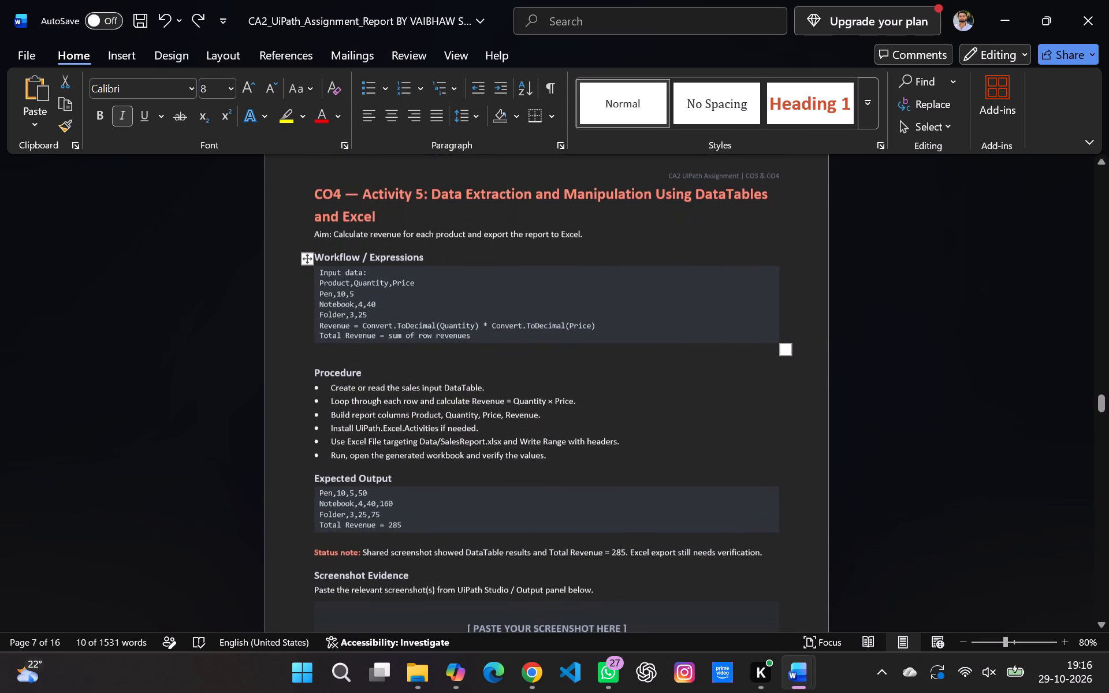
scroll(440, 419, "down", 13)
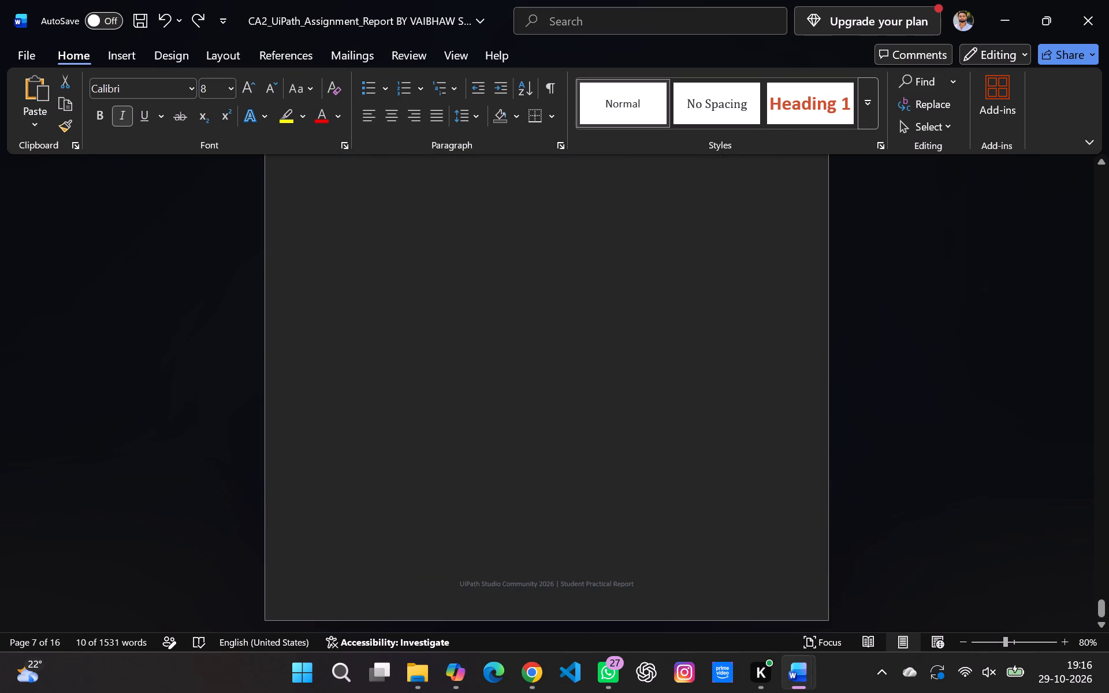
Erase the "[ PASTE YOUR SCREENSHOT HERE ]" placeholder text under CO4 Activity 8's Screenshot Evidence.
scroll(440, 419, "up", 7)
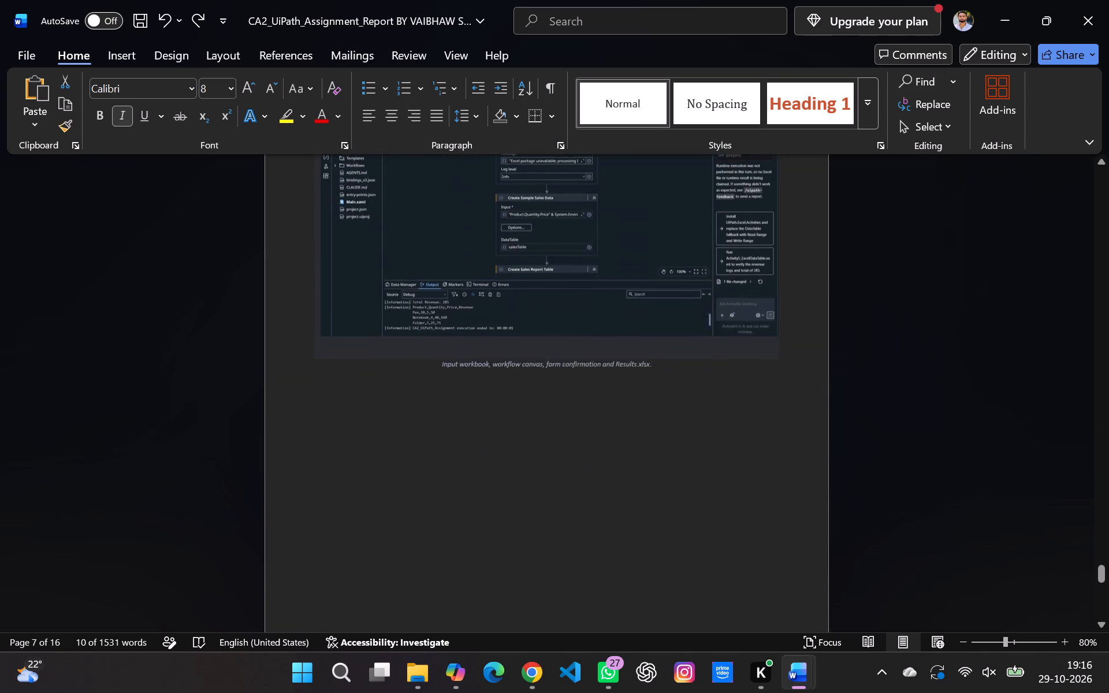
scroll(440, 419, "up", 4)
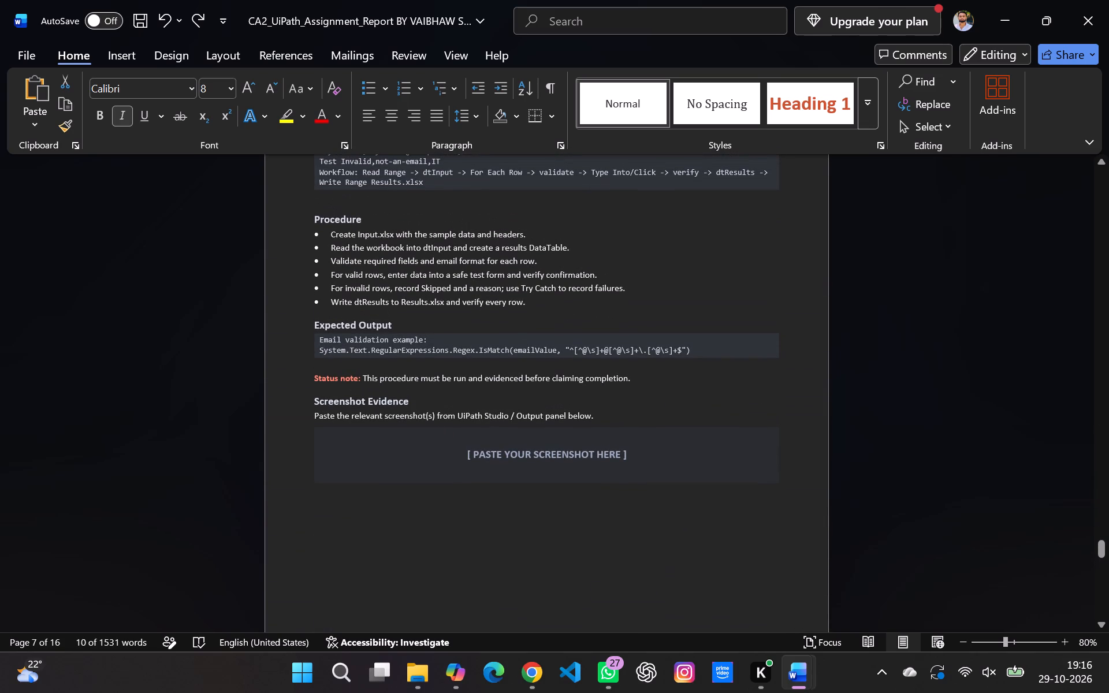
left_click(413, 461)
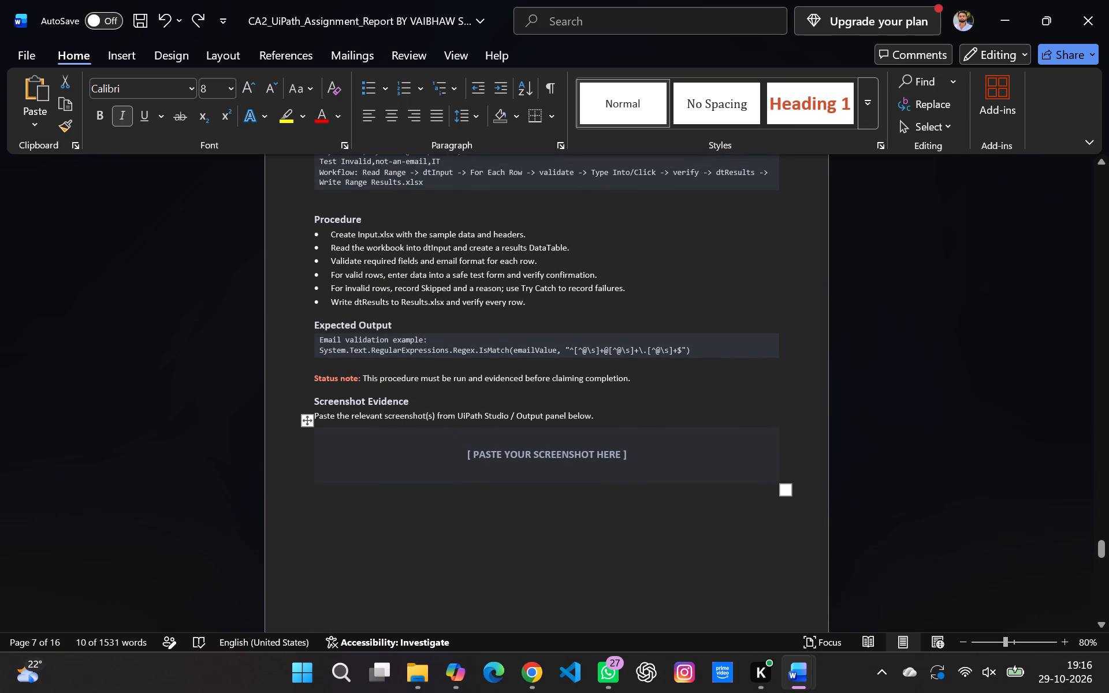
right_click(413, 461)
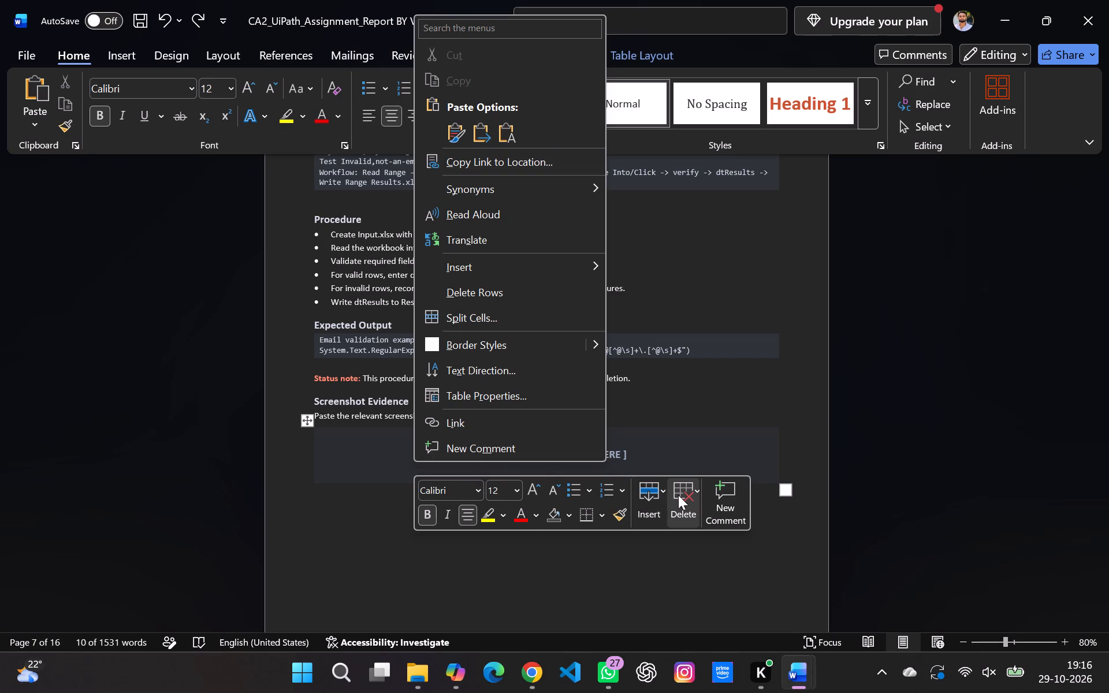
left_click(682, 556)
left_click_drag(649, 446, 434, 435)
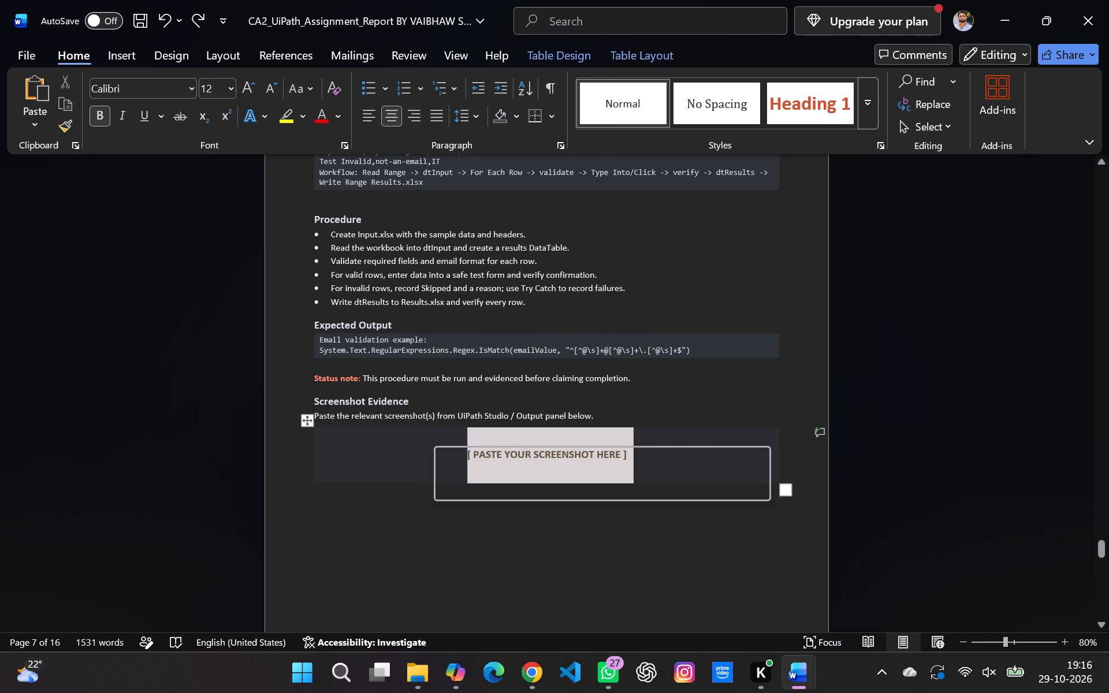
key("BackSpace")
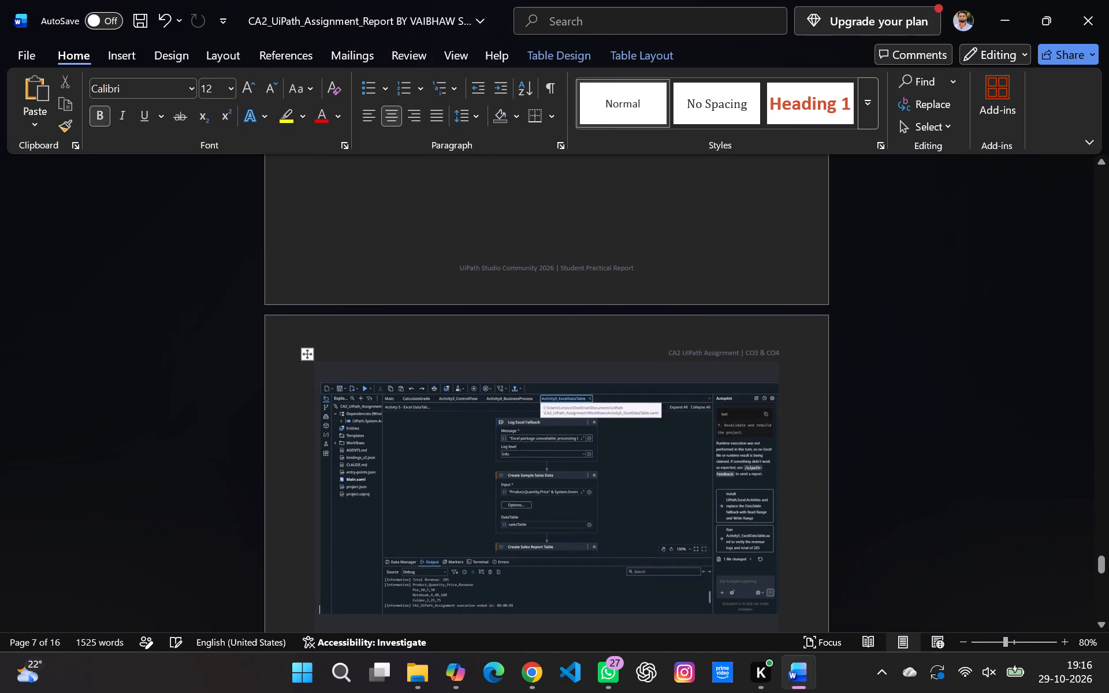
Delete the caption "Actual UI Explorer selector and a successful rerun." below the screenshot in CO4 Activity 7.
scroll(619, 396, "up", 3)
scroll(575, 357, "up", 1)
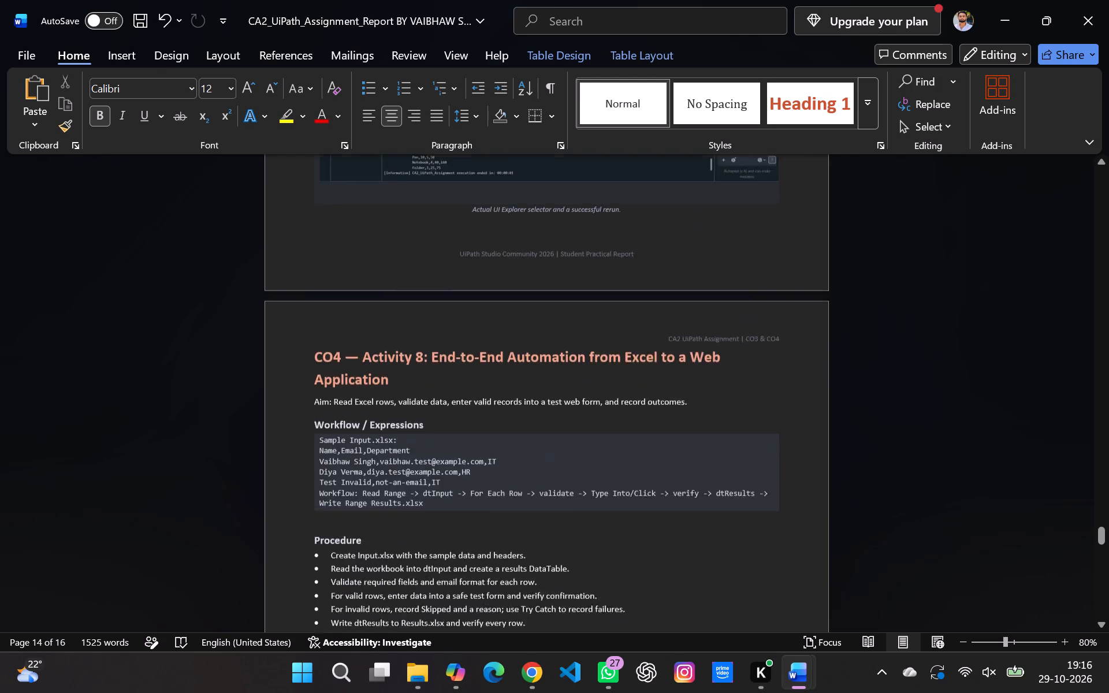
scroll(575, 357, "up", 3)
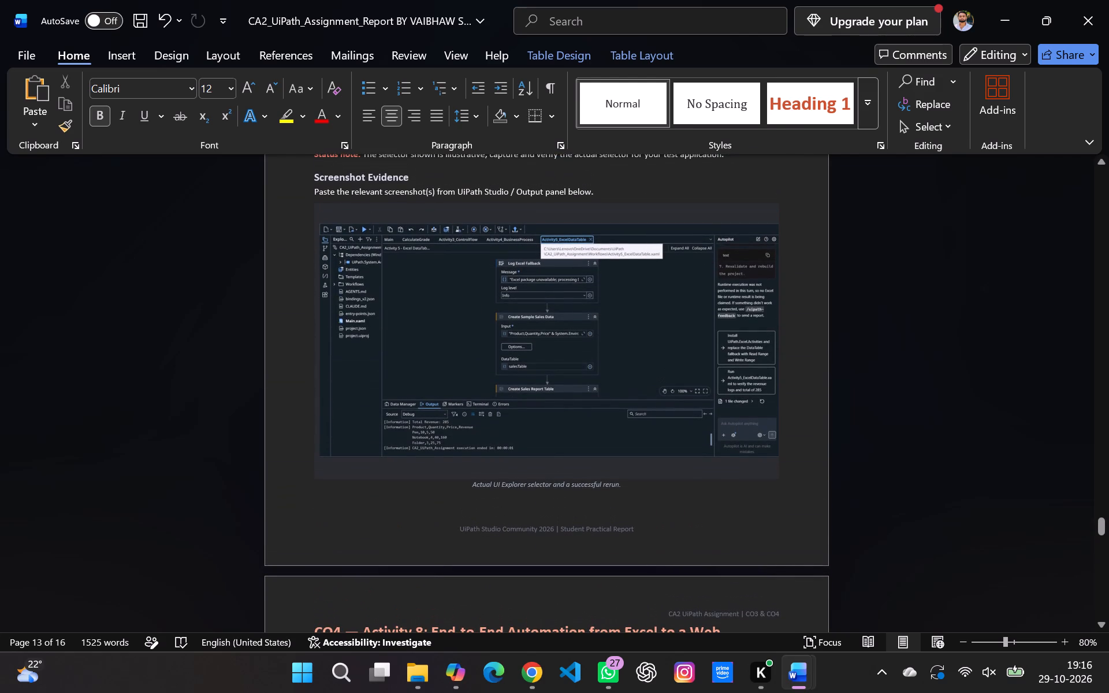
left_click_drag(634, 495, 469, 492)
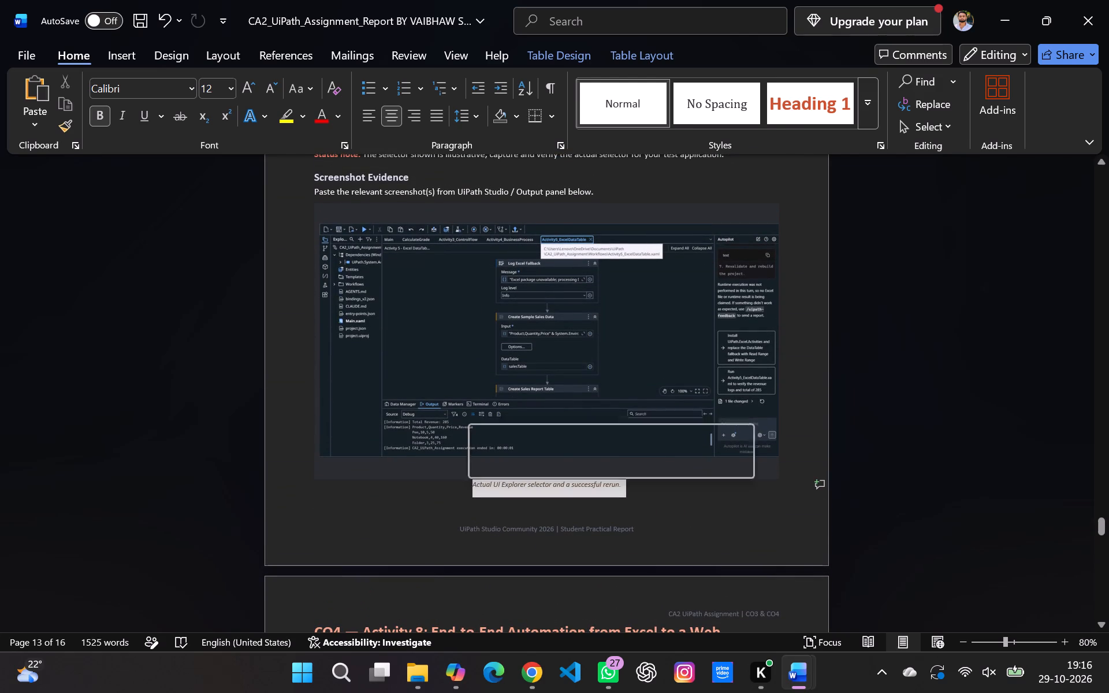
key("BackSpace")
Review the layout of the CO4 Activity 7 and Activity 8 pages and their screenshot sections.
scroll(469, 492, "up", 2)
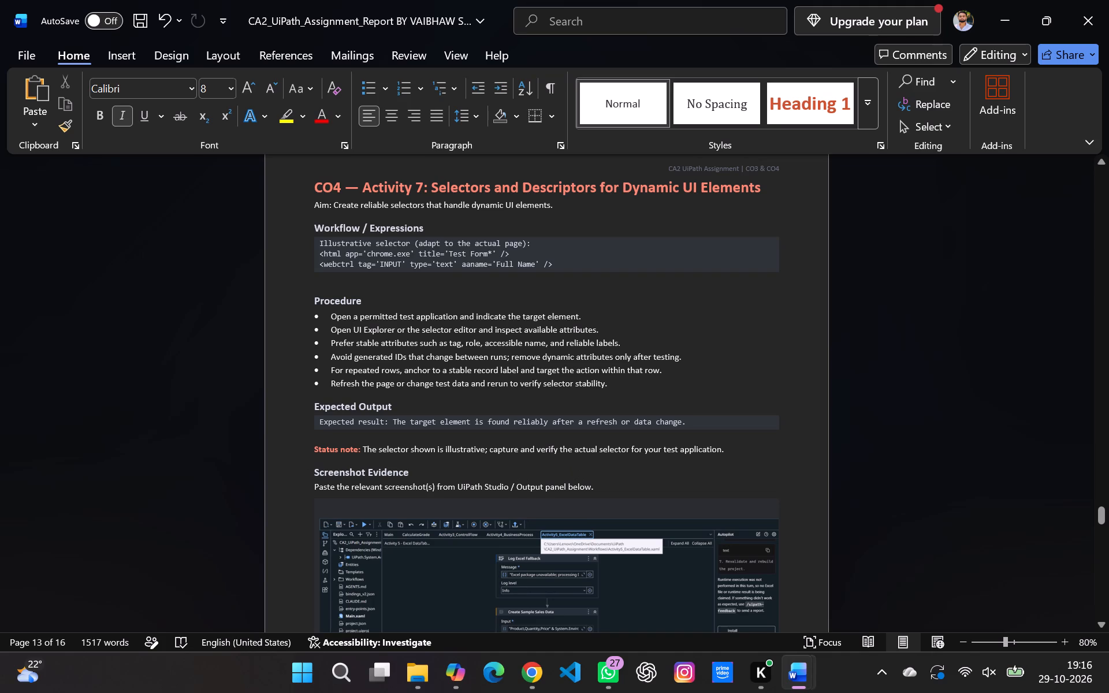
scroll(608, 500, "up", 1)
scroll(585, 583, "down", 1, "ctrl")
scroll(585, 583, "up", 1, "ctrl")
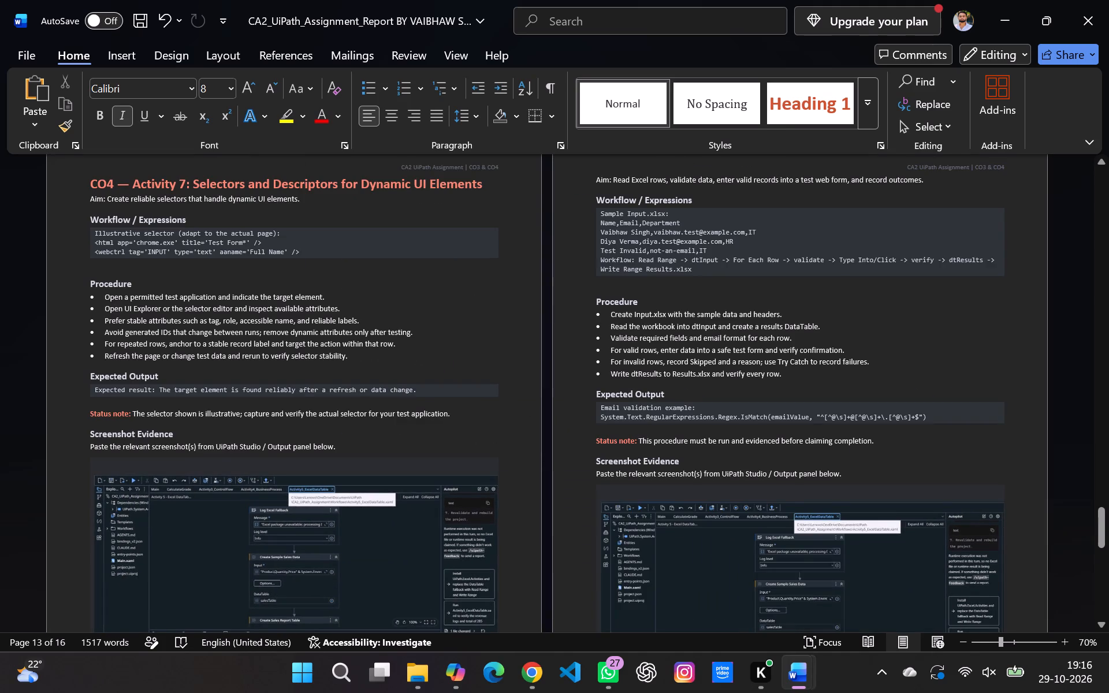
scroll(578, 438, "down", 1)
scroll(578, 438, "down", 3, "ctrl")
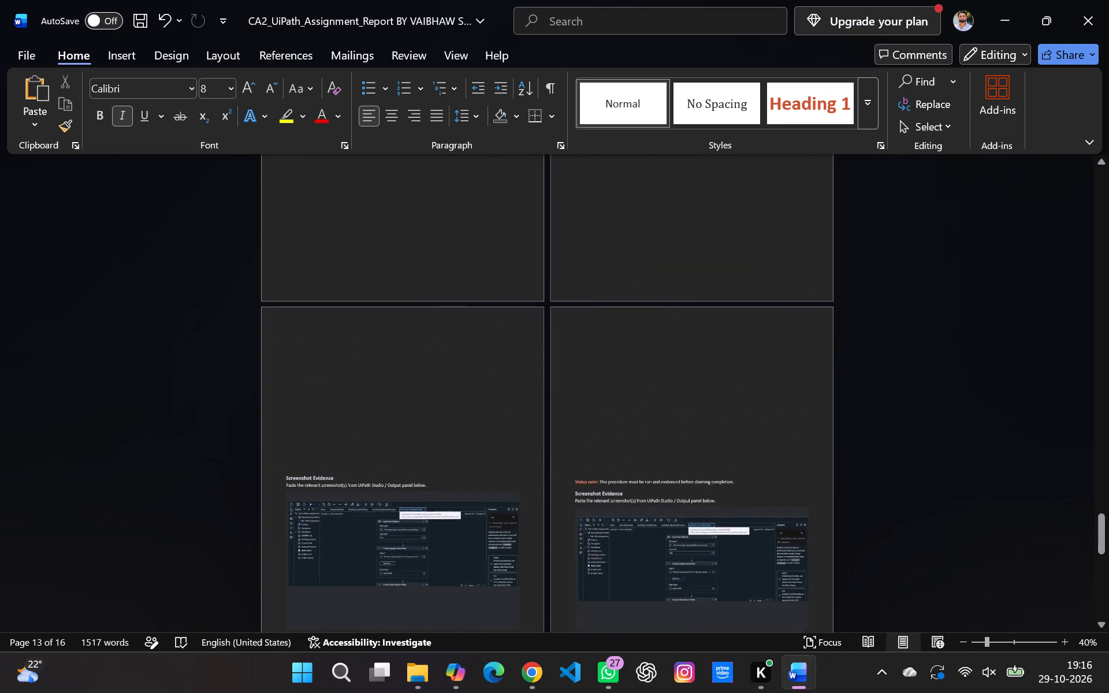
scroll(578, 438, "up", 7, "ctrl")
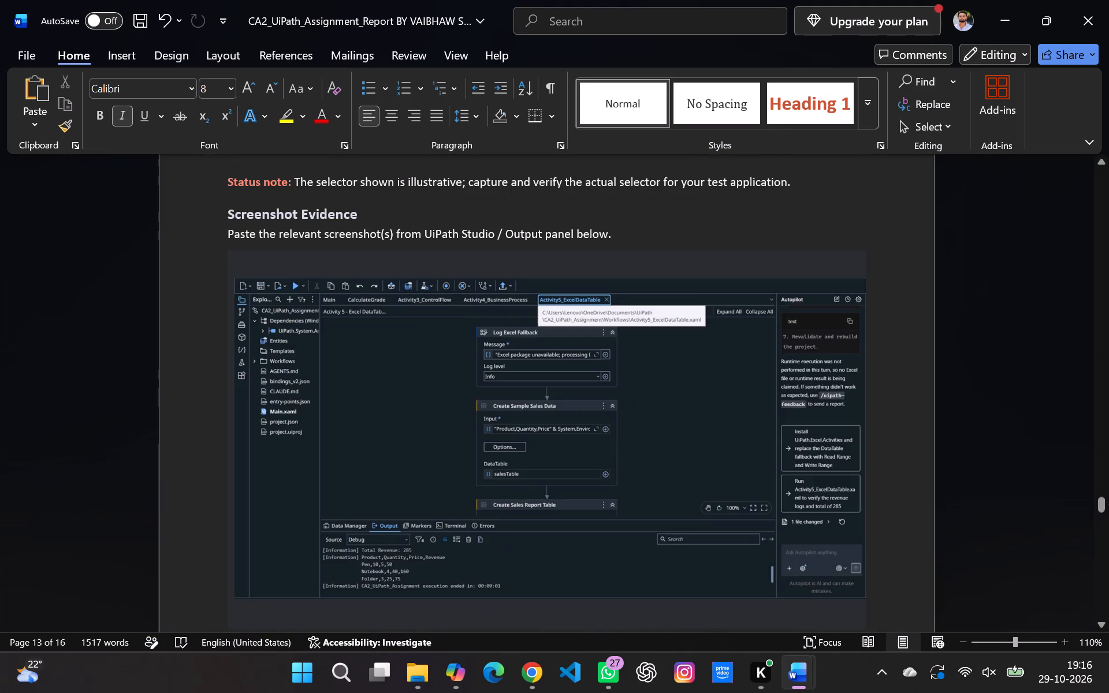
scroll(578, 438, "up", 3)
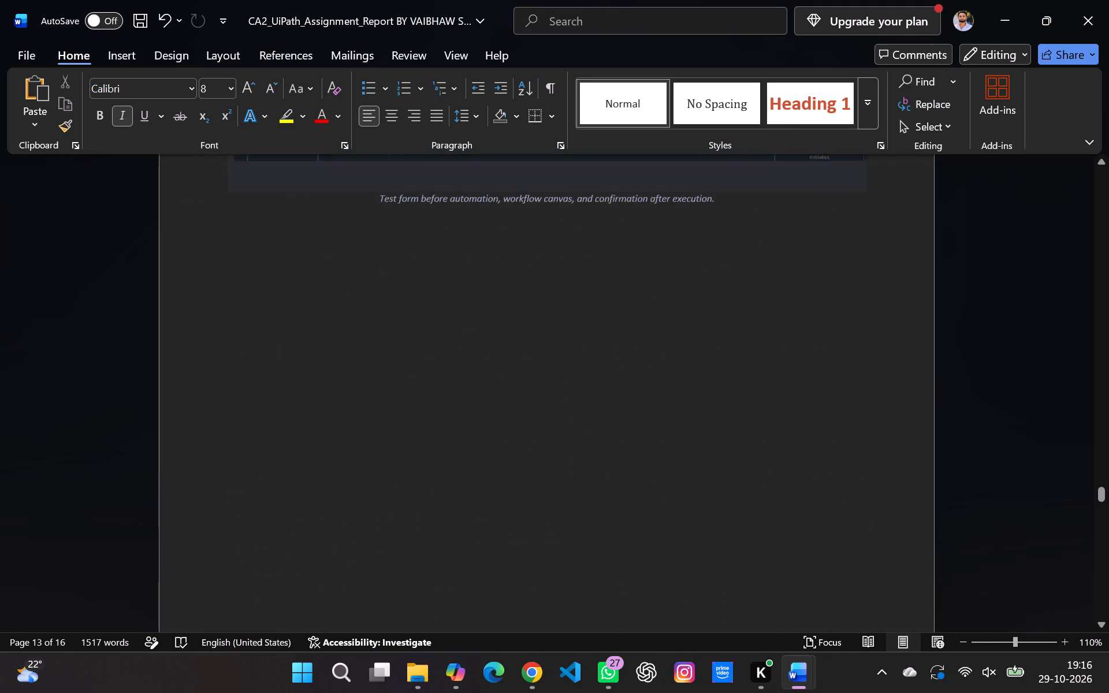
scroll(578, 438, "up", 1)
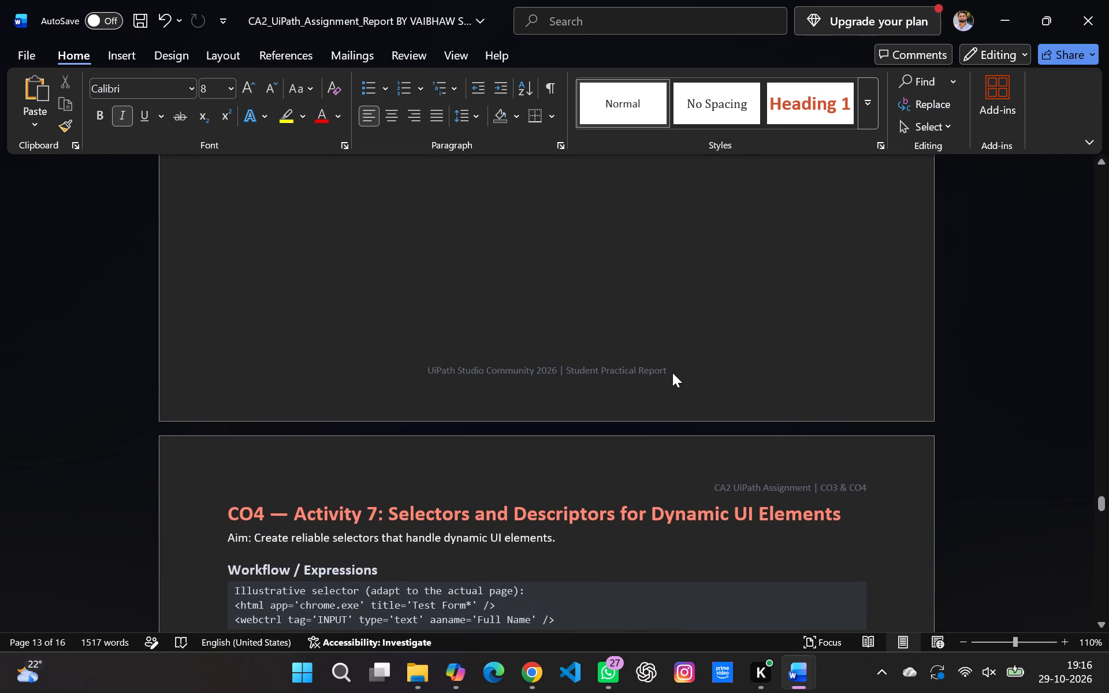
Delete the caption "Test form before automation, workflow canvas, and confirmation after execution." below the screenshot in CO4 Activity 6.
left_click(661, 370)
left_click_drag(671, 367, 620, 381)
scroll(620, 381, "up", 4)
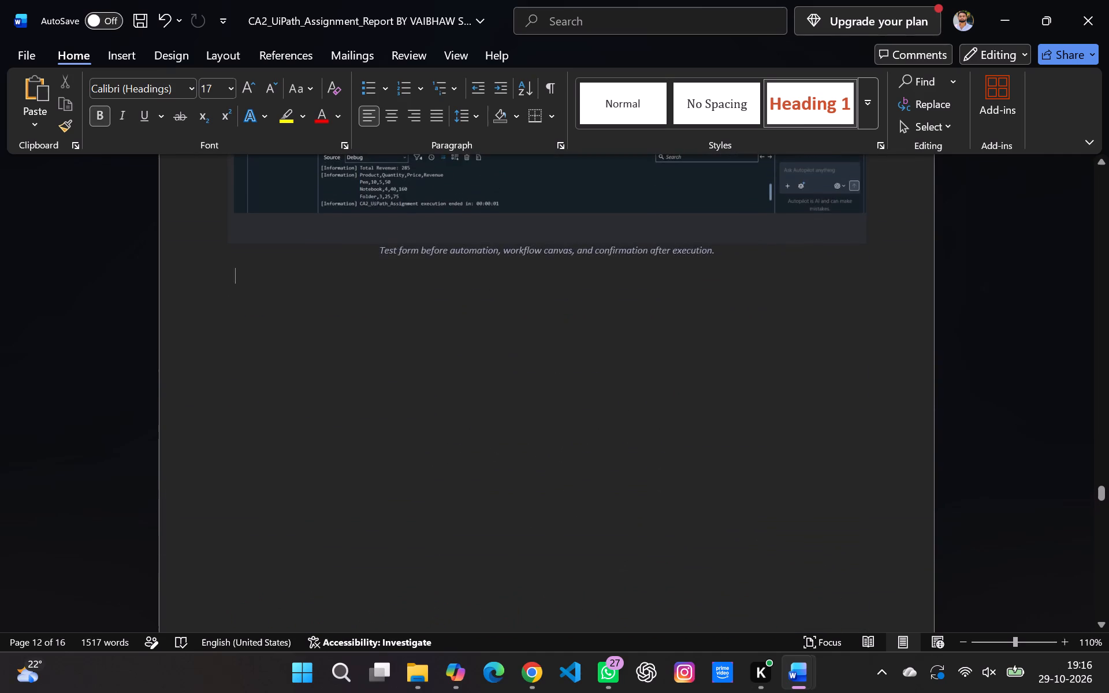
scroll(620, 381, "up", 1)
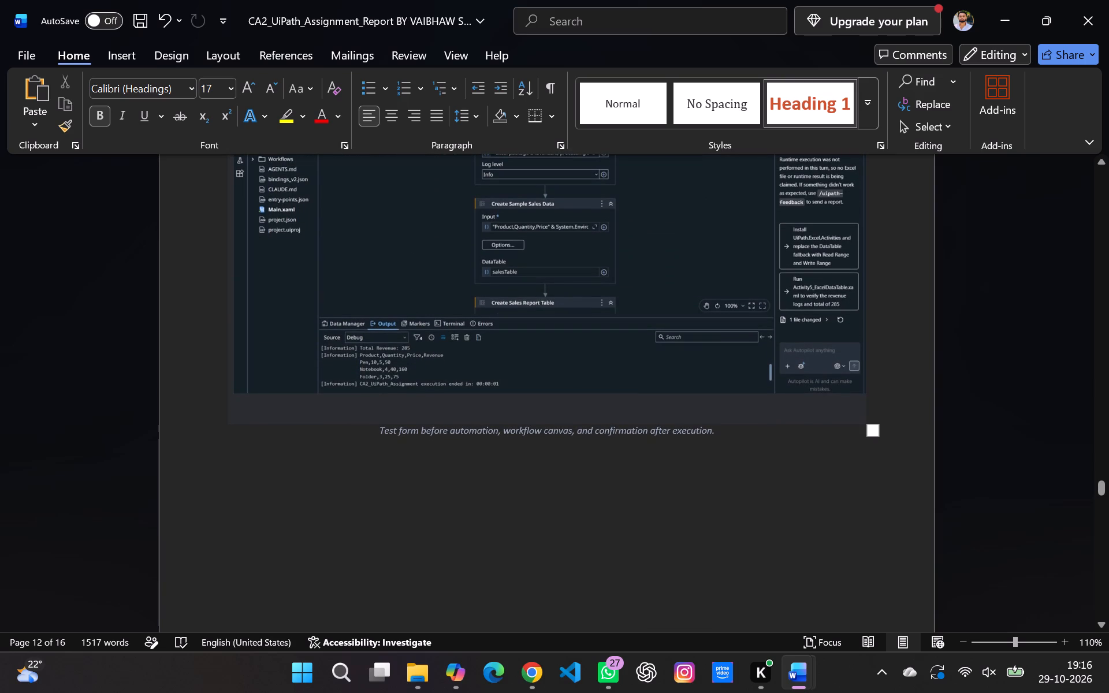
left_click(722, 423)
left_click(720, 438)
left_click_drag(720, 438, 385, 448)
left_click(385, 448)
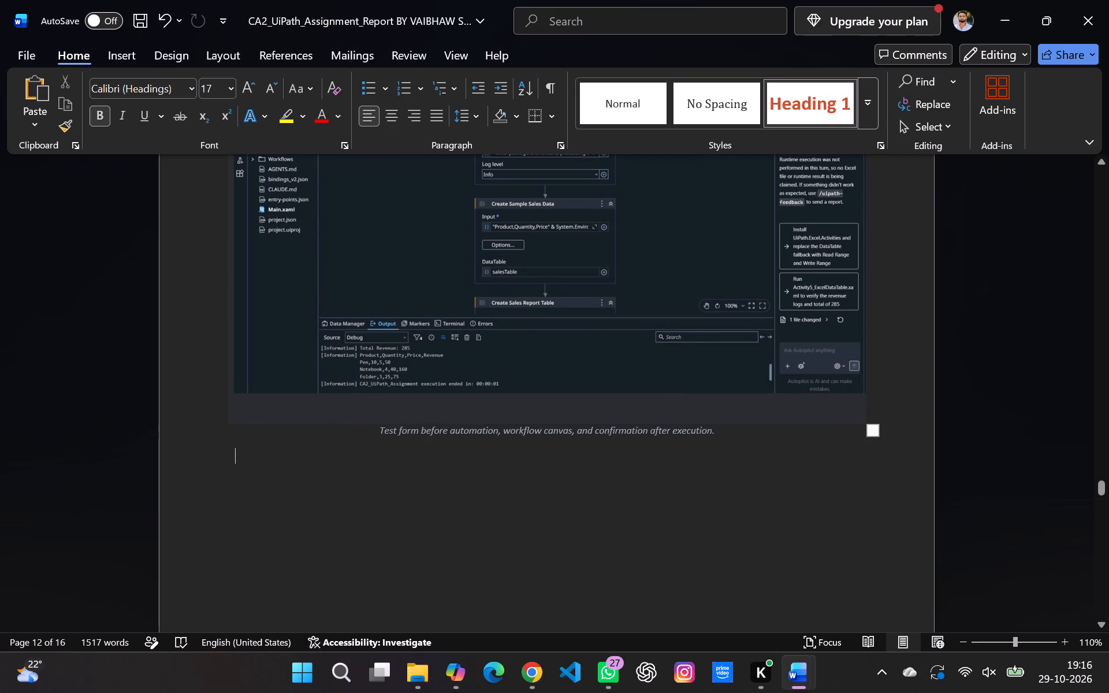
left_click(722, 430)
key("BackSpace")
key("BackSpace")
key("BackSpace")
key("BackSpace")
key("BackSpace")
key("BackSpace")
key("BackSpace")
key("BackSpace")
key("BackSpace")
key("BackSpace")
key("BackSpace")
key("BackSpace")
key("BackSpace")
key("BackSpace")
key("BackSpace")
key("BackSpace")
key("BackSpace")
key("BackSpace")
key("BackSpace")
key("BackSpace")
key("BackSpace")
key("BackSpace")
key("BackSpace")
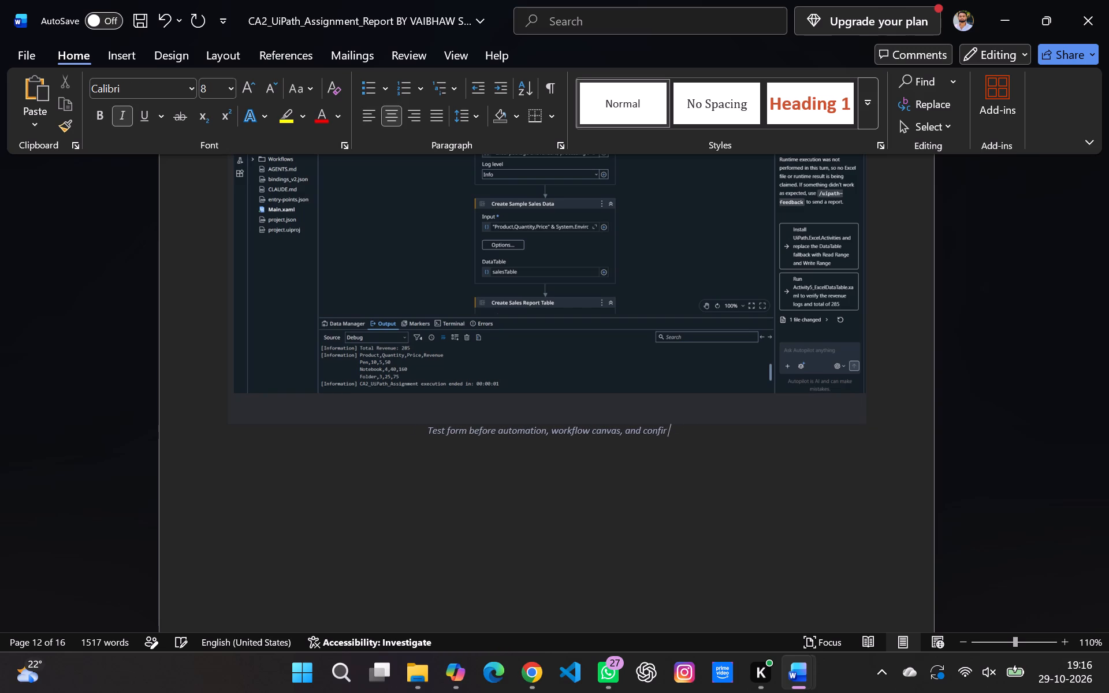
key("BackSpace")
key("BackSpace")
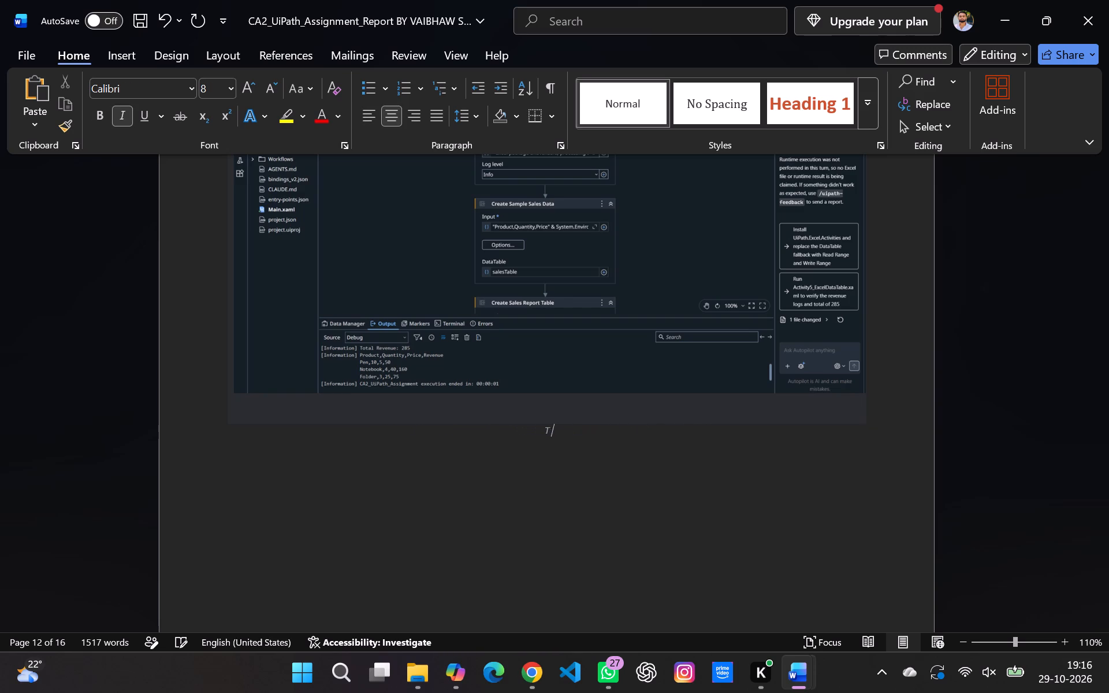
key("BackSpace")
Look back through the CO4 Activity 6 and Activity 5 pages, checking their headings, captions and Screenshot Evidence sections.
scroll(722, 430, "up", 3)
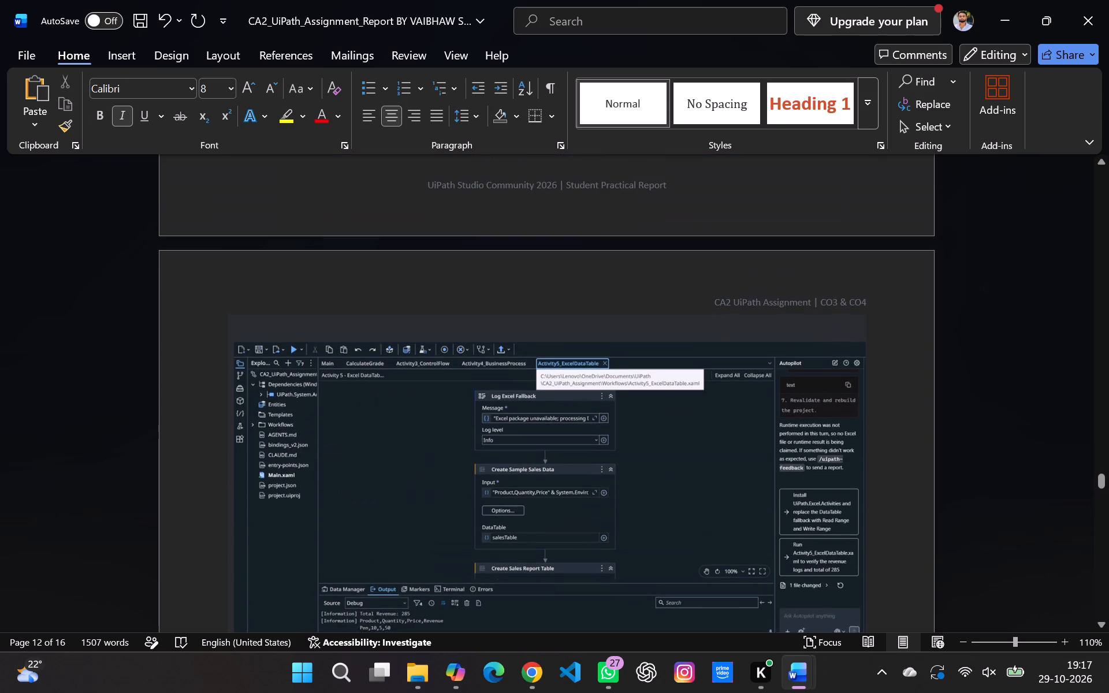
scroll(722, 430, "up", 5)
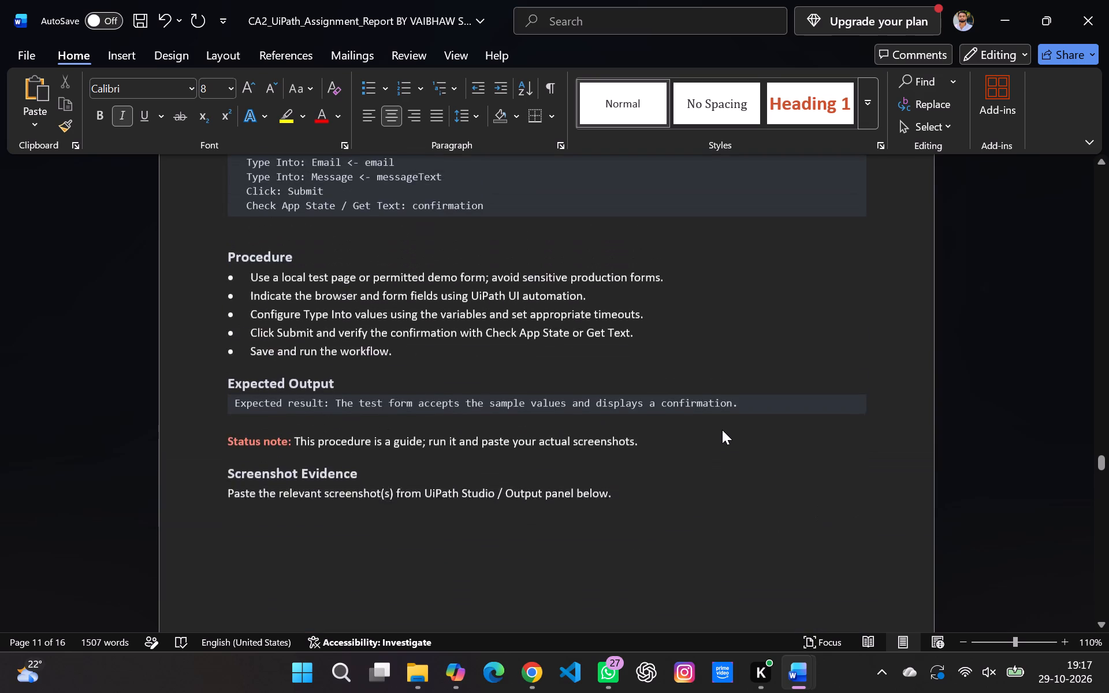
scroll(722, 430, "up", 4)
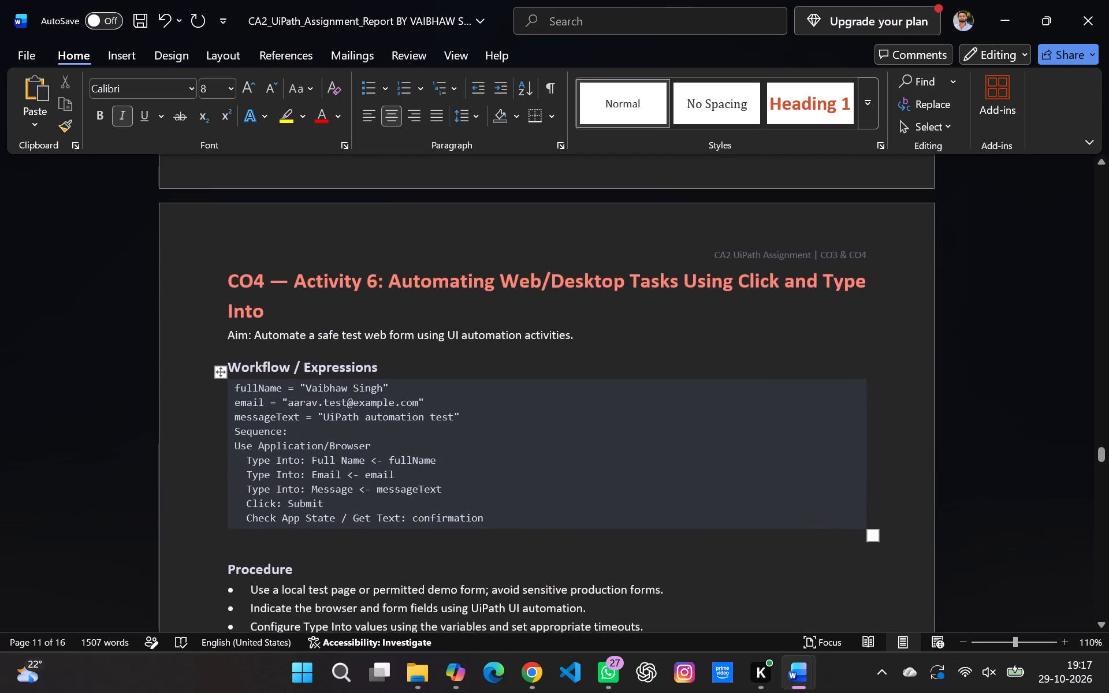
scroll(722, 430, "up", 2)
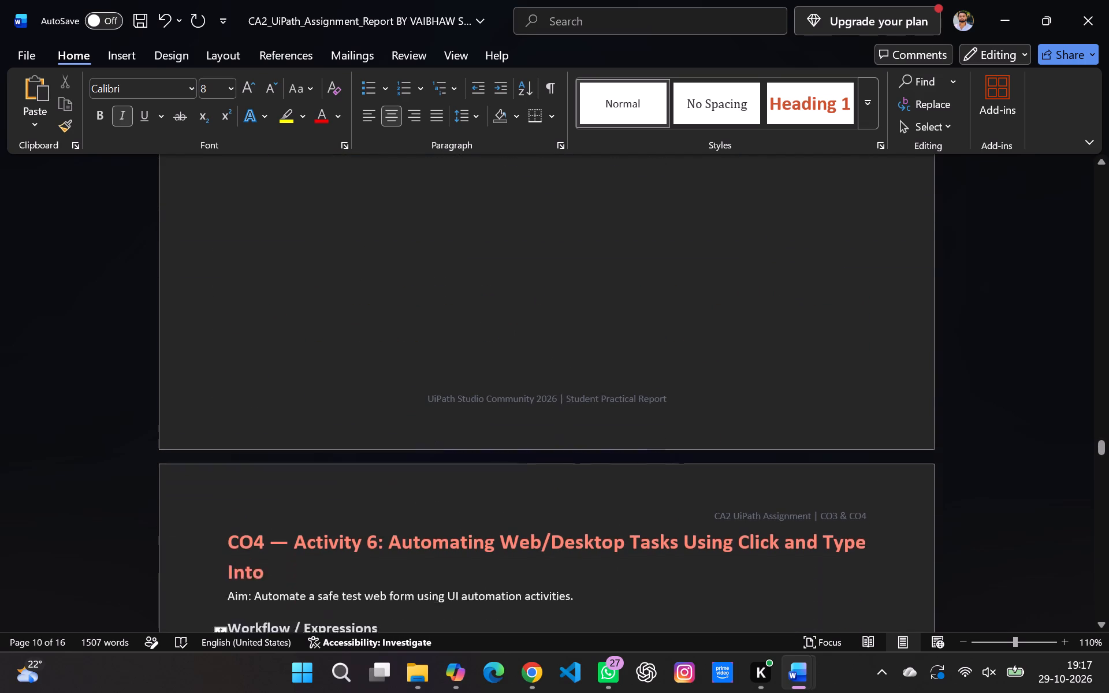
scroll(722, 430, "up", 4)
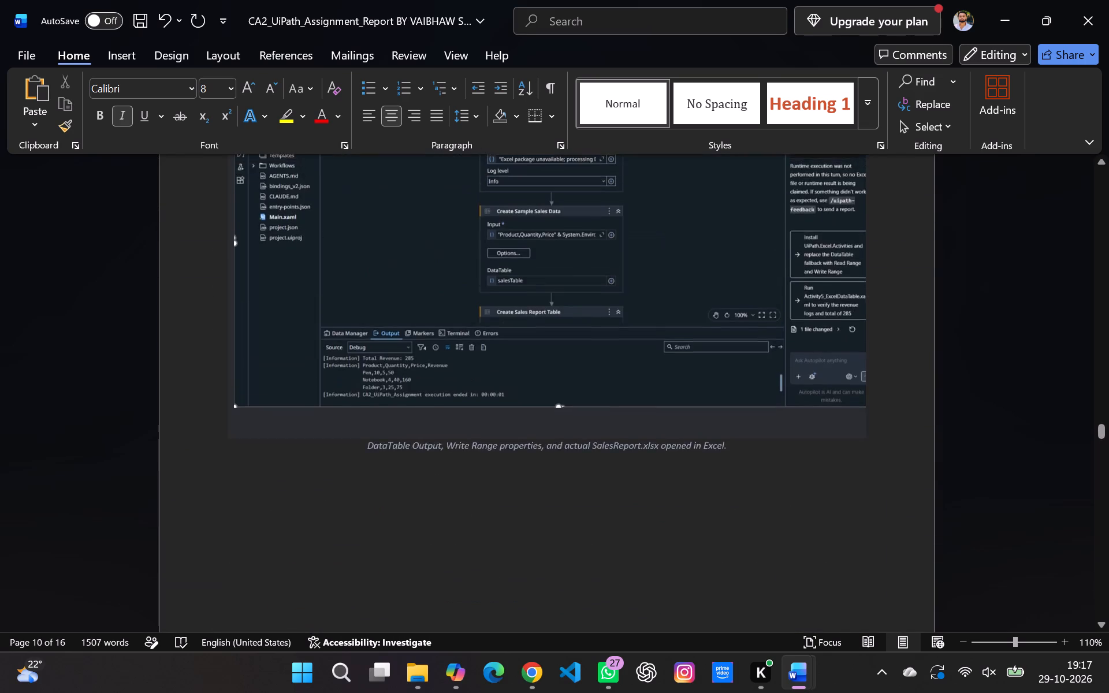
scroll(722, 430, "up", 3)
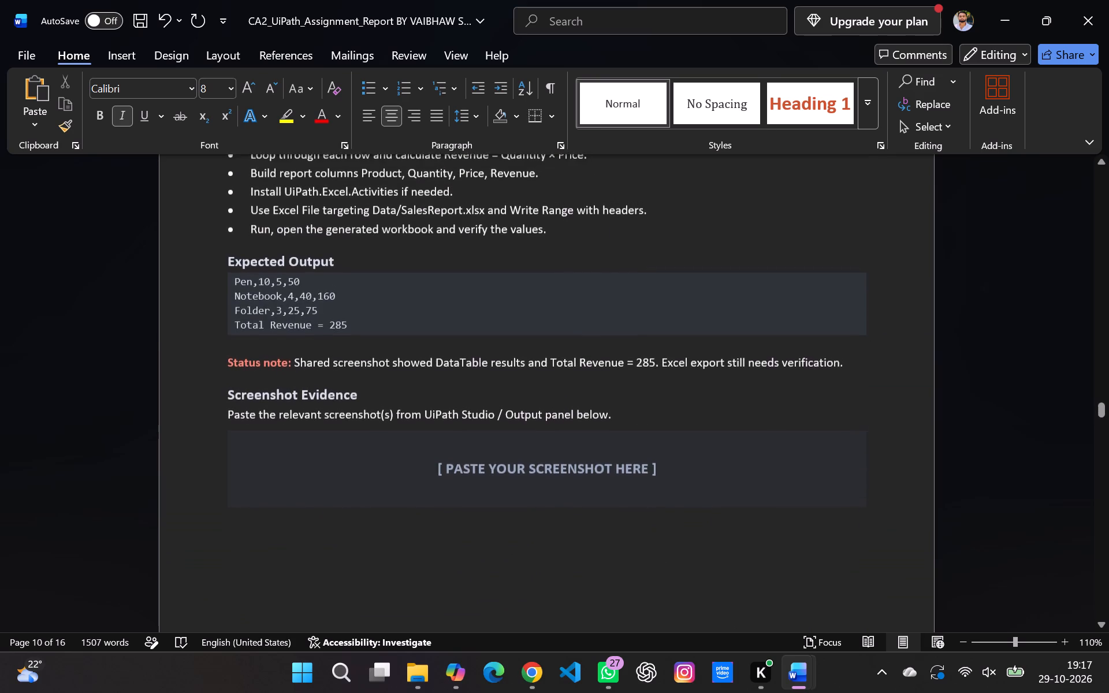
scroll(722, 430, "up", 4)
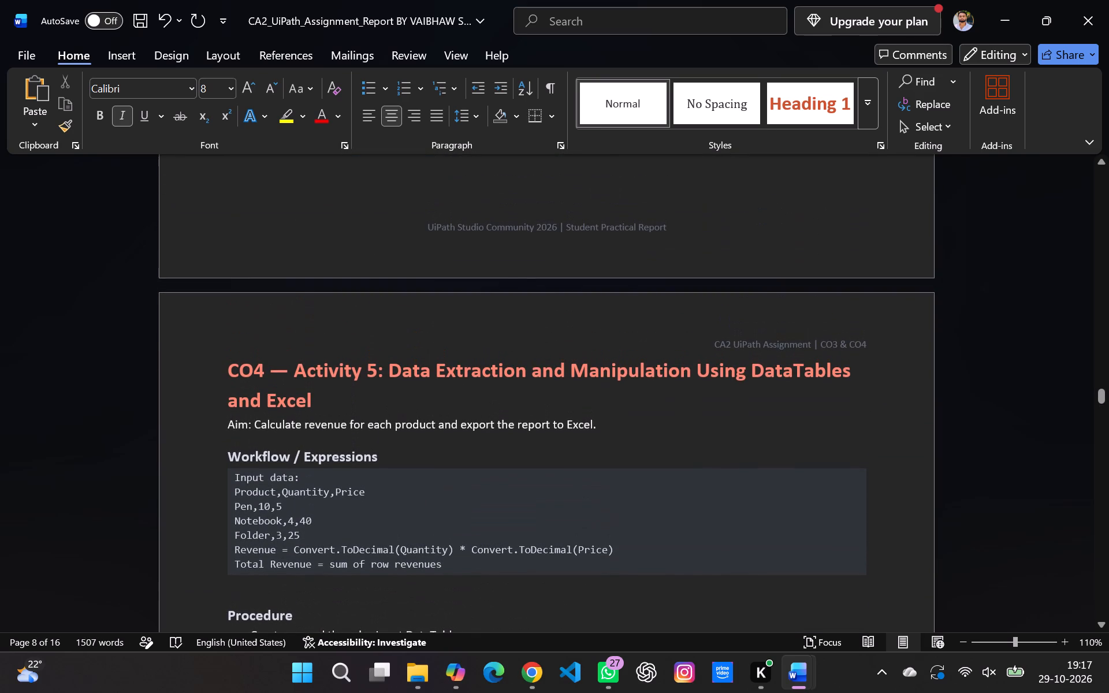
scroll(722, 430, "left", 1)
scroll(719, 470, "down", 1, "ctrl")
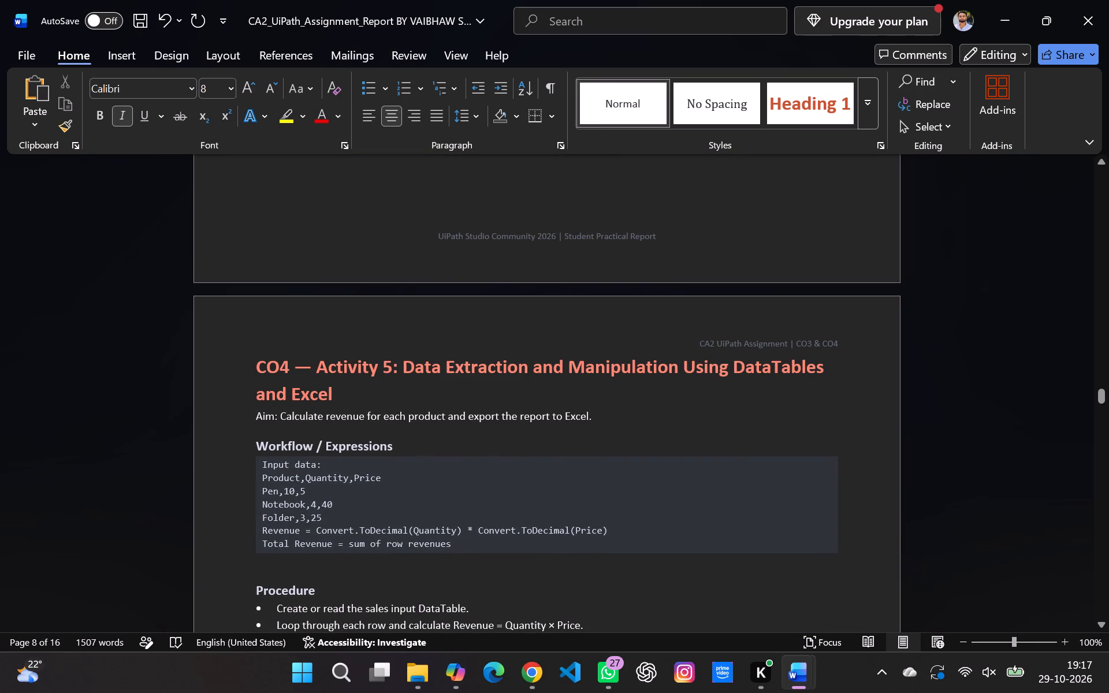
Check the assignment page's activity list in the browser against the report's CO3 Activity 4 and CO4 Activity 5 pages.
left_click(542, 690)
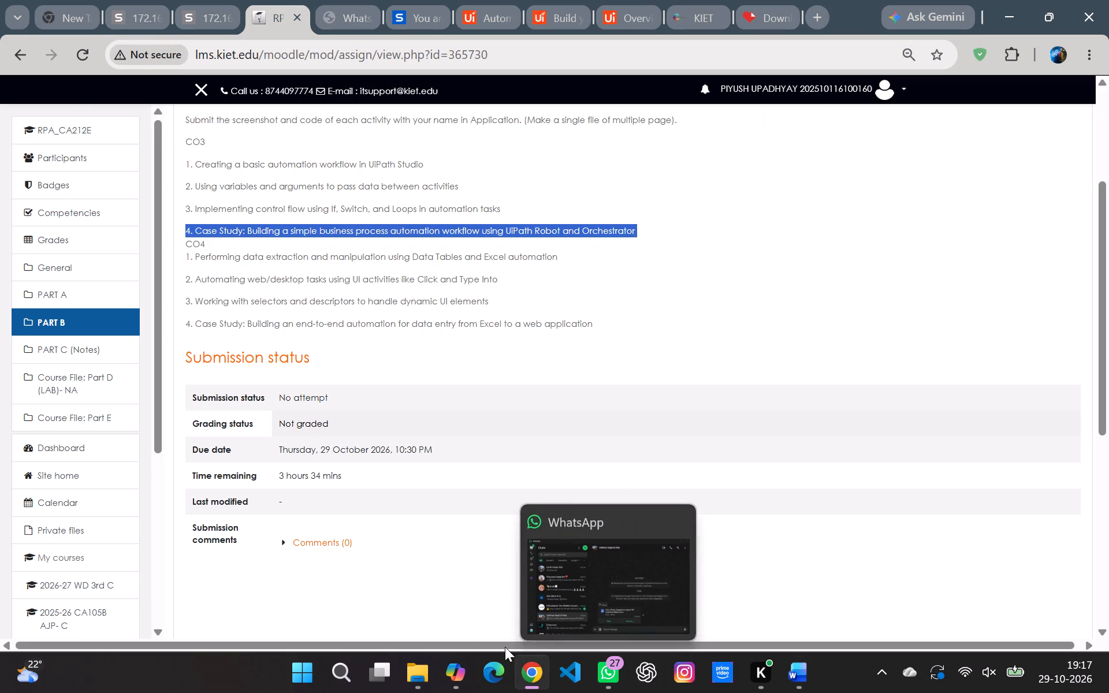
left_click(511, 121)
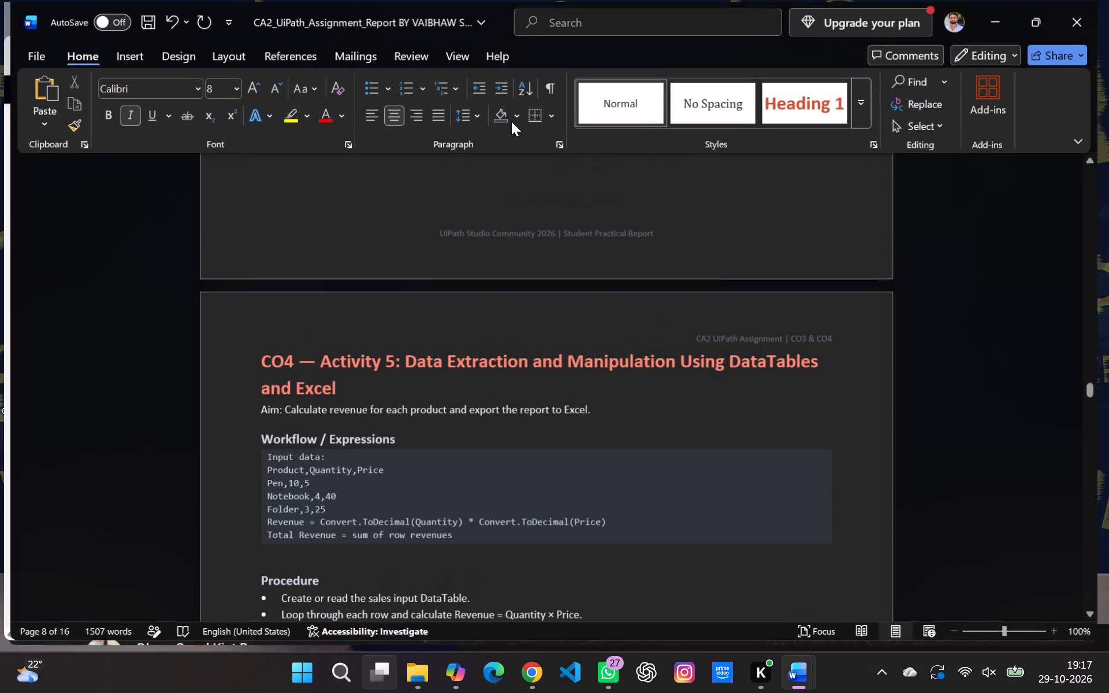
scroll(529, 346, "up", 5)
scroll(529, 346, "down", 1)
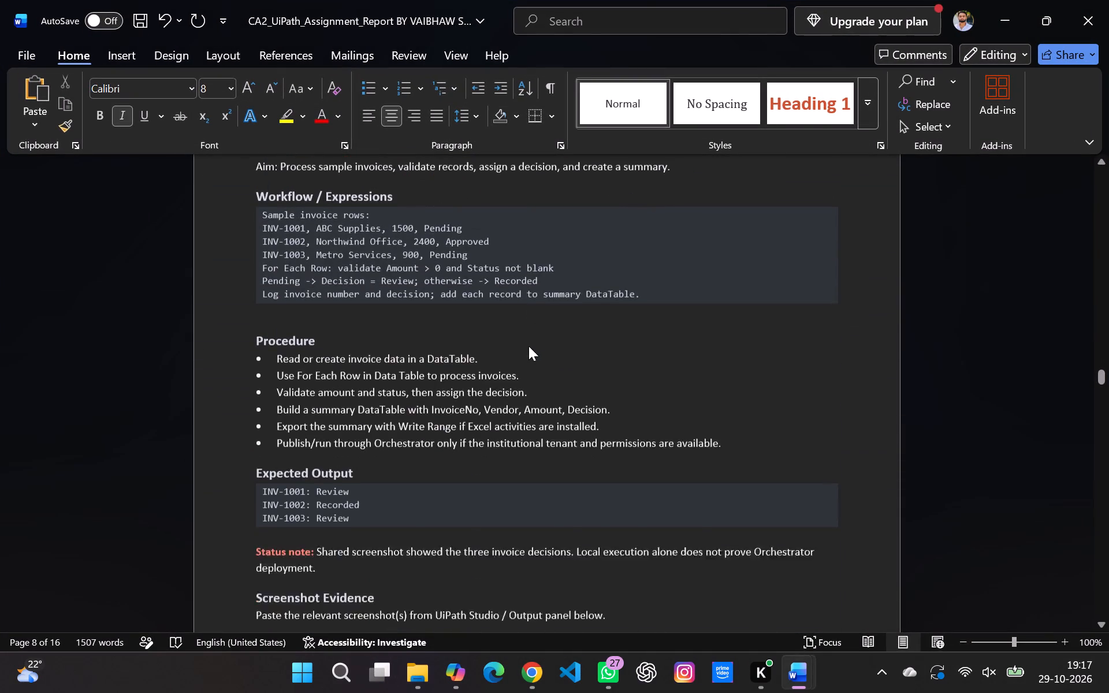
scroll(529, 346, "down", 2)
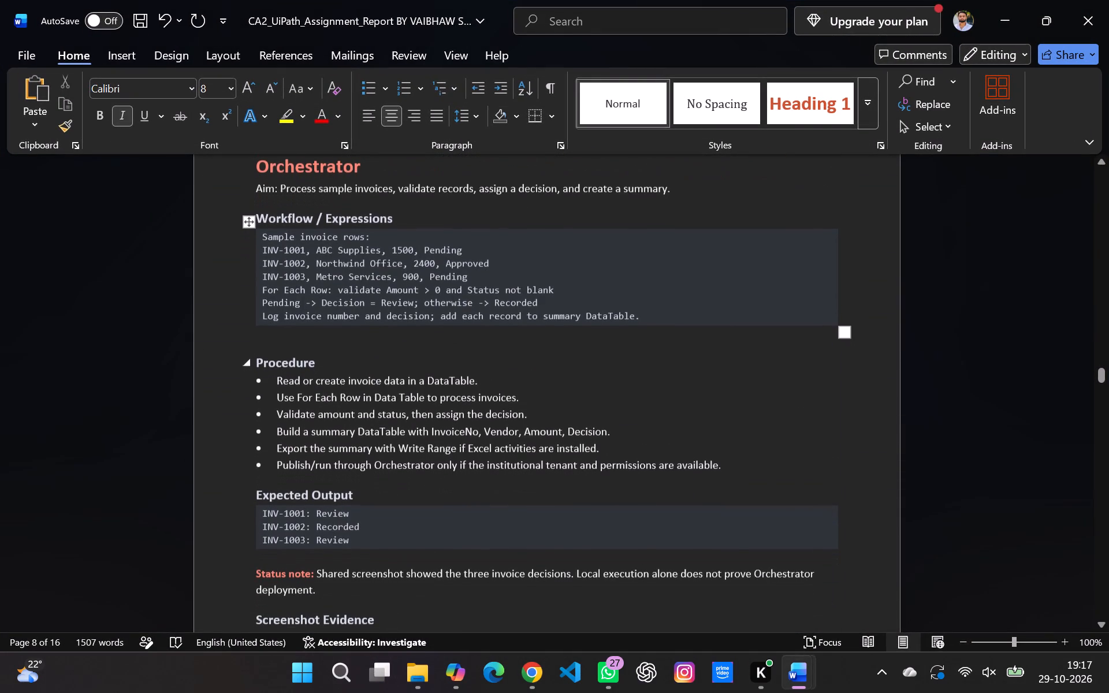
scroll(529, 346, "down", 3)
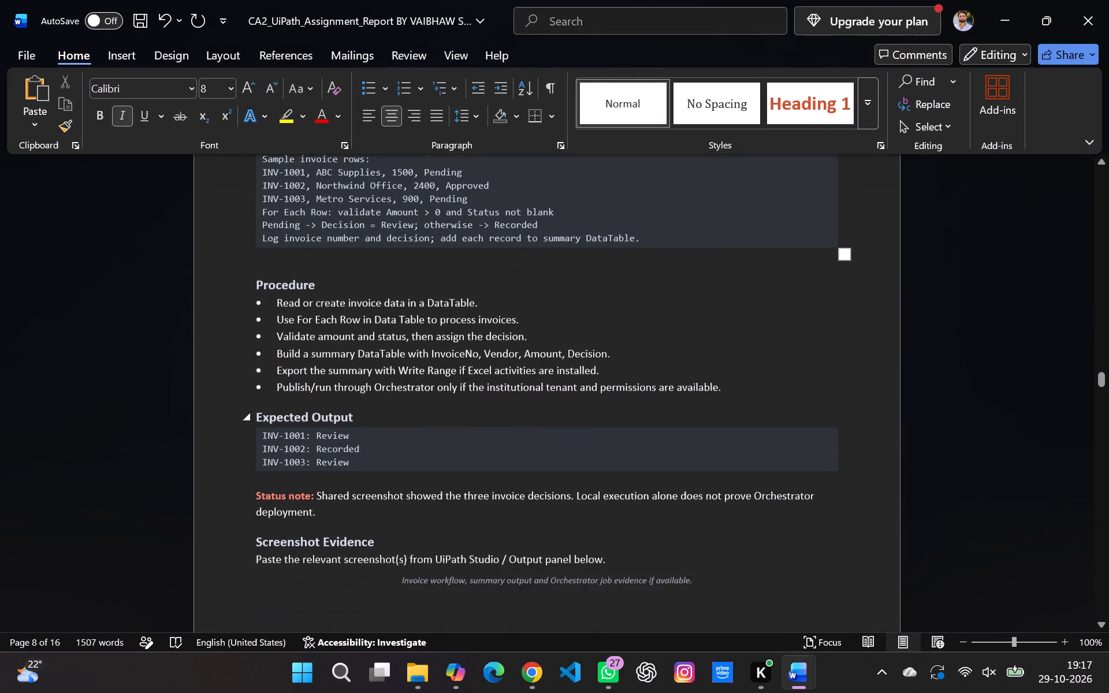
scroll(529, 346, "down", 2)
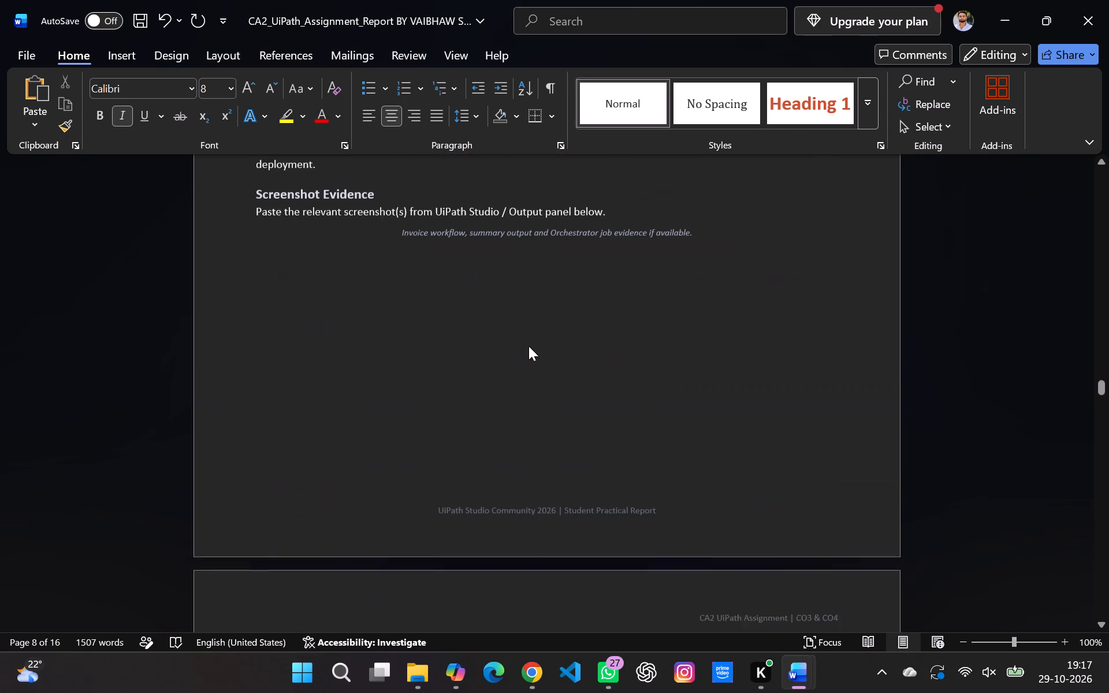
scroll(529, 346, "down", 2)
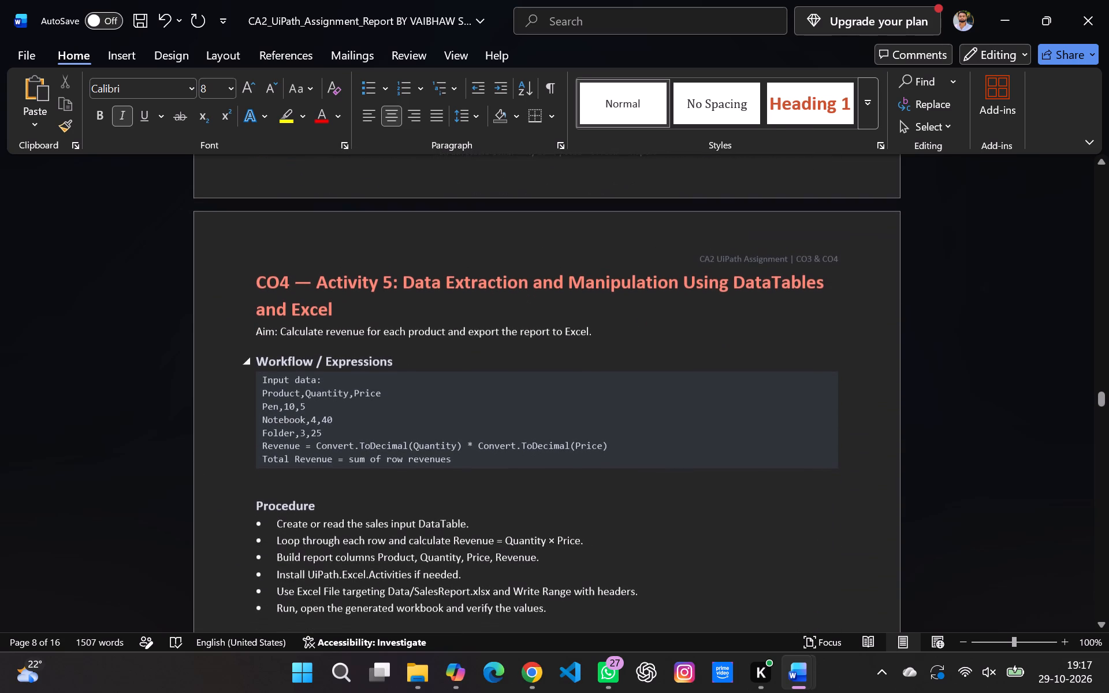
scroll(468, 344, "down", 1)
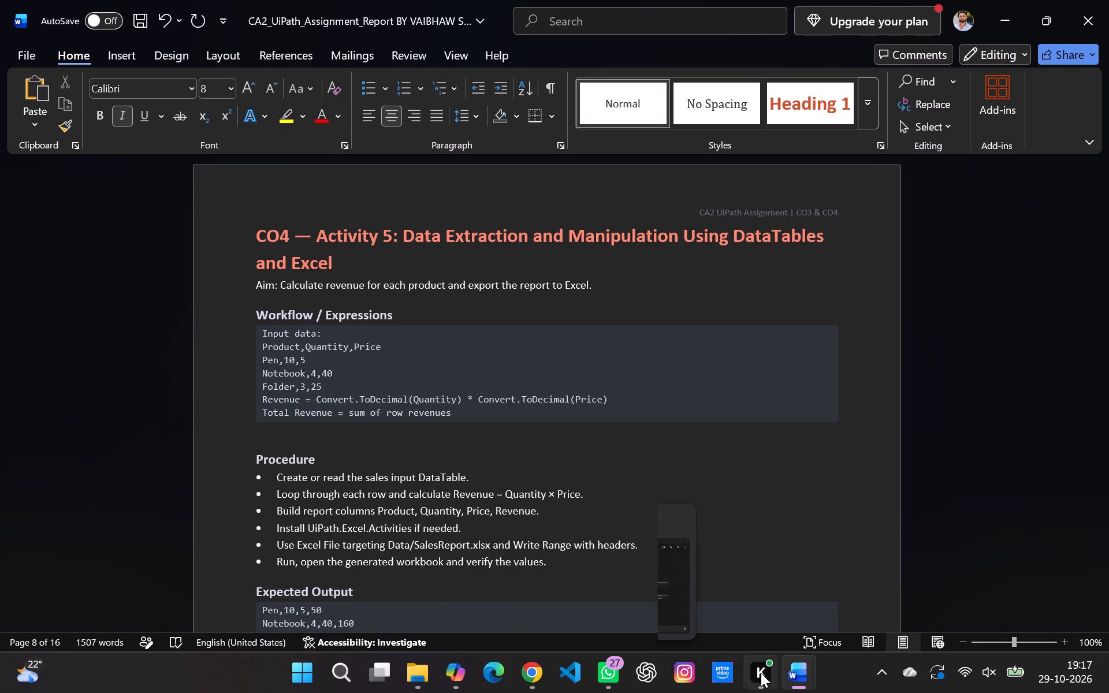
Replace the CO4 Activity 5 heading title with the assignment page's wording "Performing data extraction and manipulation using Data Tables and Excel automation".
left_click(527, 679)
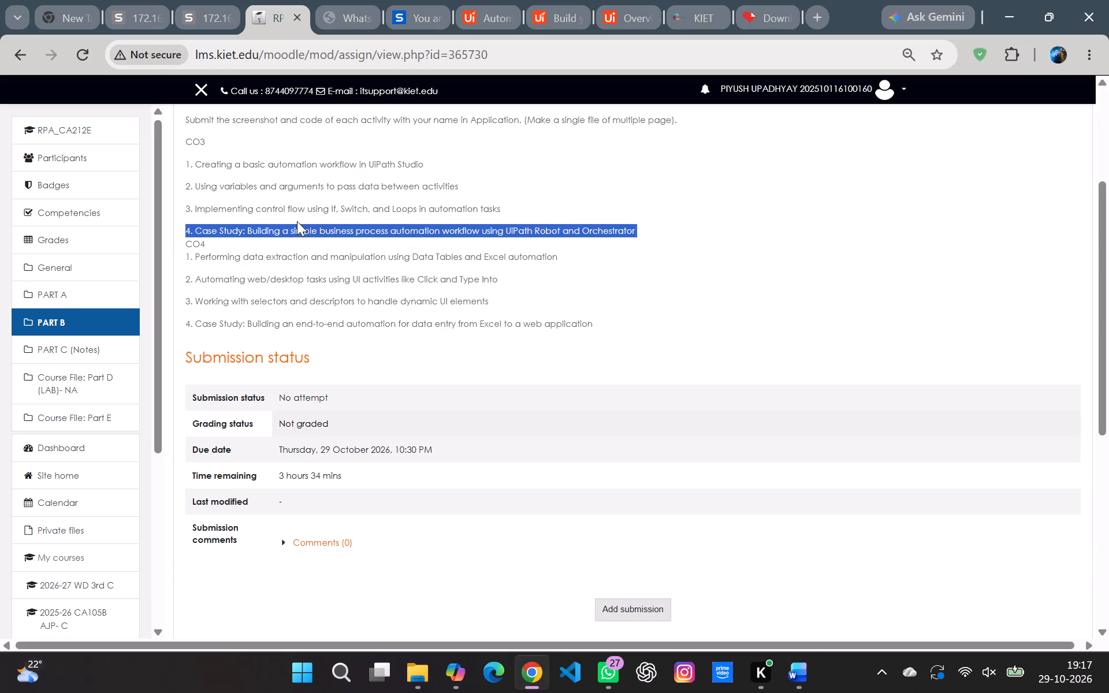
left_click_drag(192, 252, 556, 255)
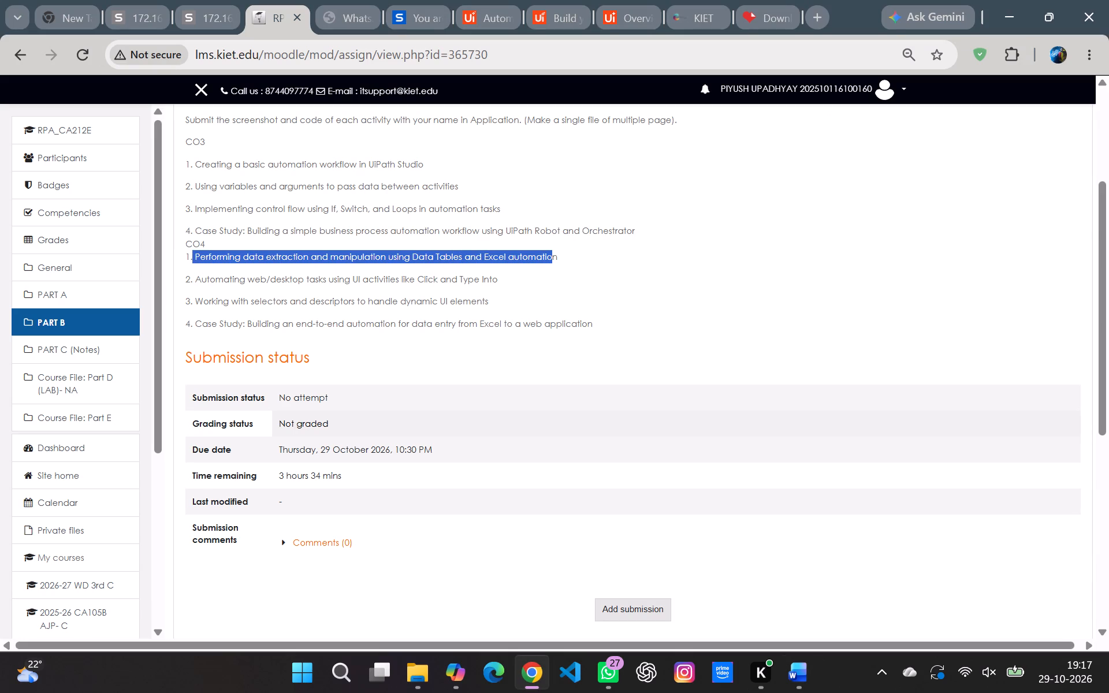
left_click_drag(556, 255, 567, 255)
key("ctrl+c")
left_click(520, 90)
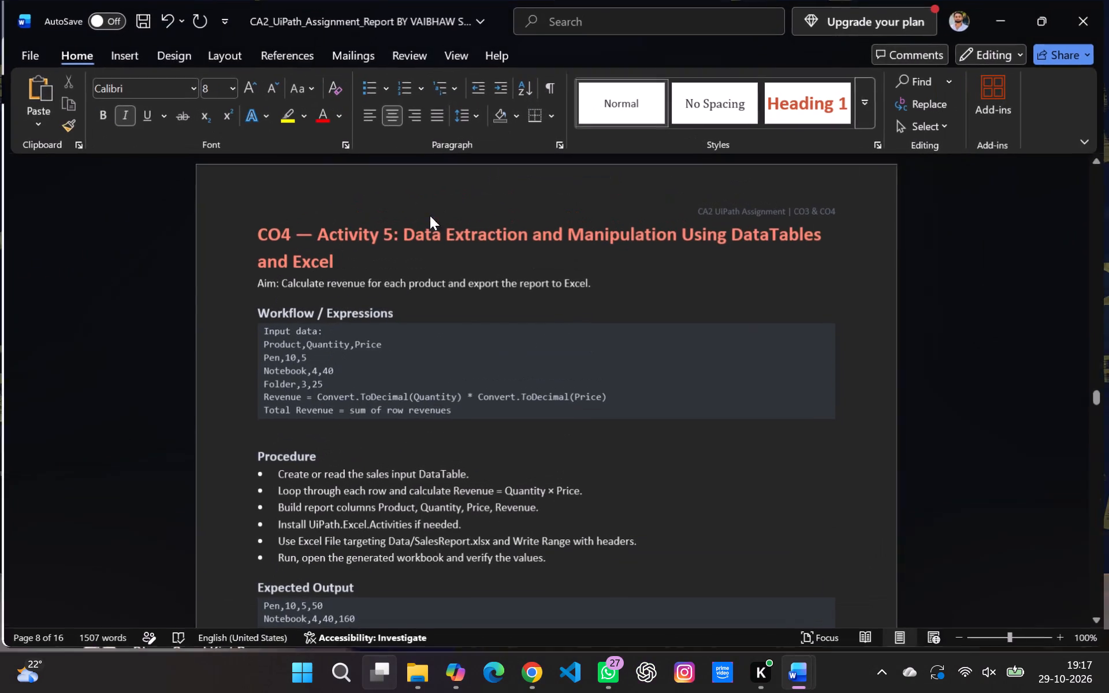
left_click_drag(400, 238, 535, 302)
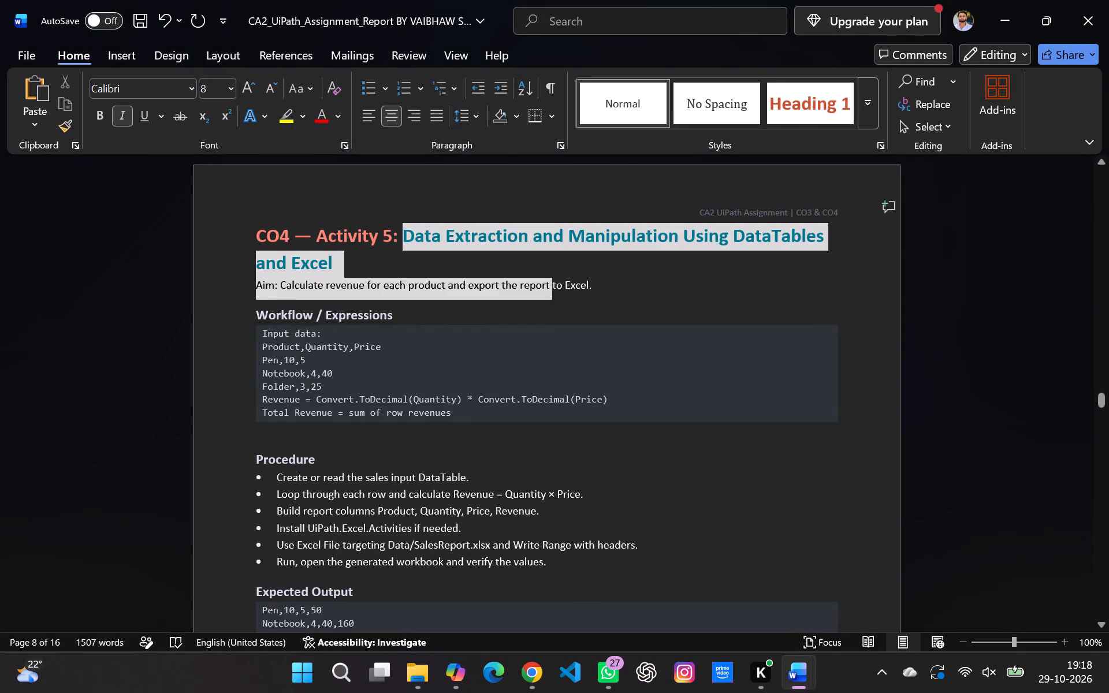
left_click_drag(535, 302, 389, 259)
key("BackSpace")
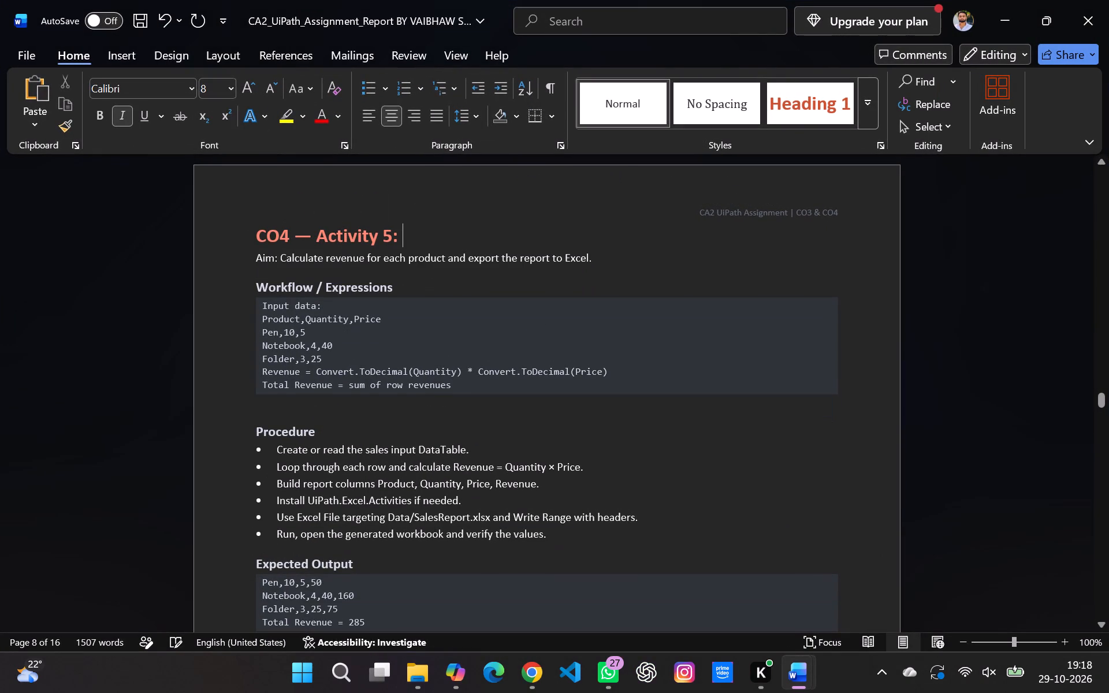
key("ctrl+v")
Renumber the CO4 data extraction heading as Activity 1.
left_click(390, 233)
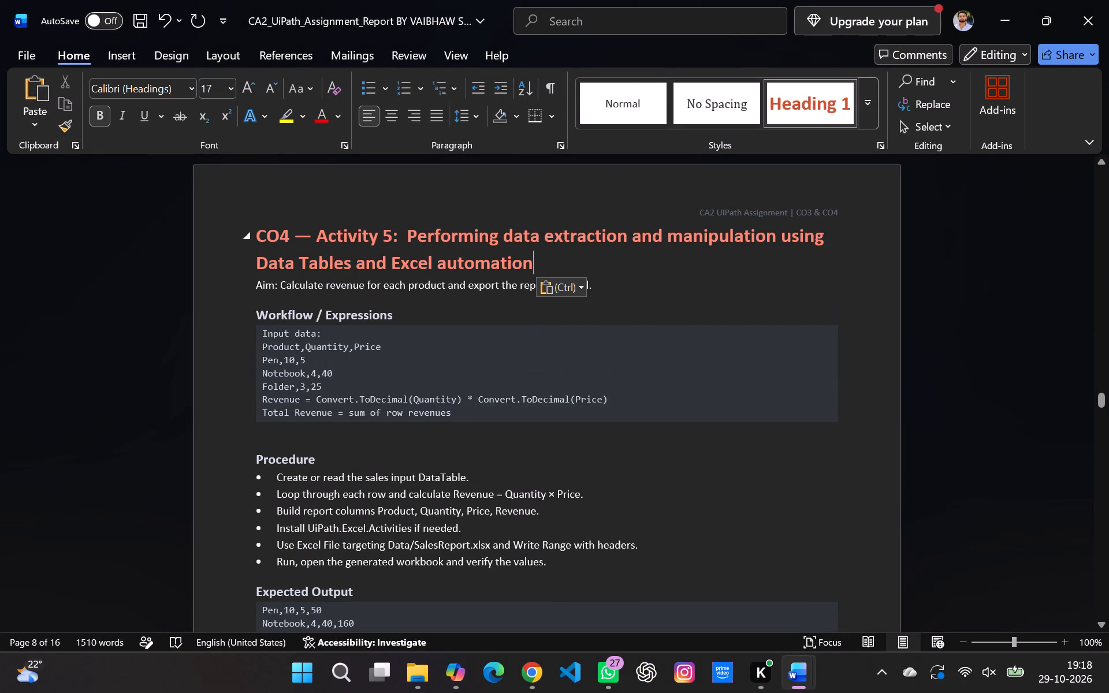
key("BackSpace")
key("1")
scroll(390, 233, "right", 1)
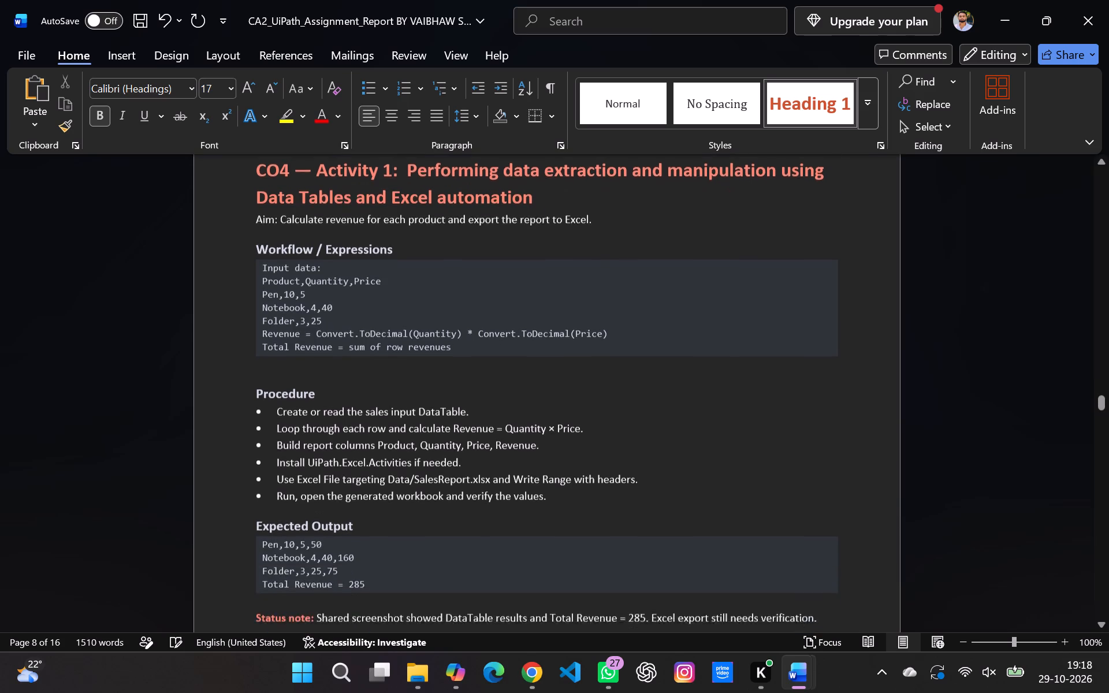
scroll(390, 233, "right", 2)
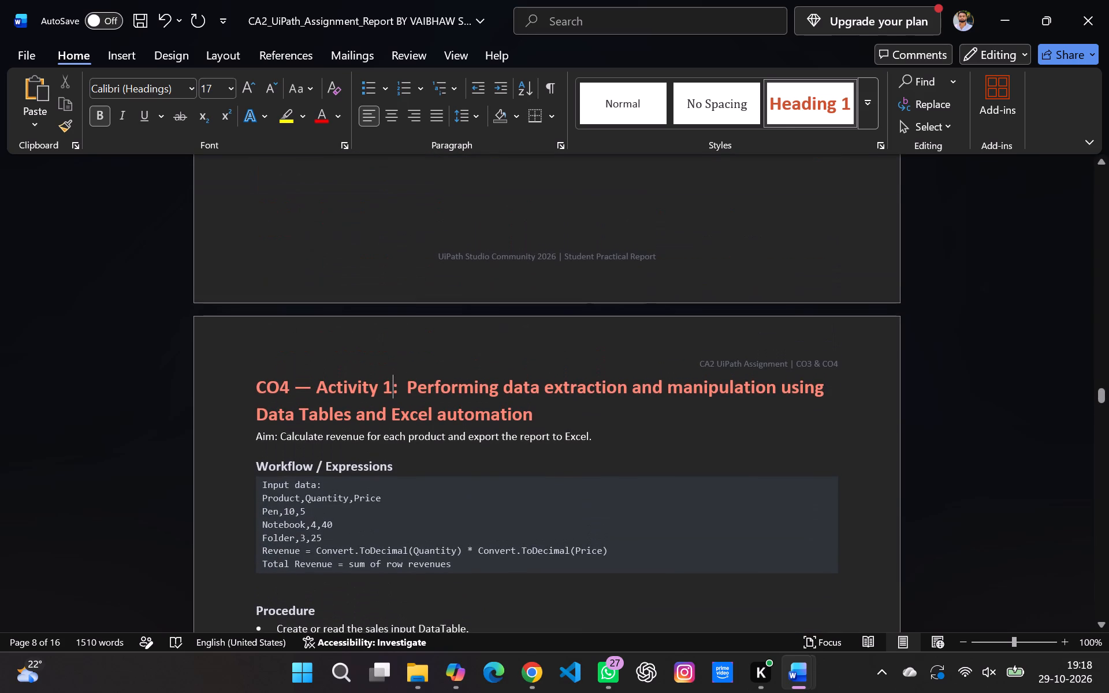
Renumber the CO4 heading about automating web/desktop tasks with Click and Type Into as Activity 2.
scroll(497, 366, "down", 3)
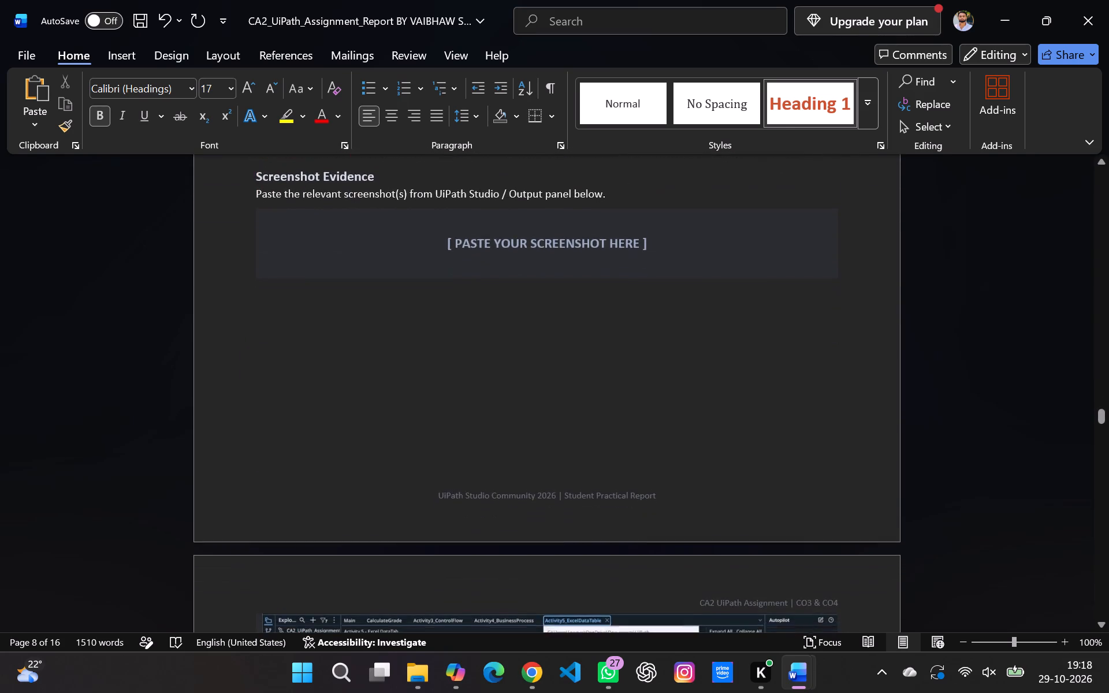
scroll(497, 366, "down", 7)
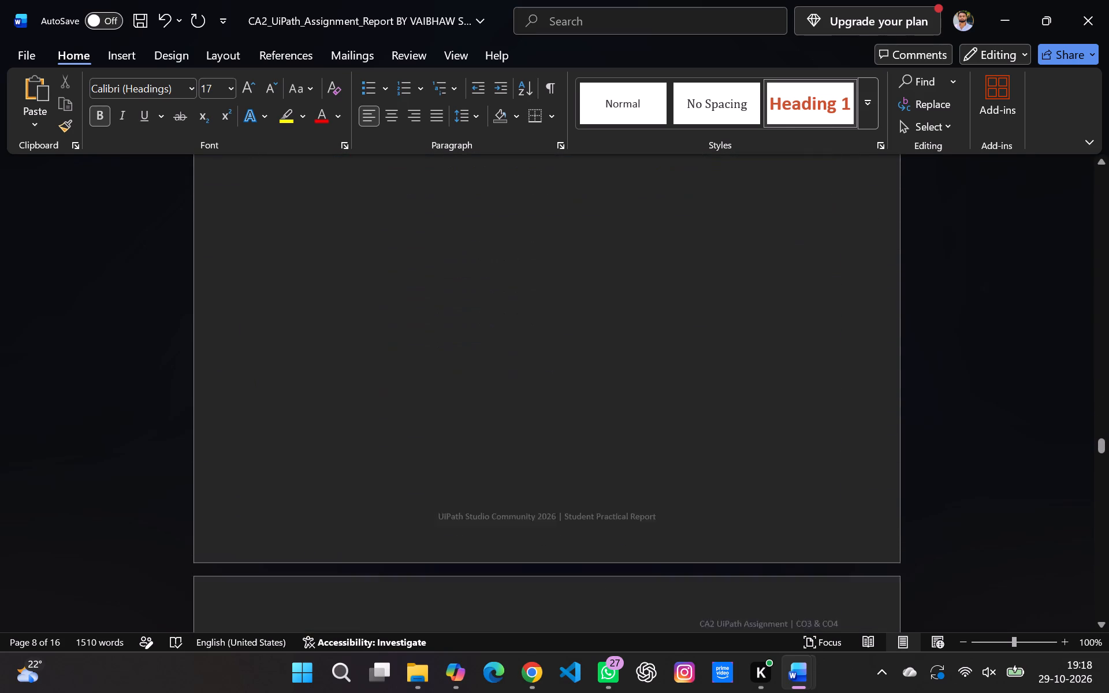
scroll(497, 366, "down", 2)
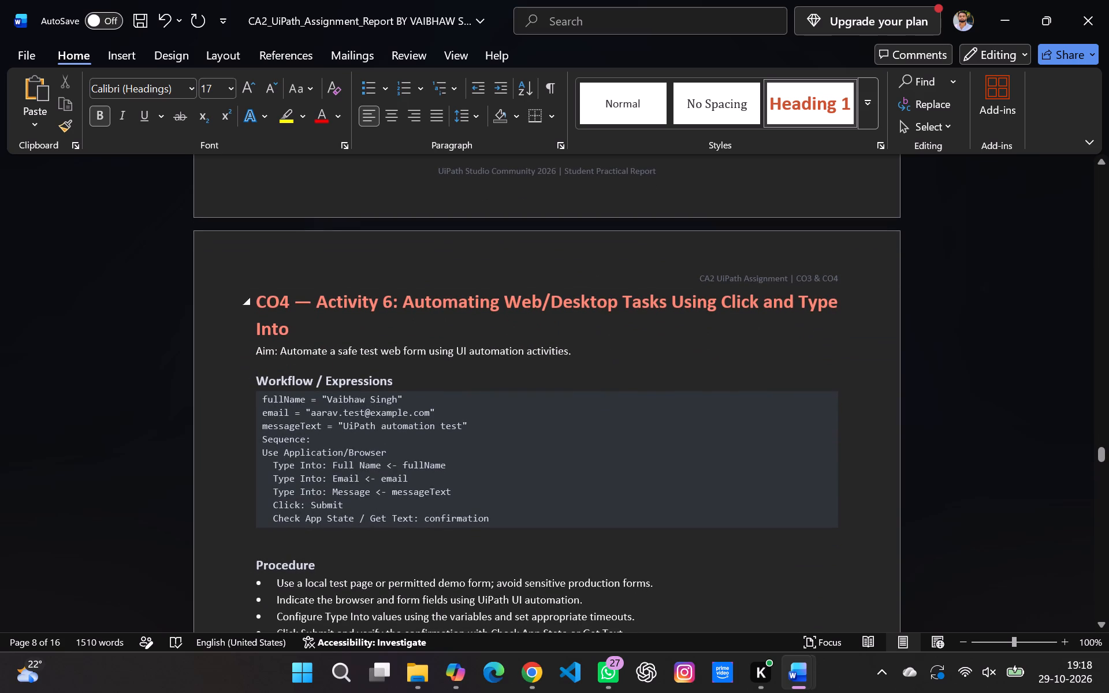
left_click(388, 303)
key("BackSpace")
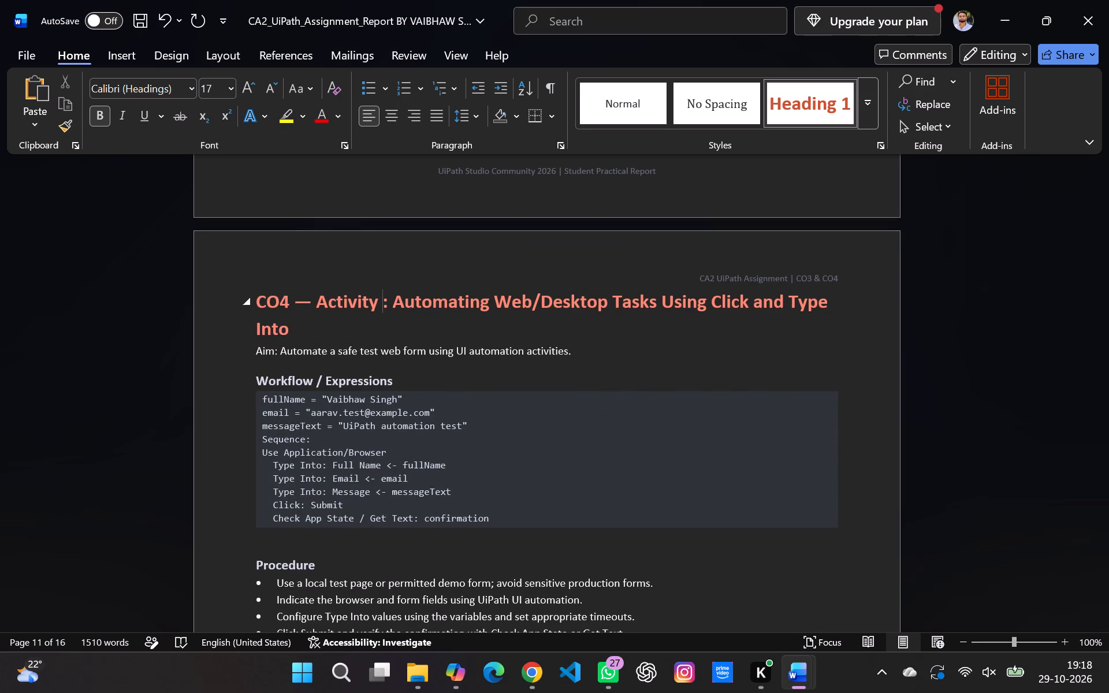
key("2")
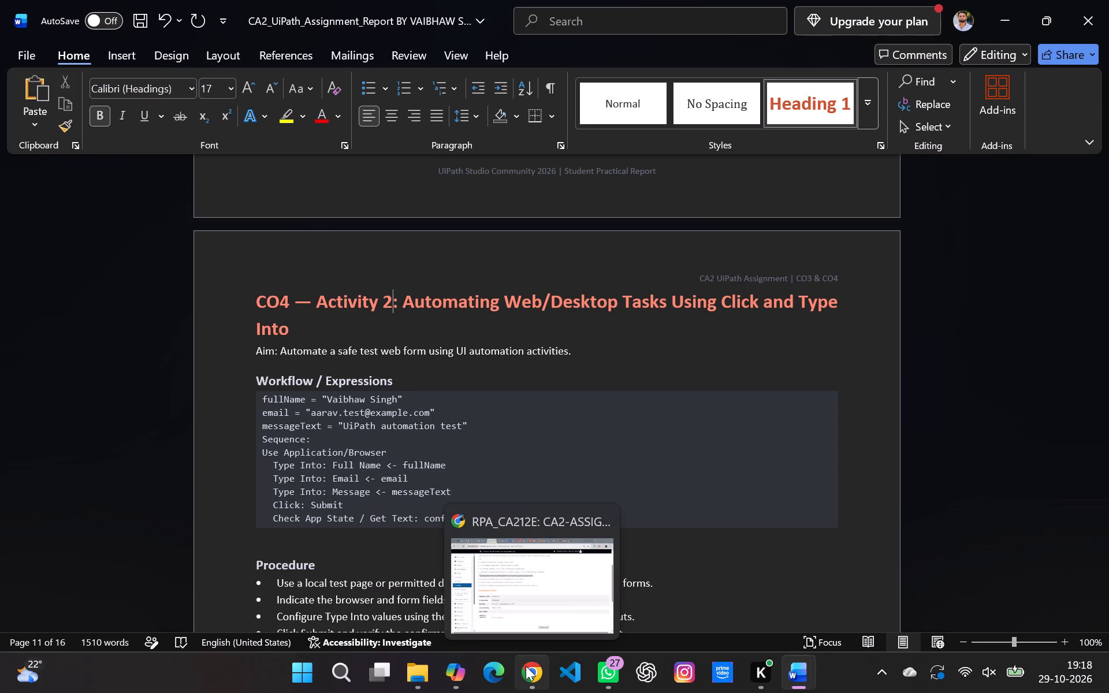
Replace the CO4 Activity 2 heading title with the assignment page's wording "Automating web/desktop tasks using UI activities like Click and Type Into".
left_click(526, 666)
left_click_drag(196, 272, 519, 264)
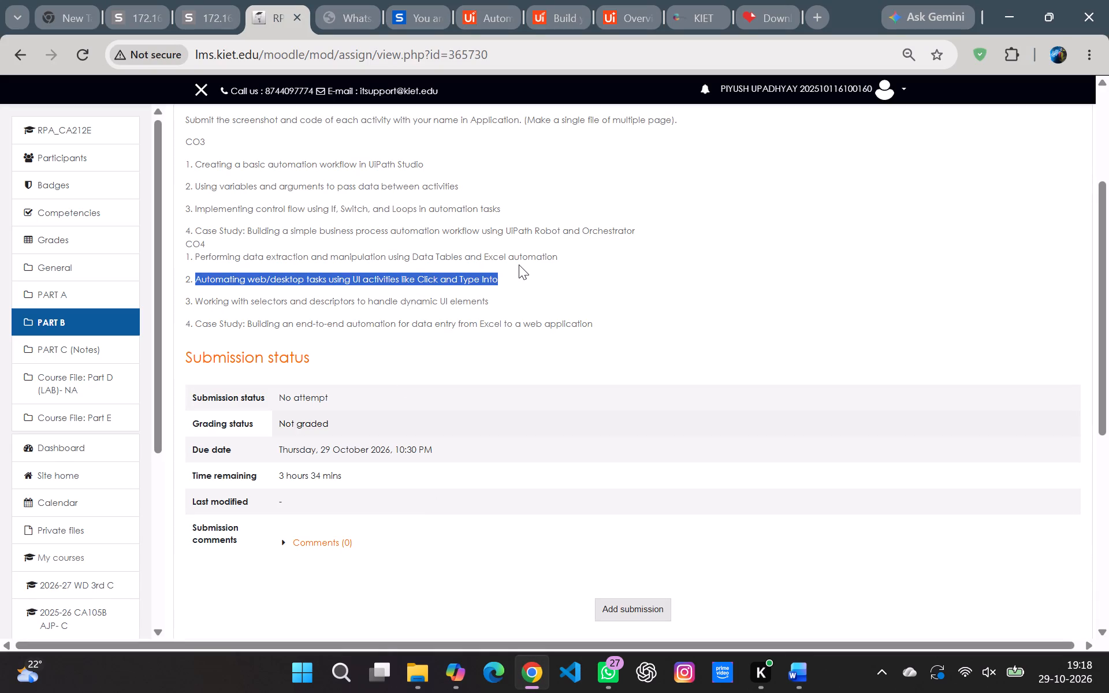
key("ctrl+c")
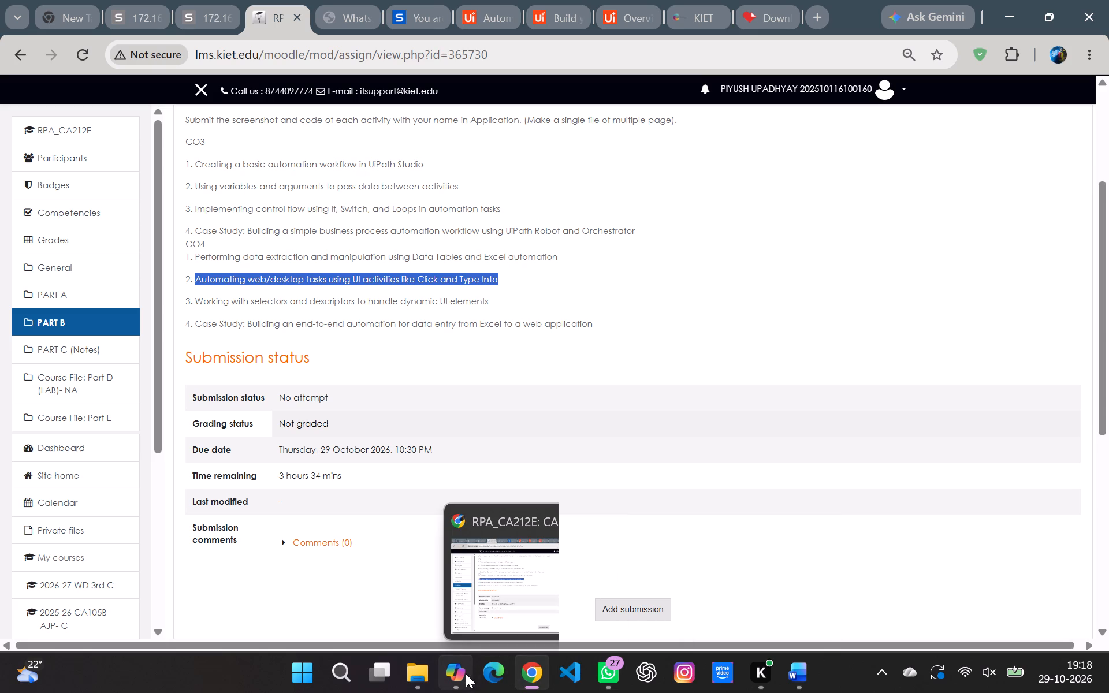
left_click(564, 157)
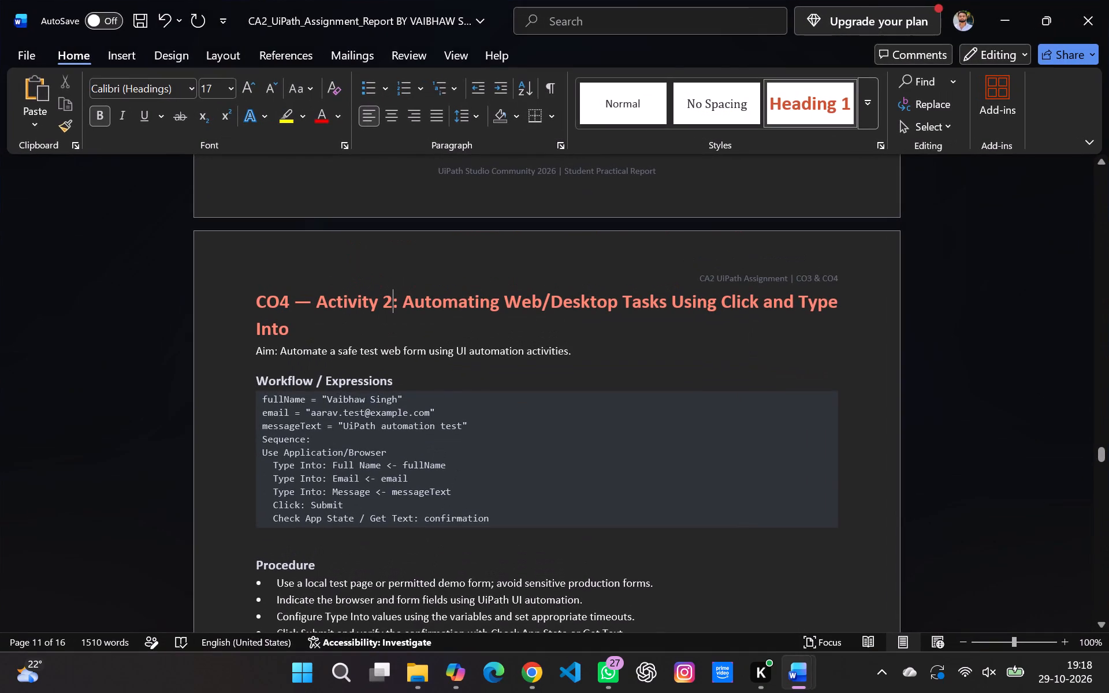
left_click_drag(407, 300, 829, 326)
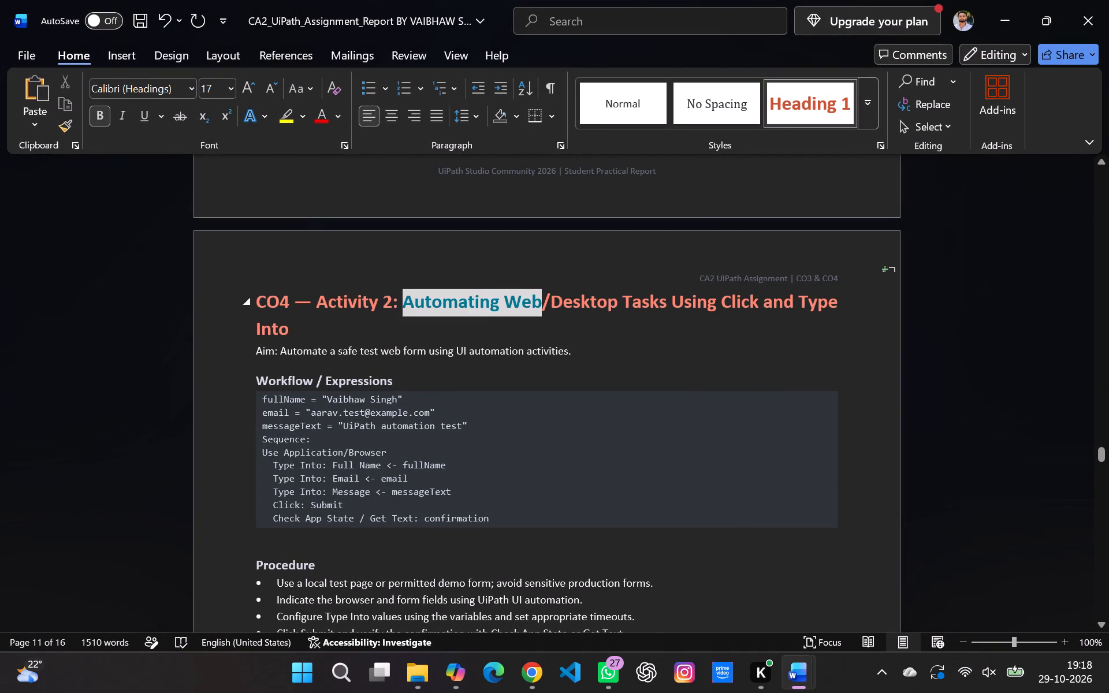
left_click_drag(829, 326, 341, 342)
key("BackSpace")
key("ctrl+v")
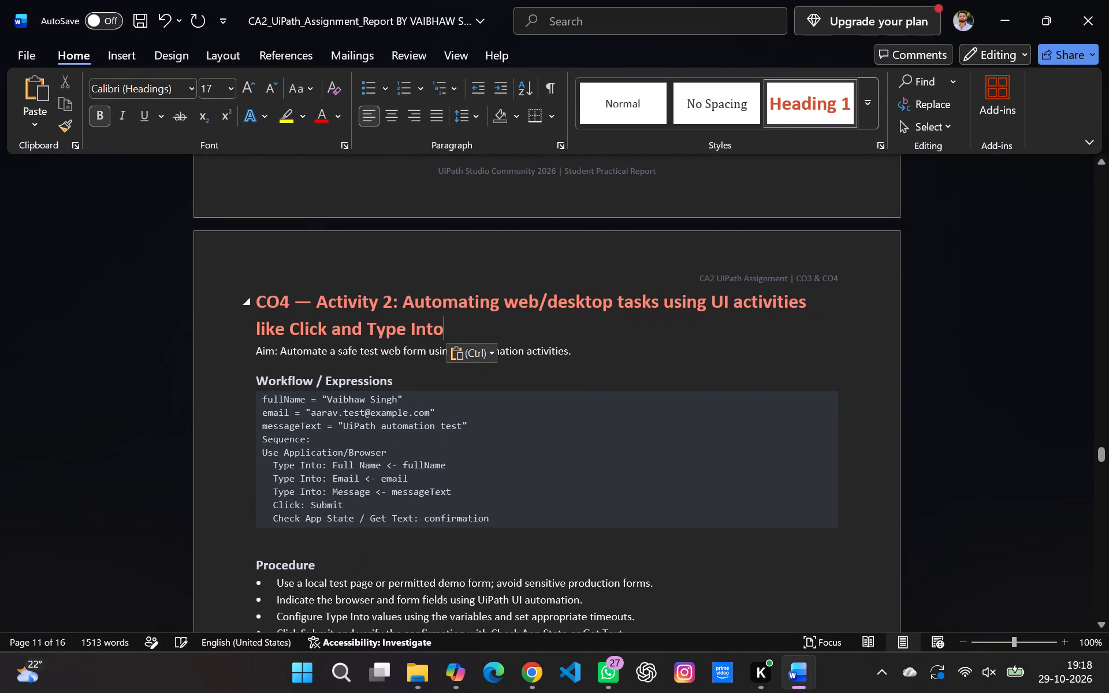
Renumber the CO4 selectors and descriptors heading as Activity 3.
scroll(341, 342, "down", 6)
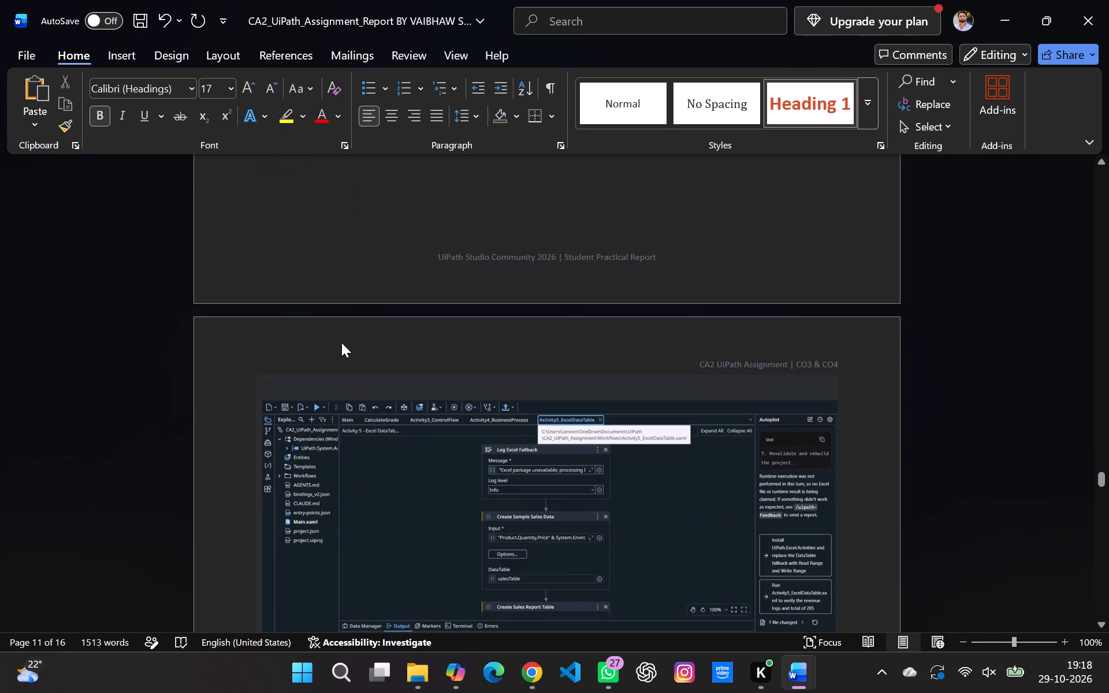
scroll(341, 342, "up", 1, "ctrl")
scroll(341, 342, "down", 4)
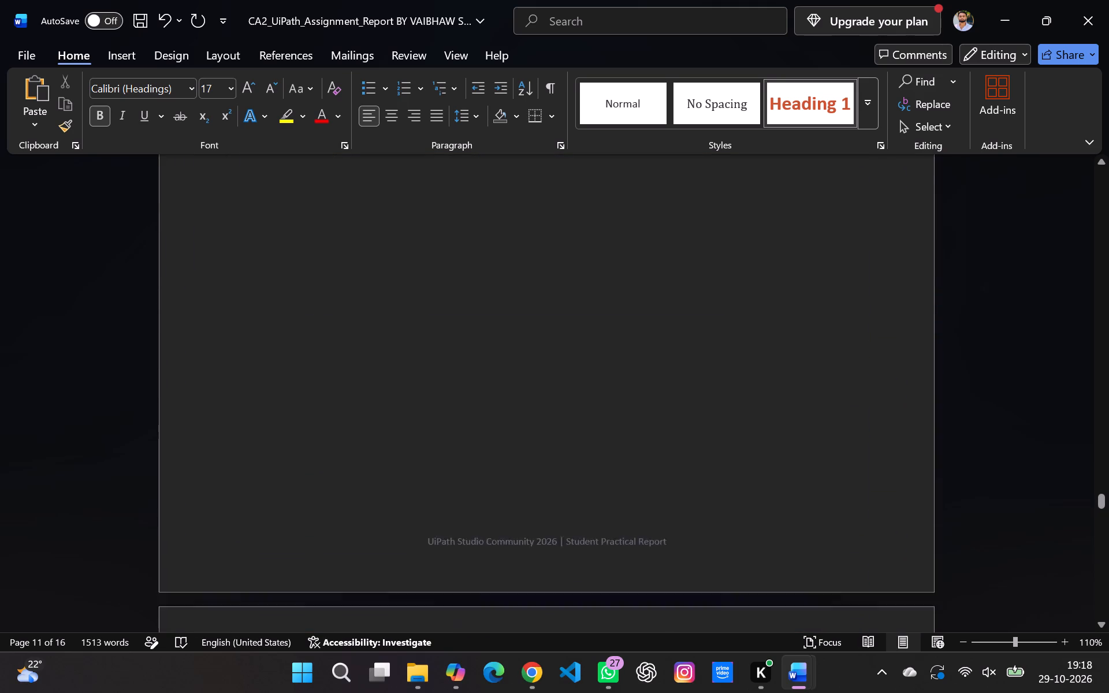
scroll(341, 342, "down", 2)
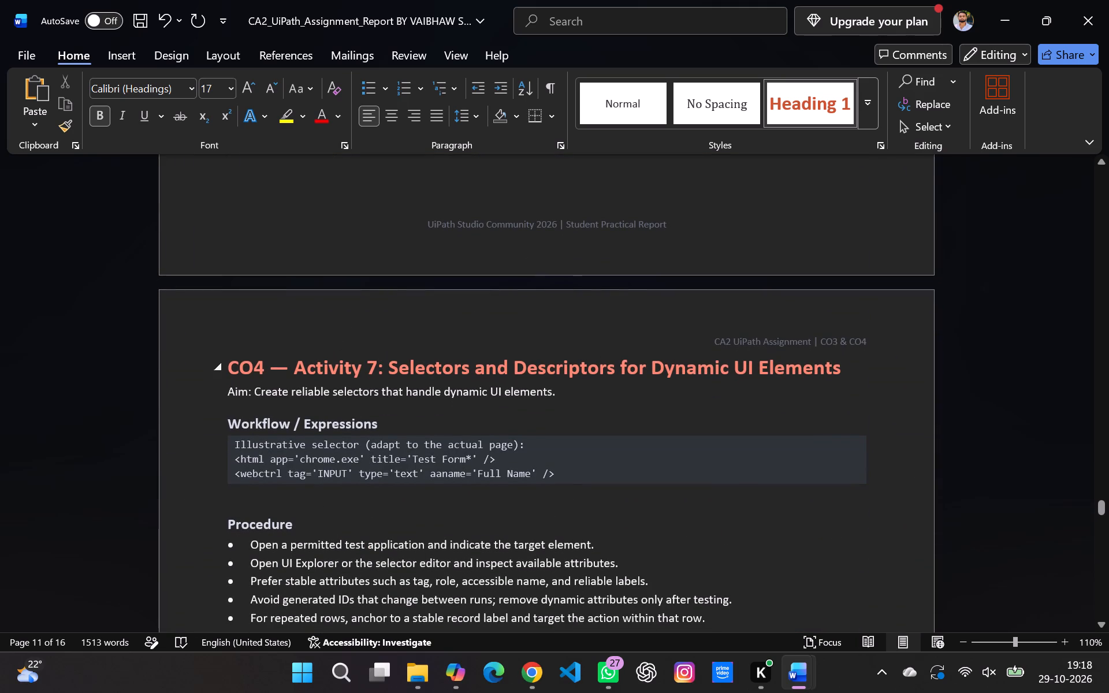
left_click(378, 370)
key("BackSpace")
key("3")
Replace the CO4 Activity 3 heading title with the assignment page's wording "Working with selectors and descriptors to handle dynamic UI elements".
left_click_drag(393, 357, 883, 352)
key("BackSpace")
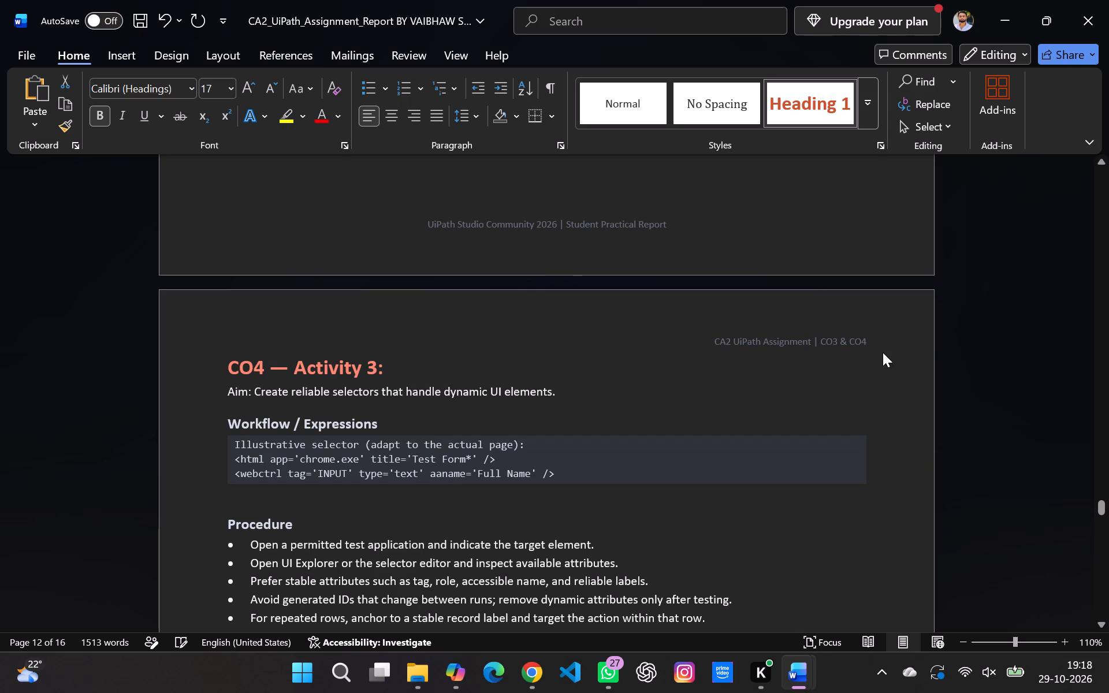
left_click(542, 674)
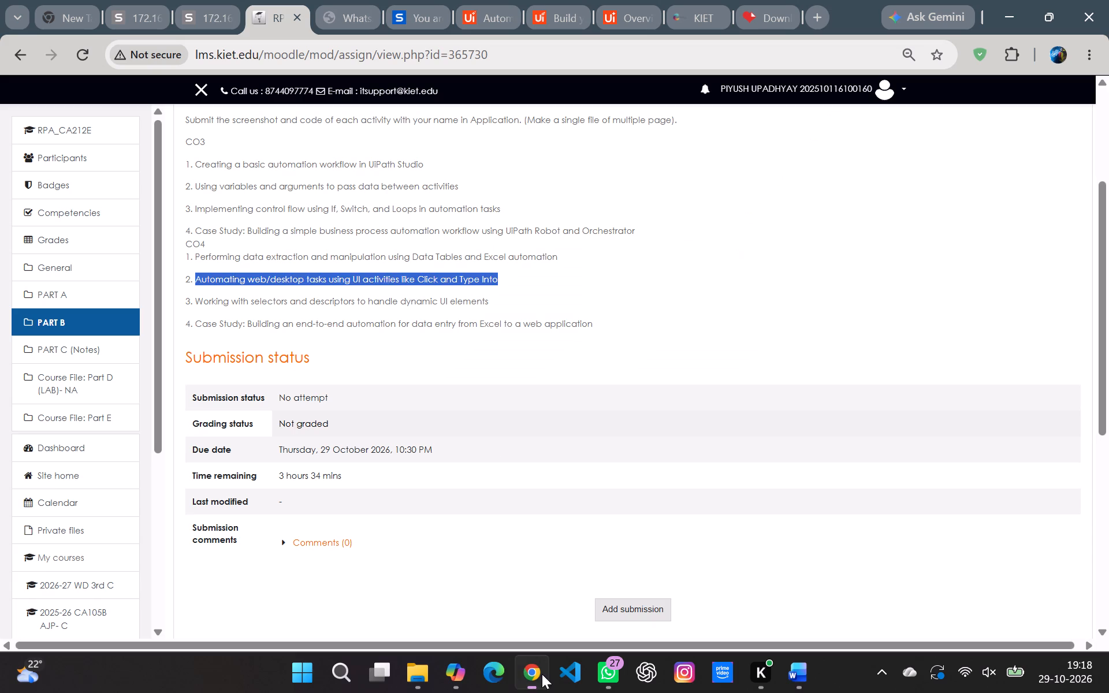
left_click_drag(489, 297, 203, 314)
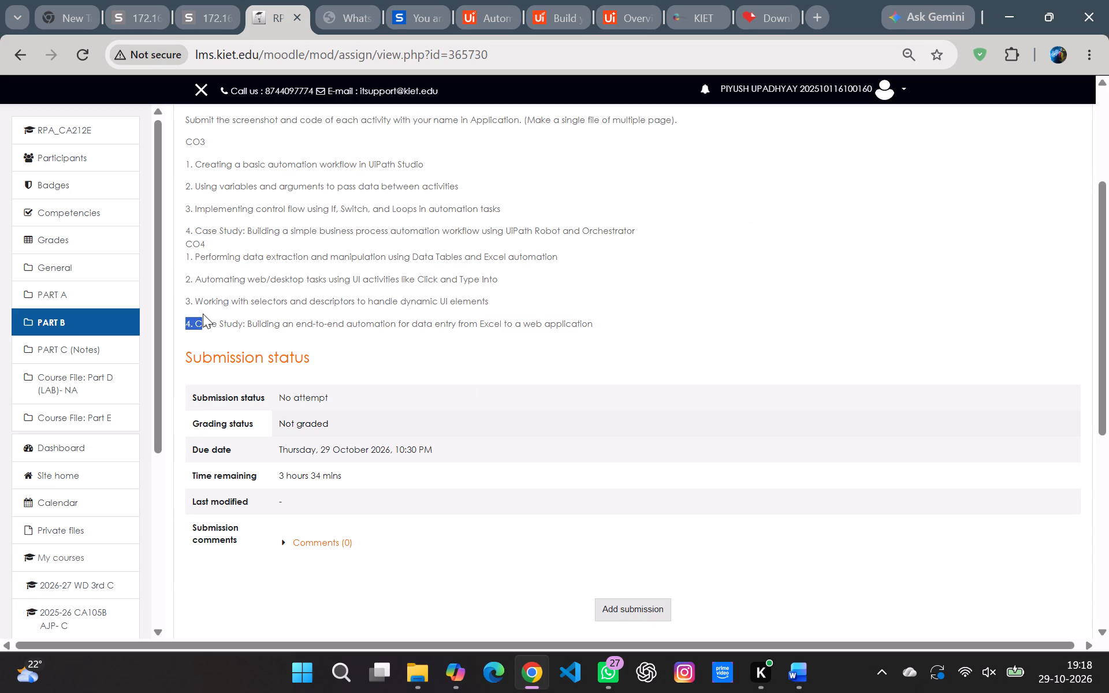
left_click_drag(203, 314, 196, 303)
key("ctrl+c")
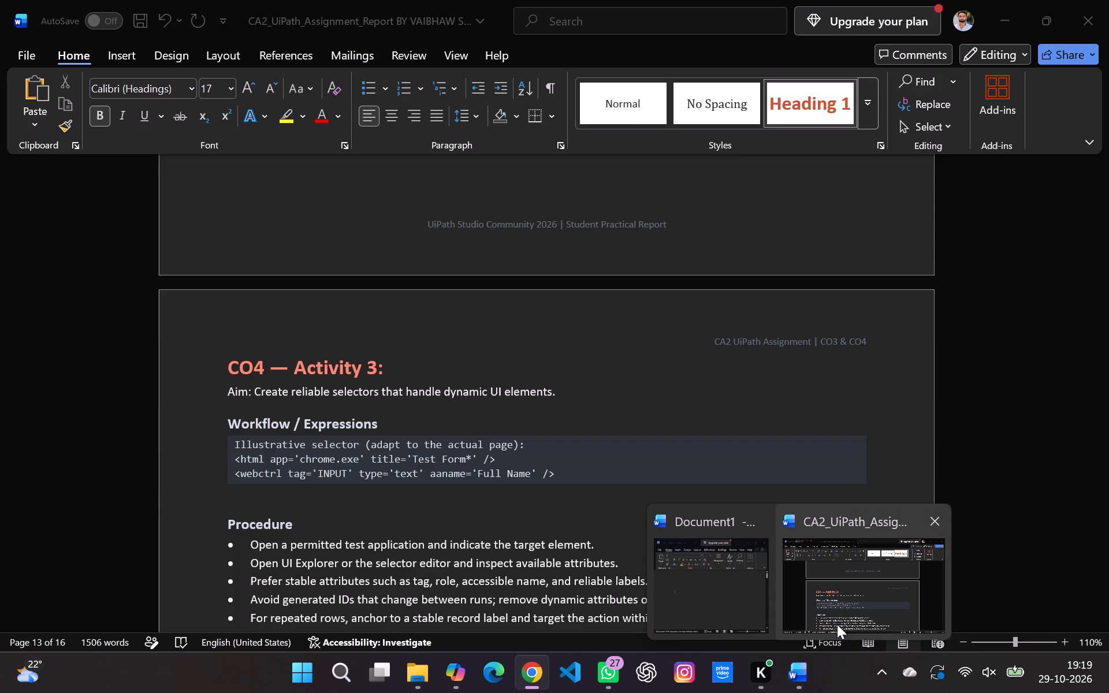
left_click(849, 603)
key("ctrl+v")
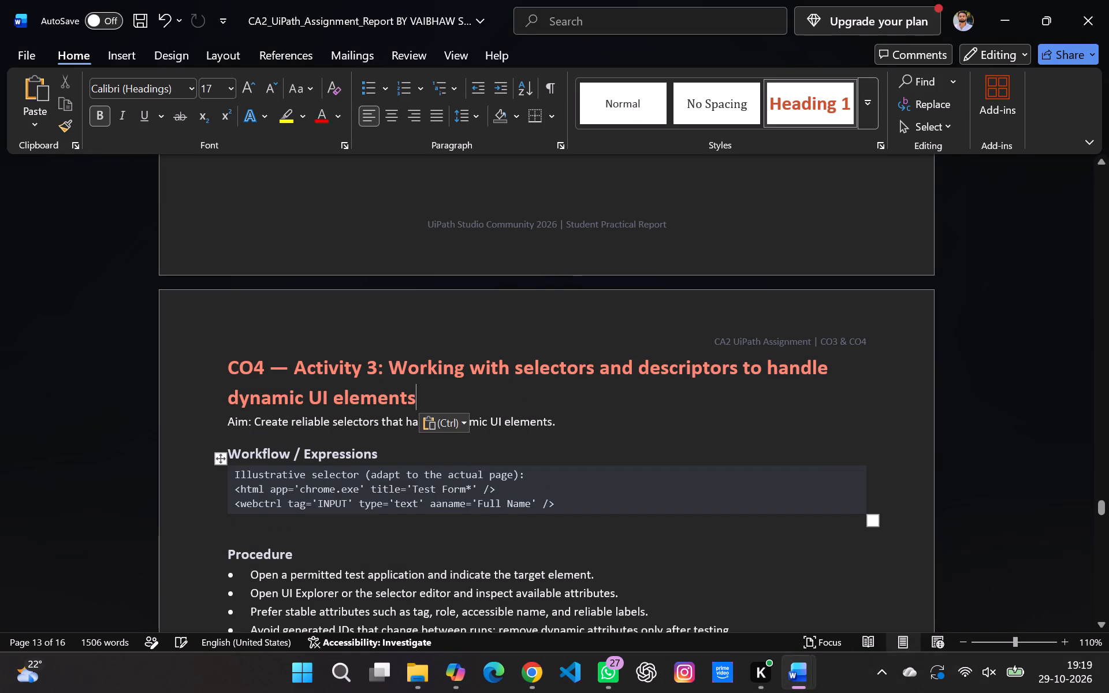
Renumber the CO4 end-to-end Excel to web application heading as Activity 4.
scroll(521, 470, "down", 5)
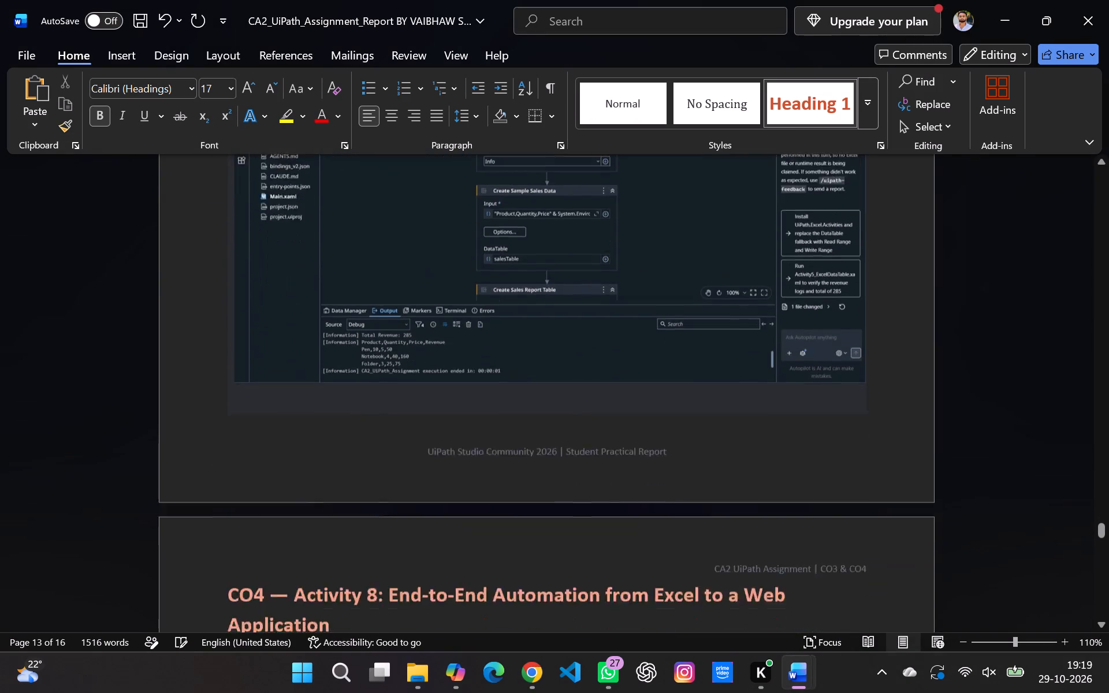
scroll(521, 470, "down", 1)
scroll(578, 485, "down", 1)
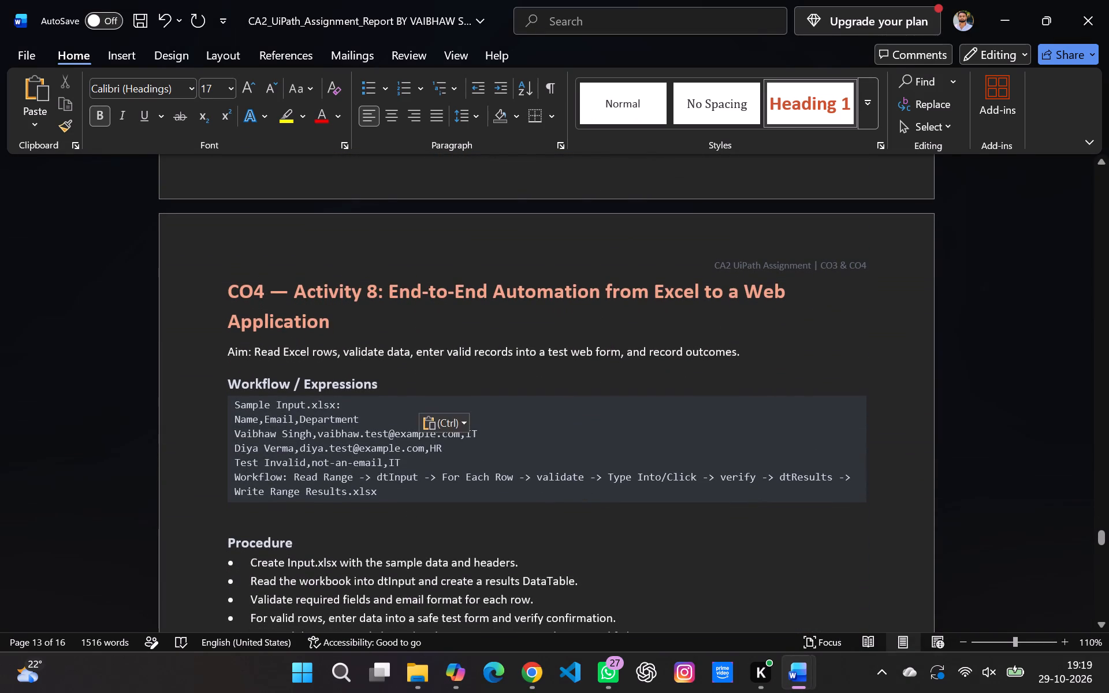
left_click(378, 289)
key("BackSpace")
key("4")
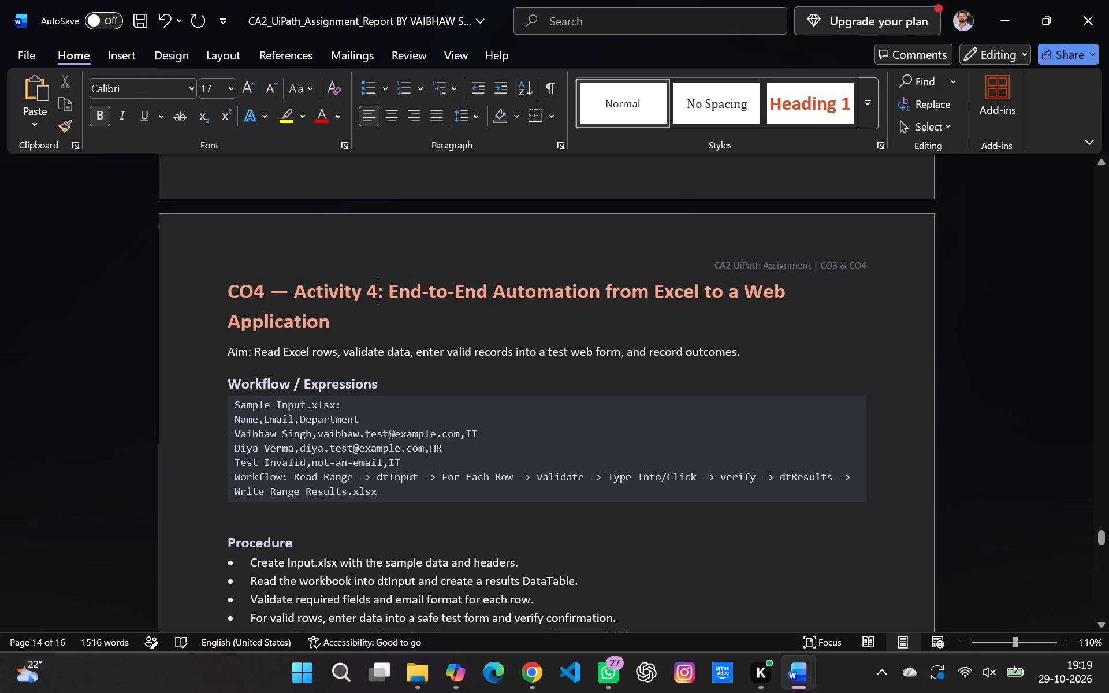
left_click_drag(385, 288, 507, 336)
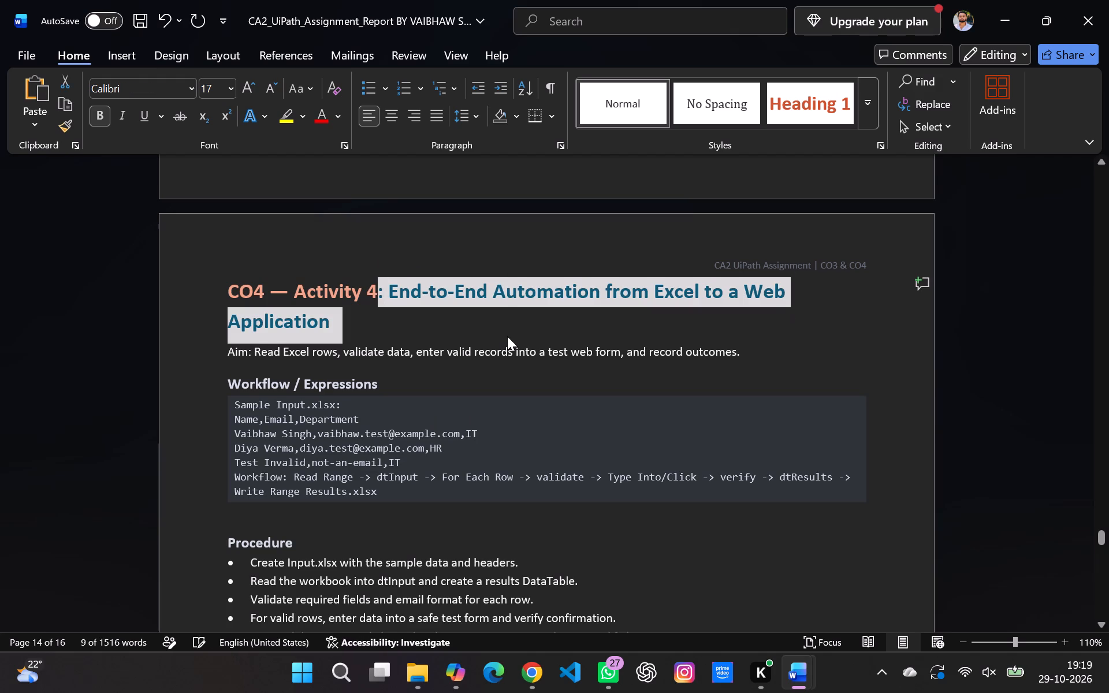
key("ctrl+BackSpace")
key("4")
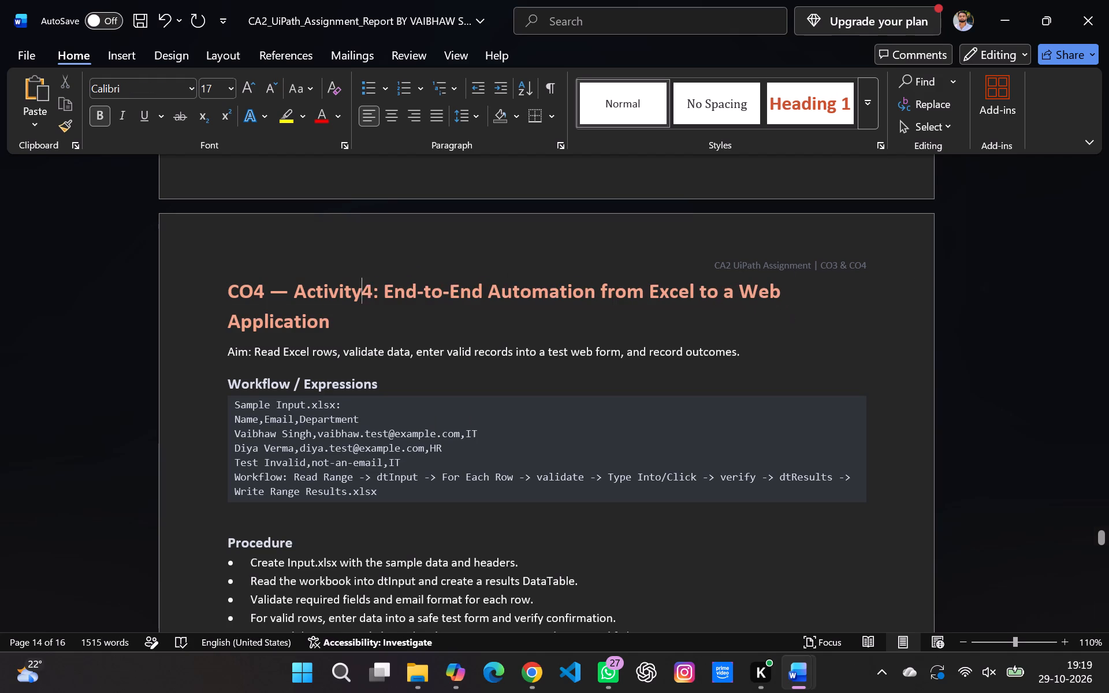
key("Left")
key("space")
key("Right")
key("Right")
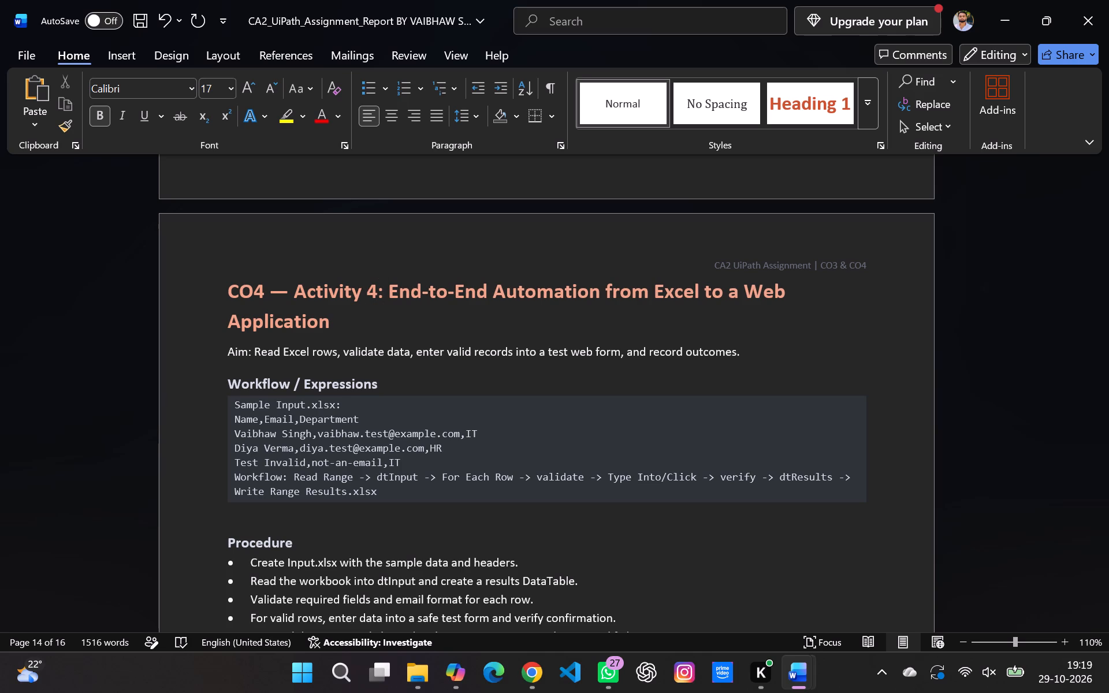
Replace the CO4 Activity 4 heading title with the assignment page's wording "Building an end-to-end automation for data entry from Excel to a web application".
left_click_drag(386, 287, 418, 327)
key("BackSpace")
scroll(418, 327, "up", 1)
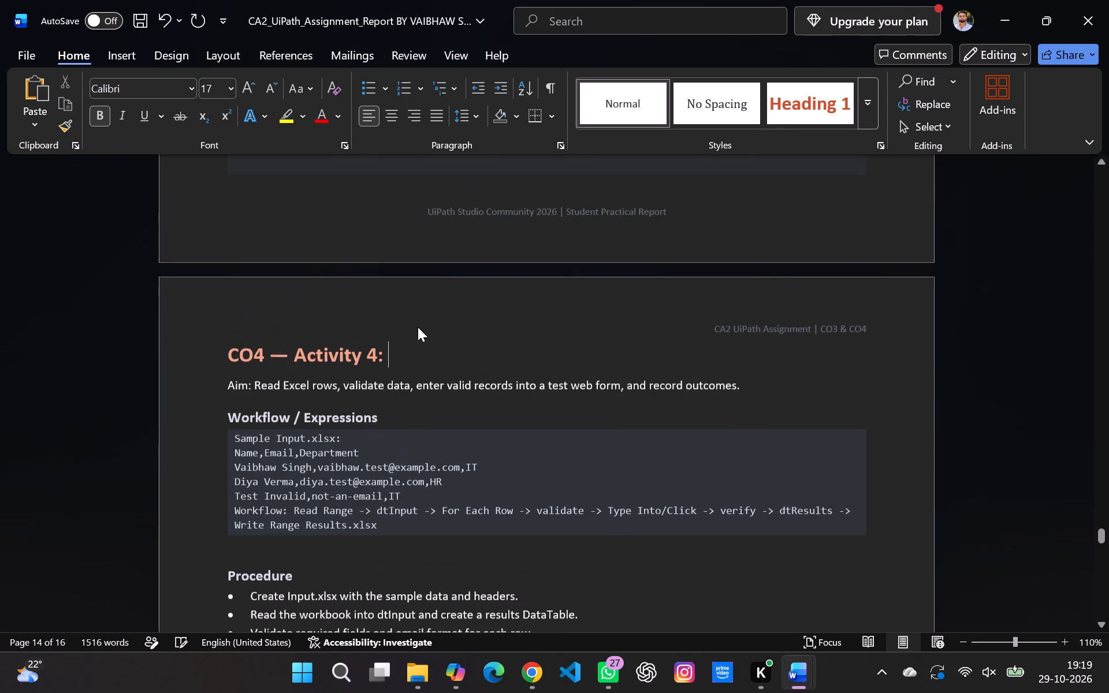
scroll(418, 327, "up", 1)
left_click(517, 679)
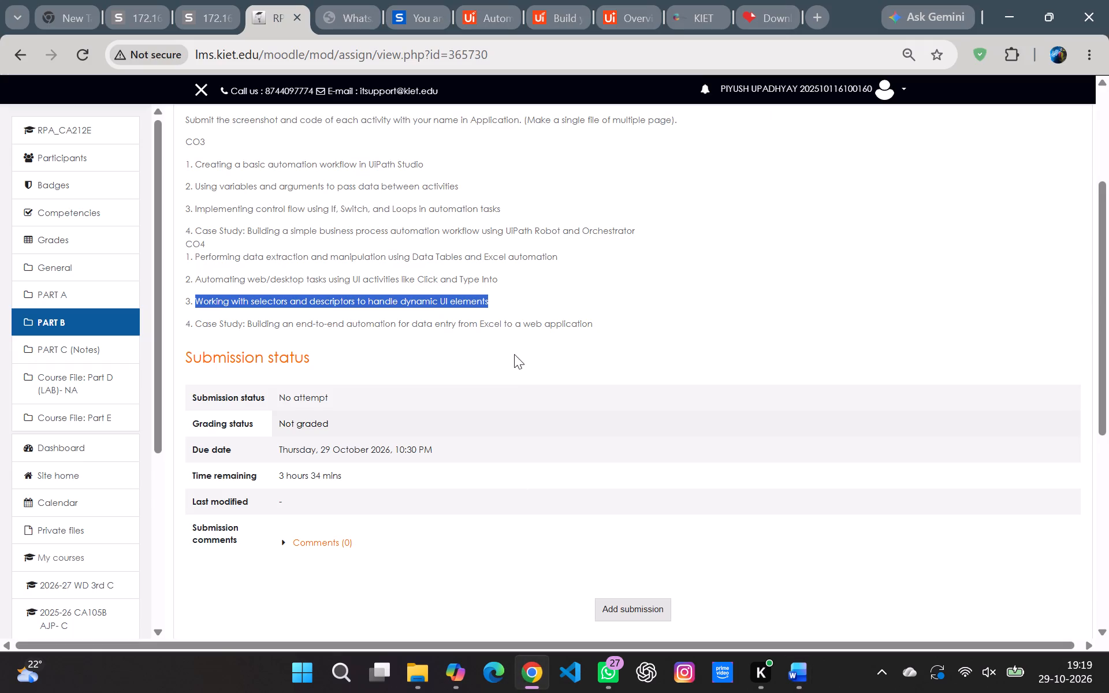
left_click_drag(247, 323, 606, 326)
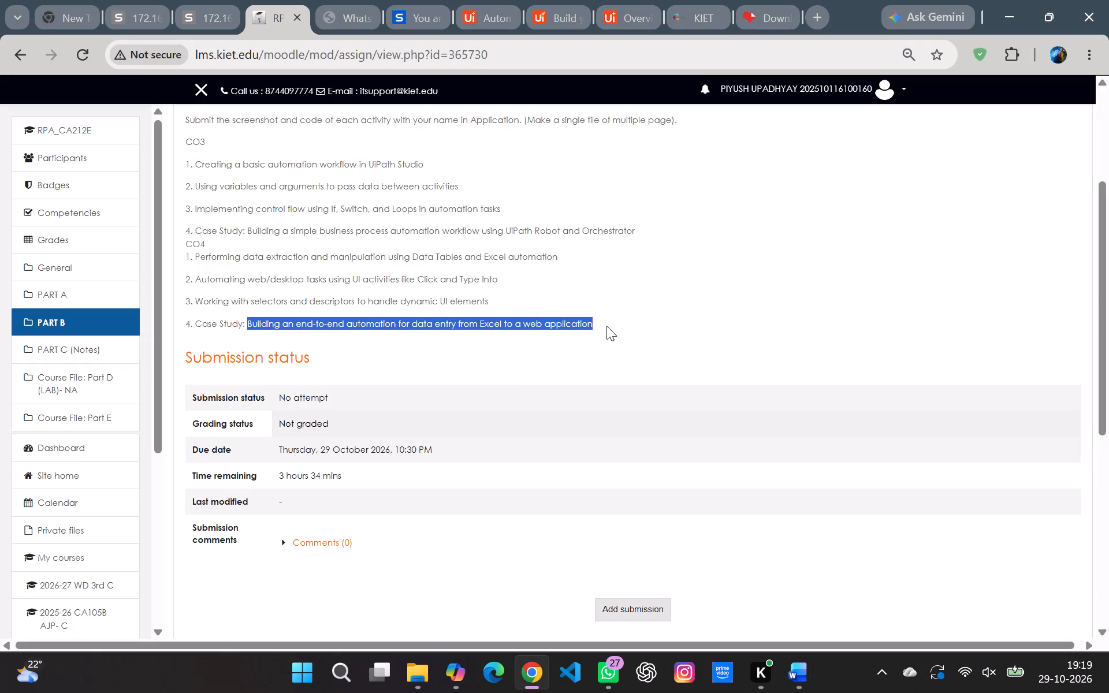
key("ctrl+c")
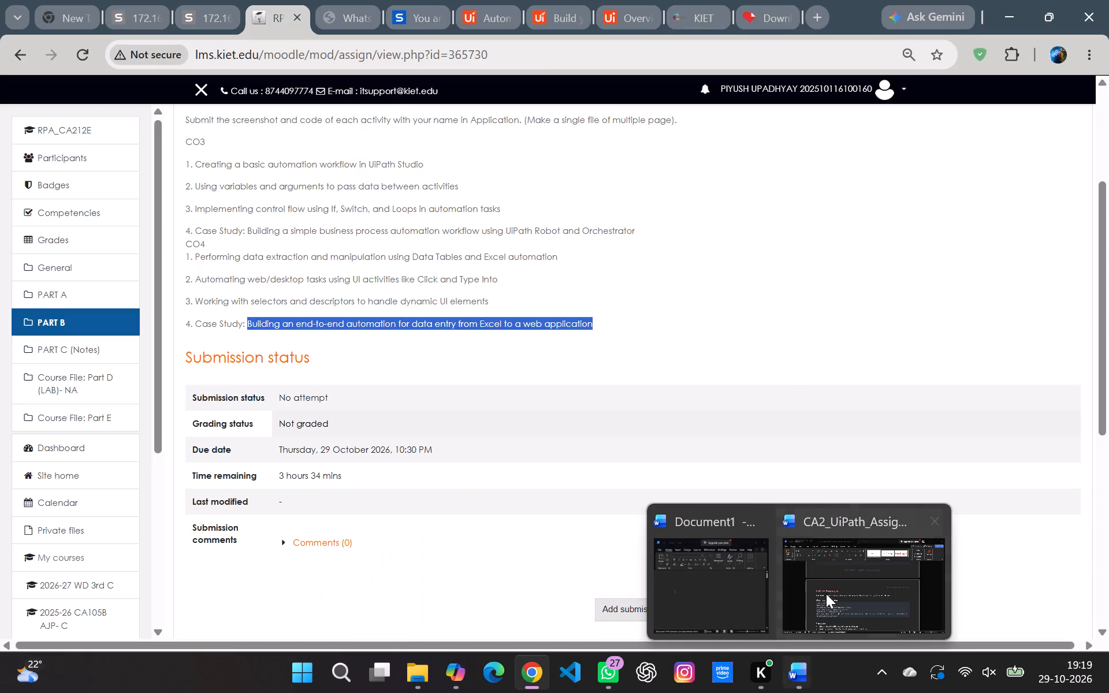
left_click(829, 584)
key("ctrl+v")
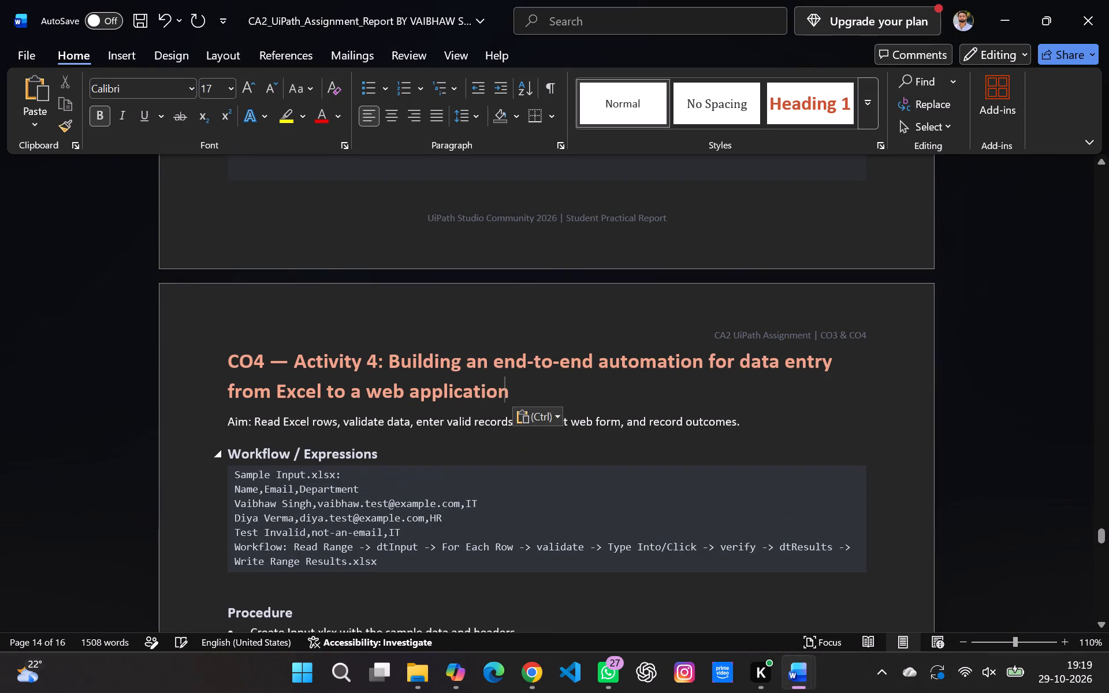
Delete the caption "Input workbook, workflow canvas, form confirmation and Results.xlsx." beneath the CO4 Activity 4 screenshot.
scroll(522, 430, "down", 1)
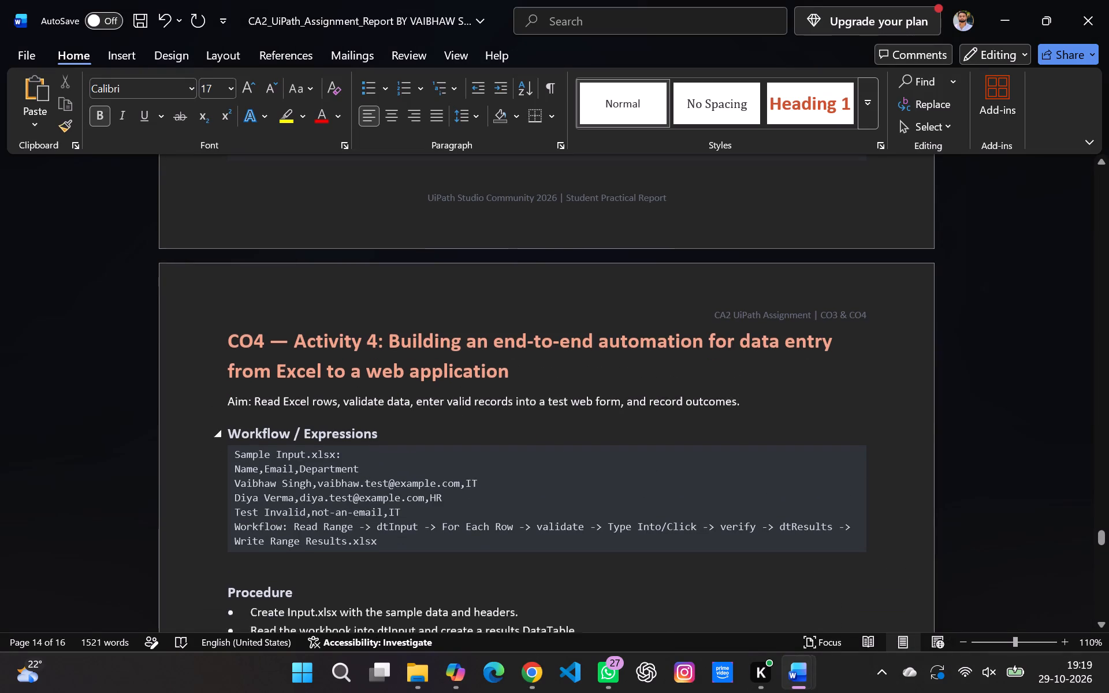
scroll(522, 430, "down", 6)
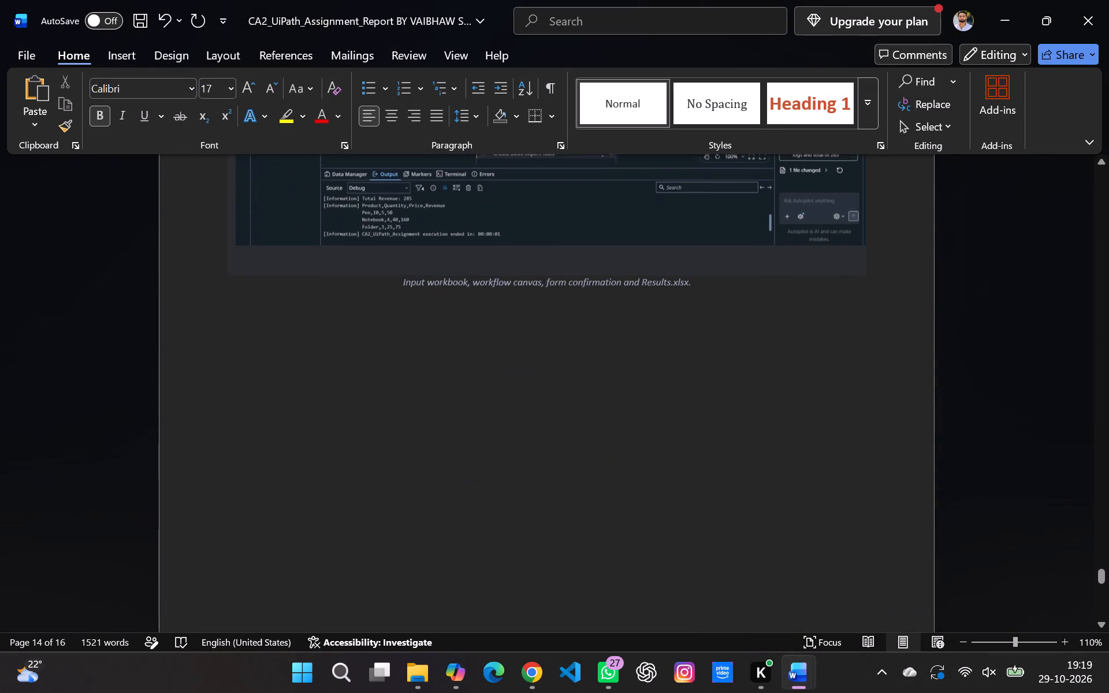
scroll(522, 430, "up", 1)
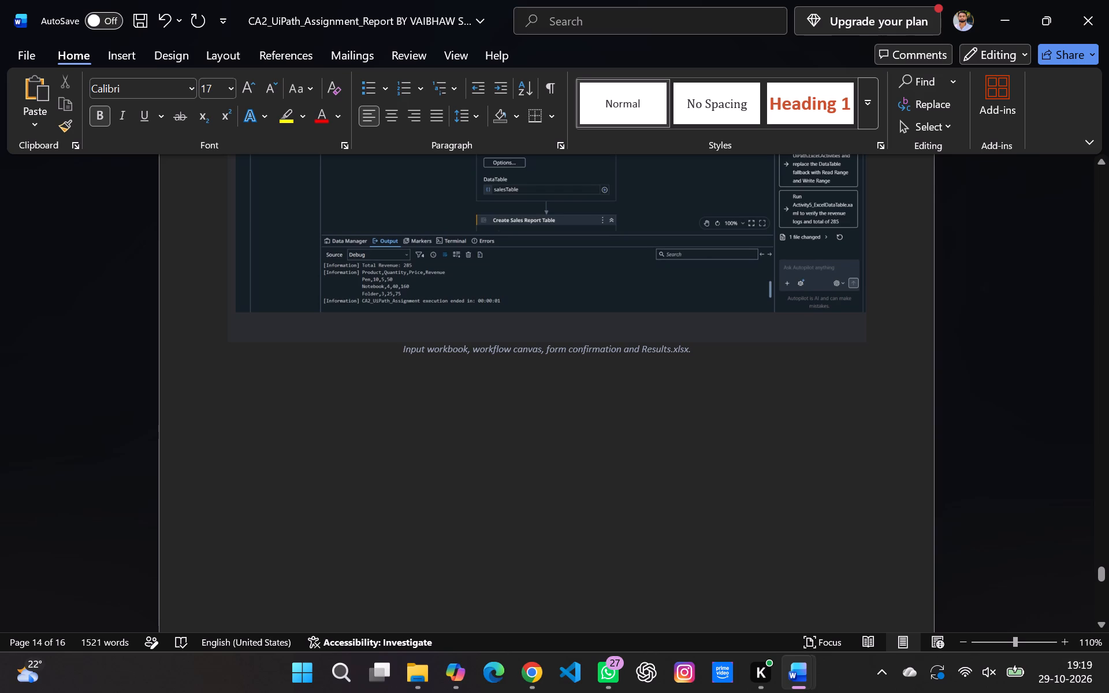
left_click_drag(705, 360, 405, 358)
key("BackSpace")
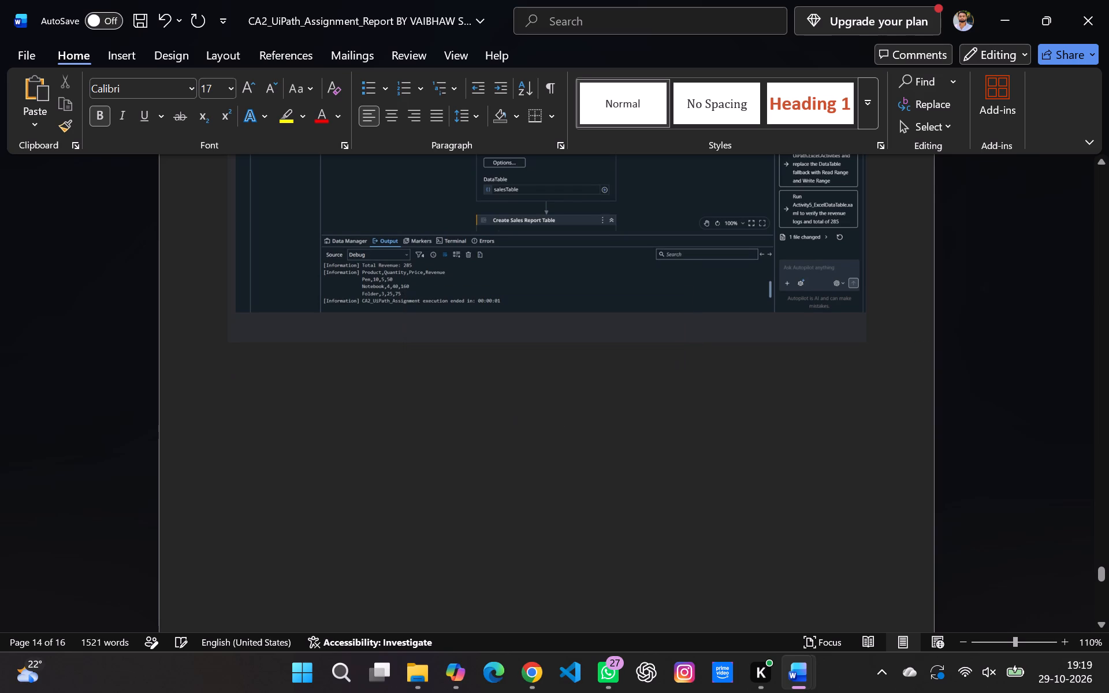
Delete the caption "DataTable Output, Write Range properties, and actual SalesReport.xlsx opened in Excel." beneath the CO4 Activity 1 screenshot.
scroll(405, 358, "up", 4)
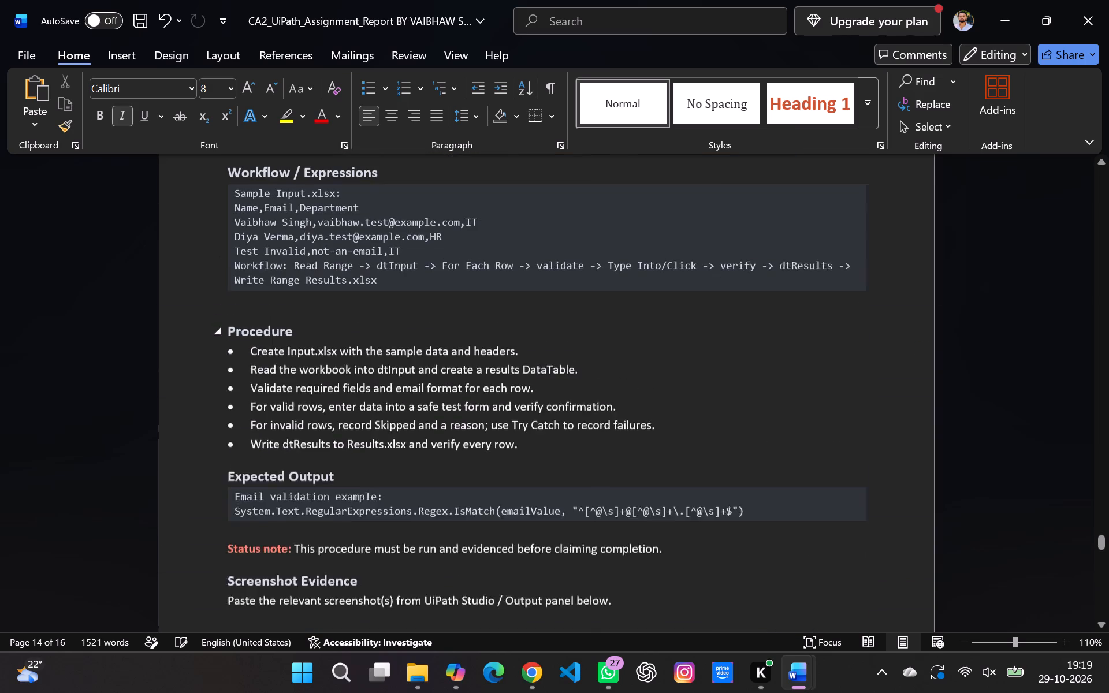
scroll(405, 358, "up", 2)
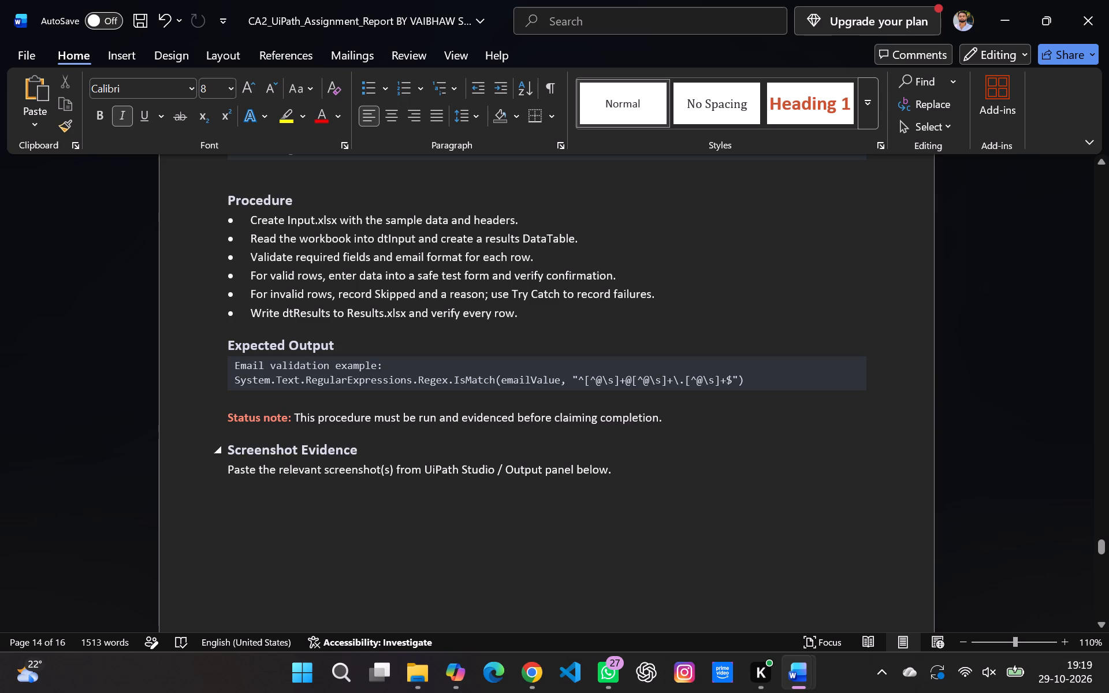
scroll(471, 401, "up", 2)
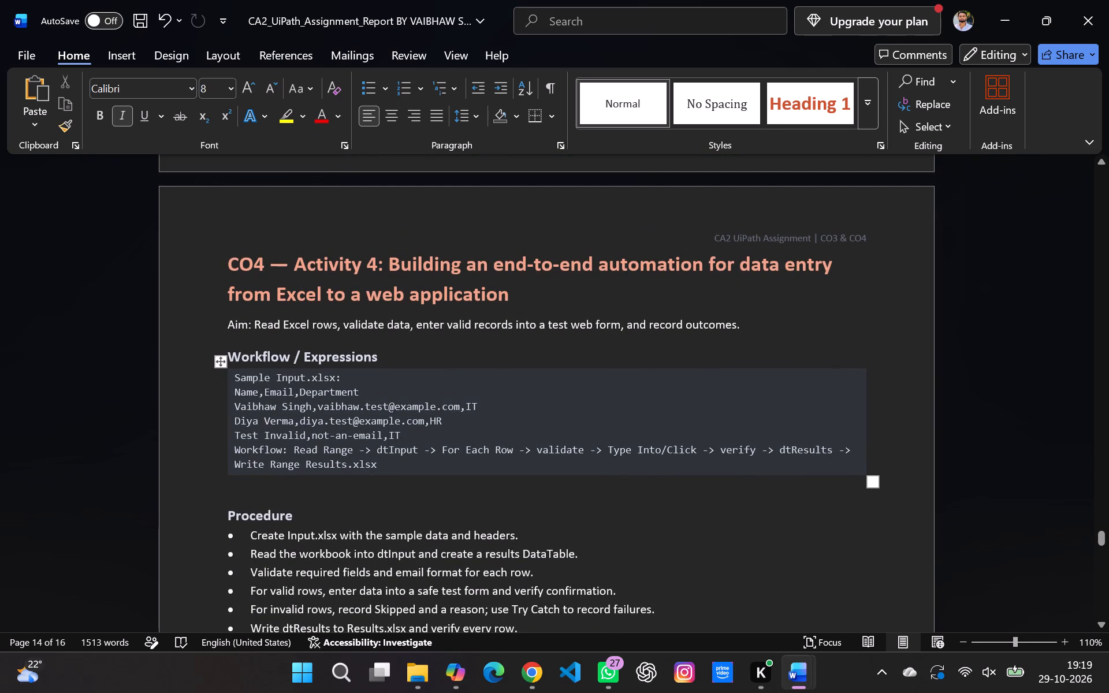
scroll(471, 401, "up", 6)
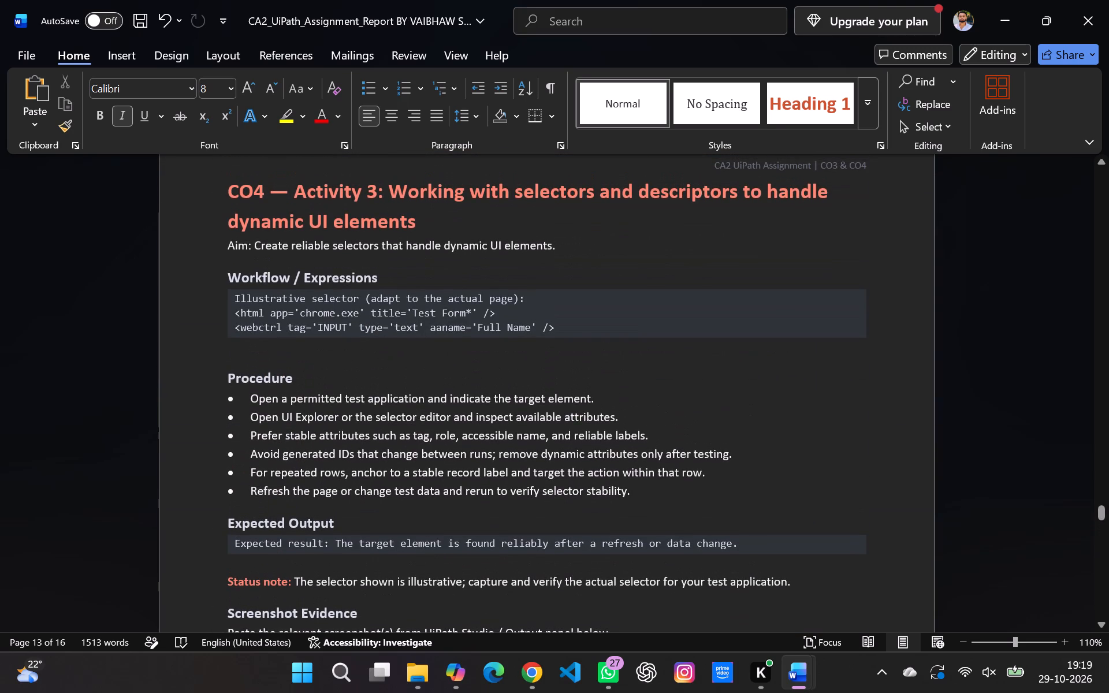
scroll(471, 401, "up", 3)
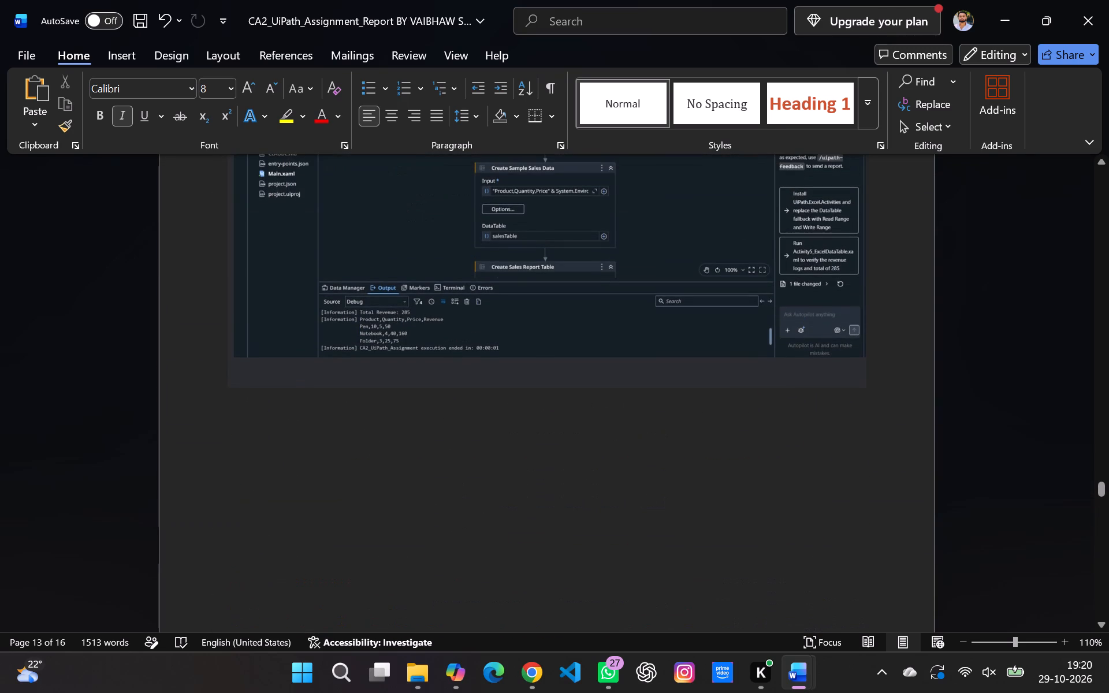
scroll(471, 401, "up", 5)
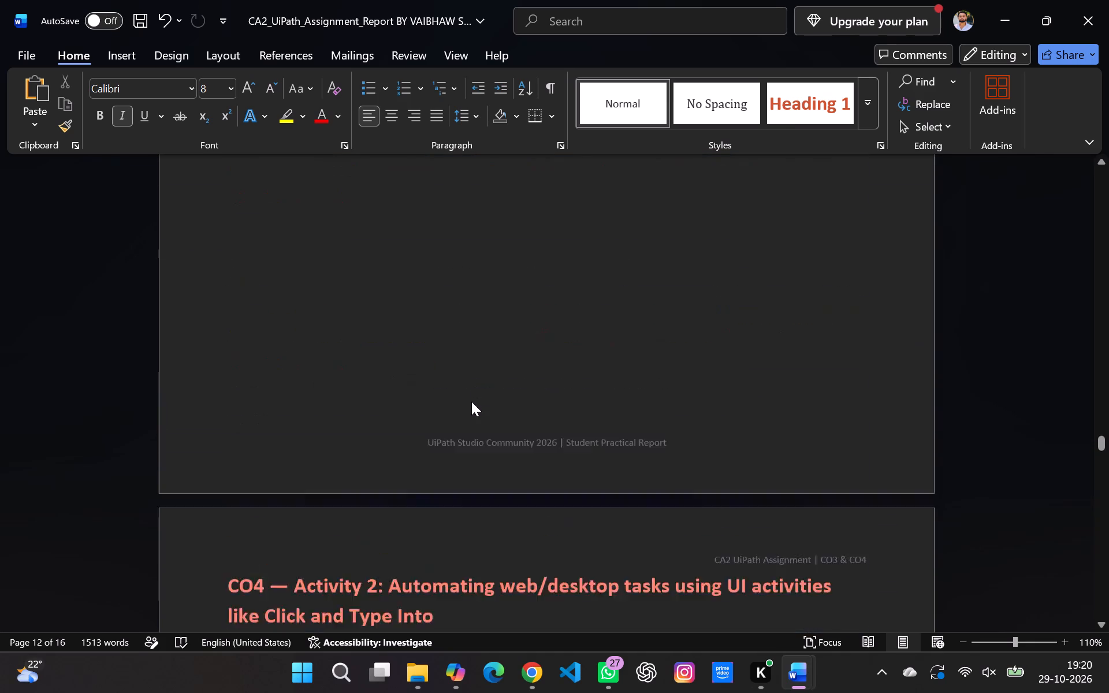
scroll(471, 401, "up", 1)
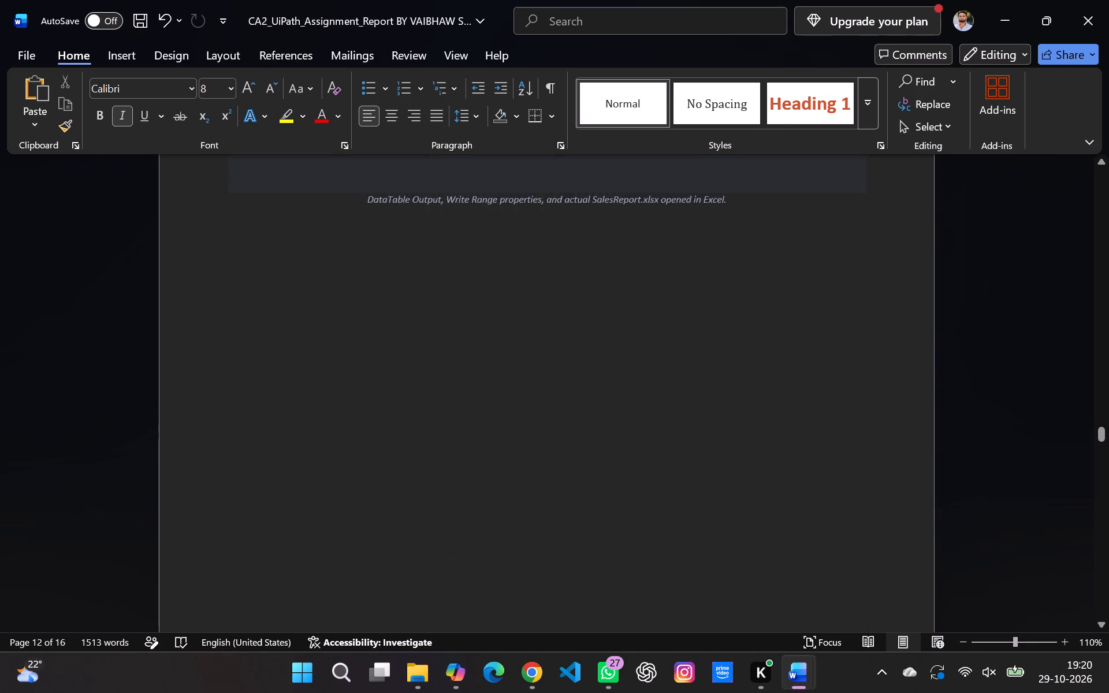
scroll(471, 401, "up", 1)
scroll(471, 401, "right", 1)
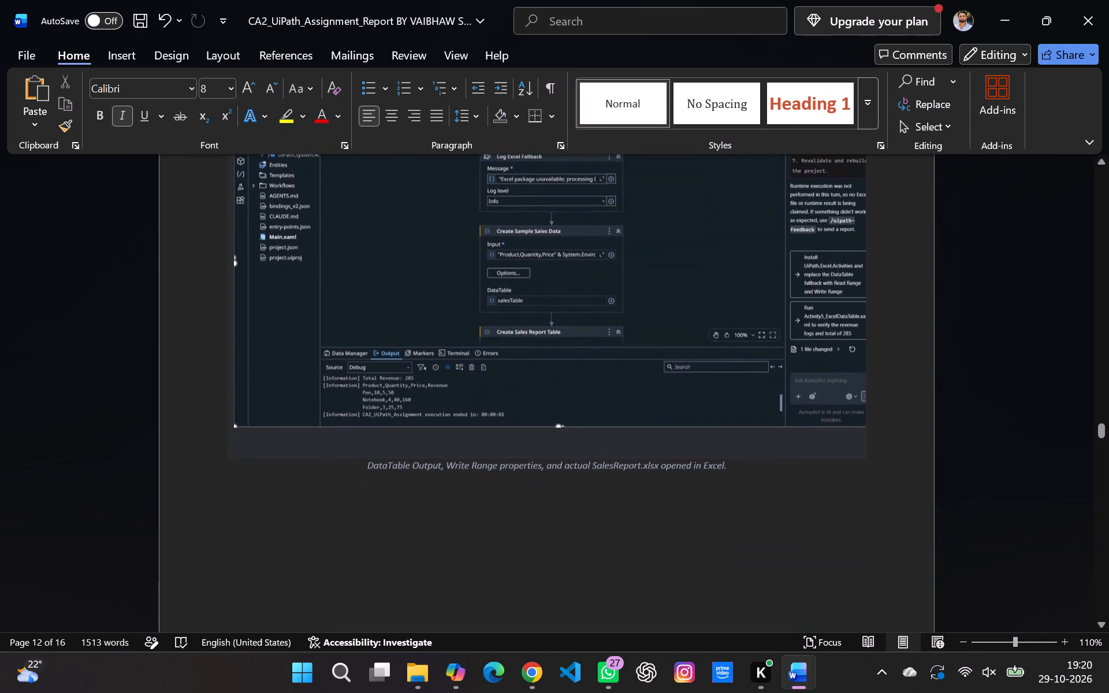
left_click_drag(358, 464, 736, 466)
key("BackSpace")
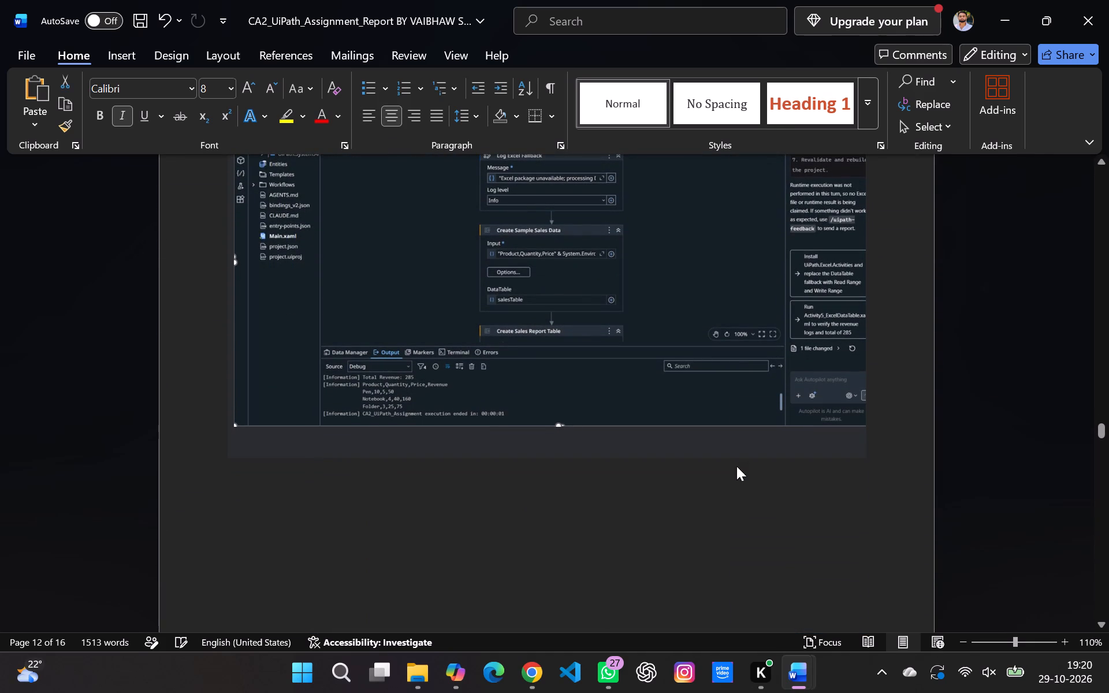
Delete the "[ PASTE YOUR SCREENSHOT HERE ]" placeholder under Screenshot Evidence in CO4 Activity 1.
scroll(736, 466, "up", 3)
double_click(712, 479)
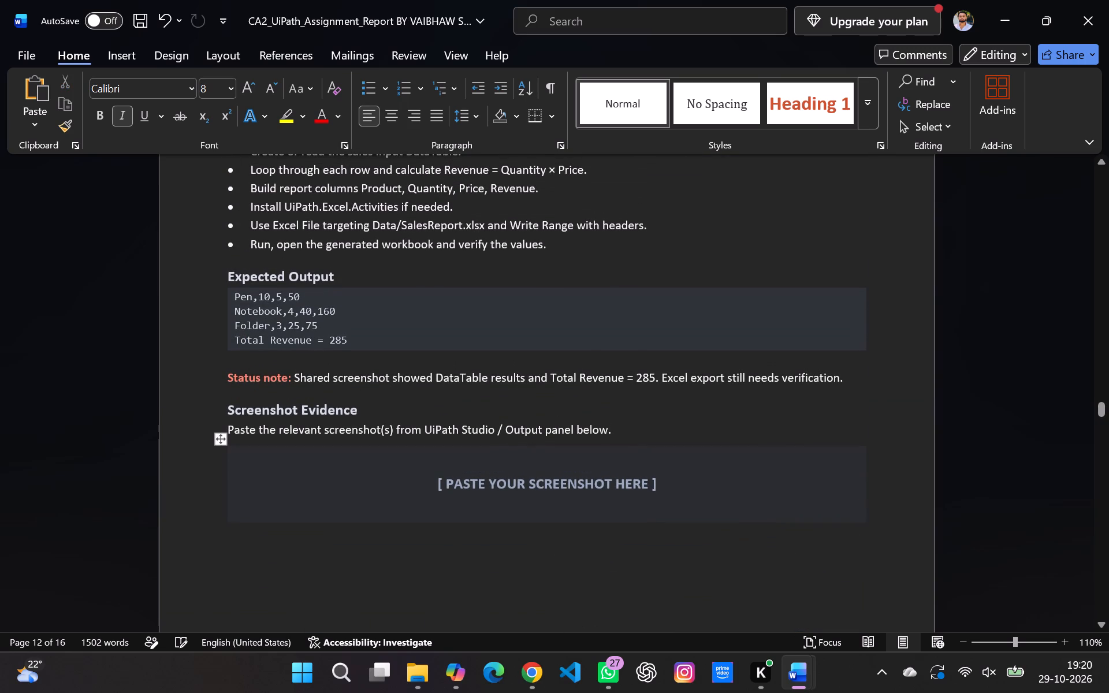
left_click_drag(712, 479, 421, 469)
key("BackSpace")
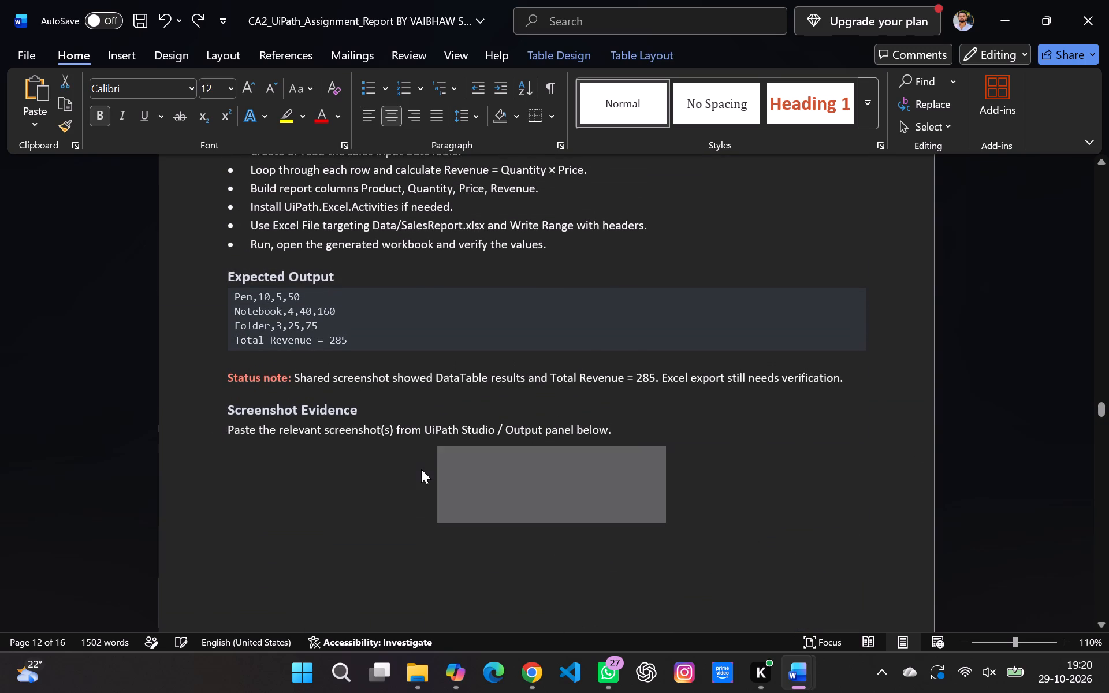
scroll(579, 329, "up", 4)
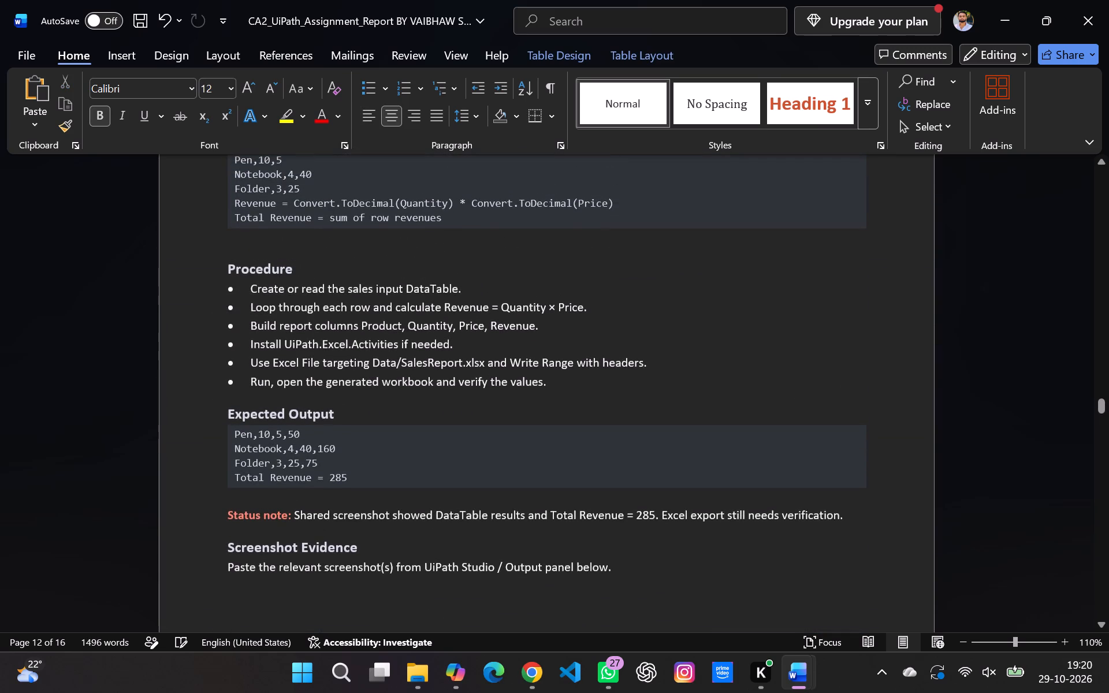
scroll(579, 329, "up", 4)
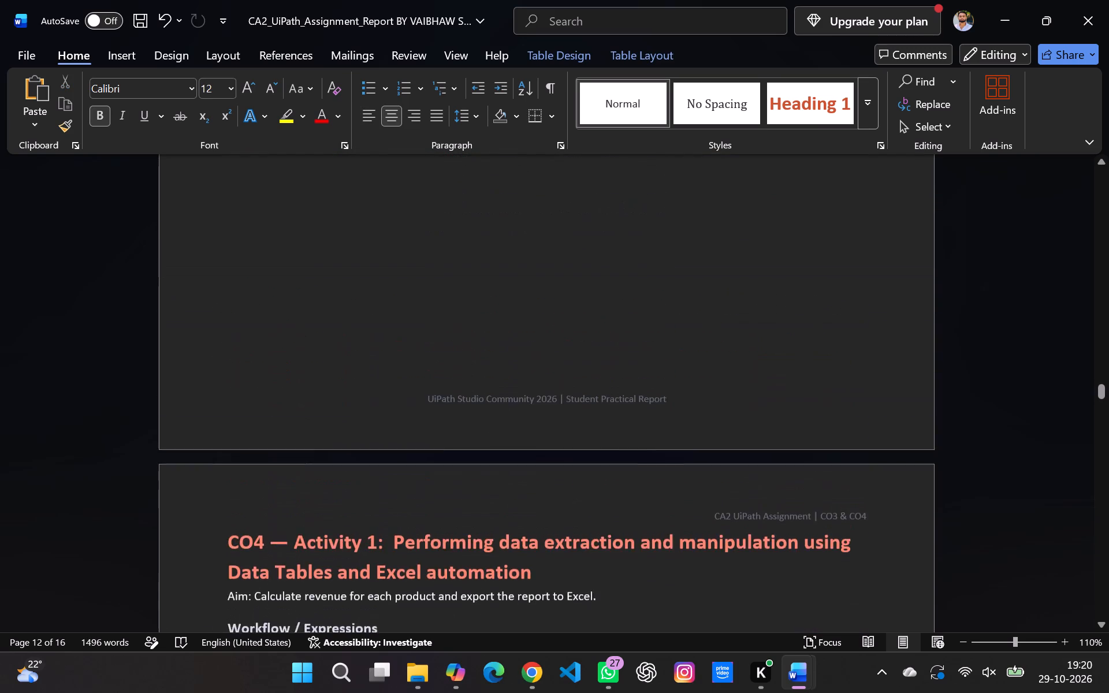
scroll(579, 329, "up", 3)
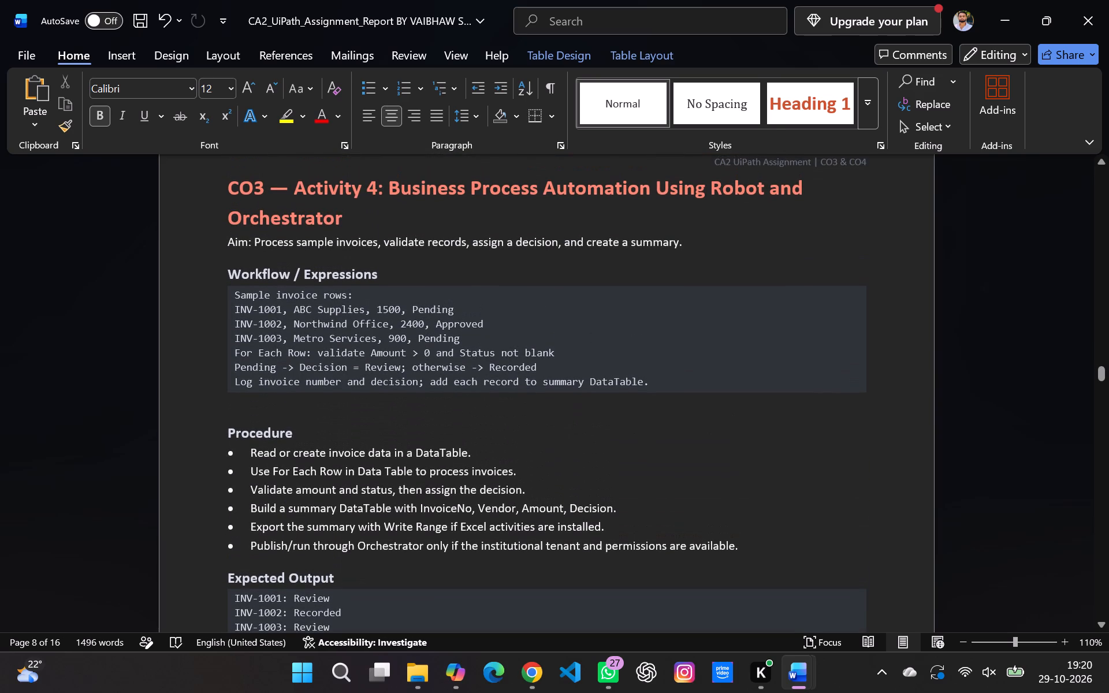
Switch to File Explorer and open an item from its listing.
left_click(418, 677)
double_click(312, 497)
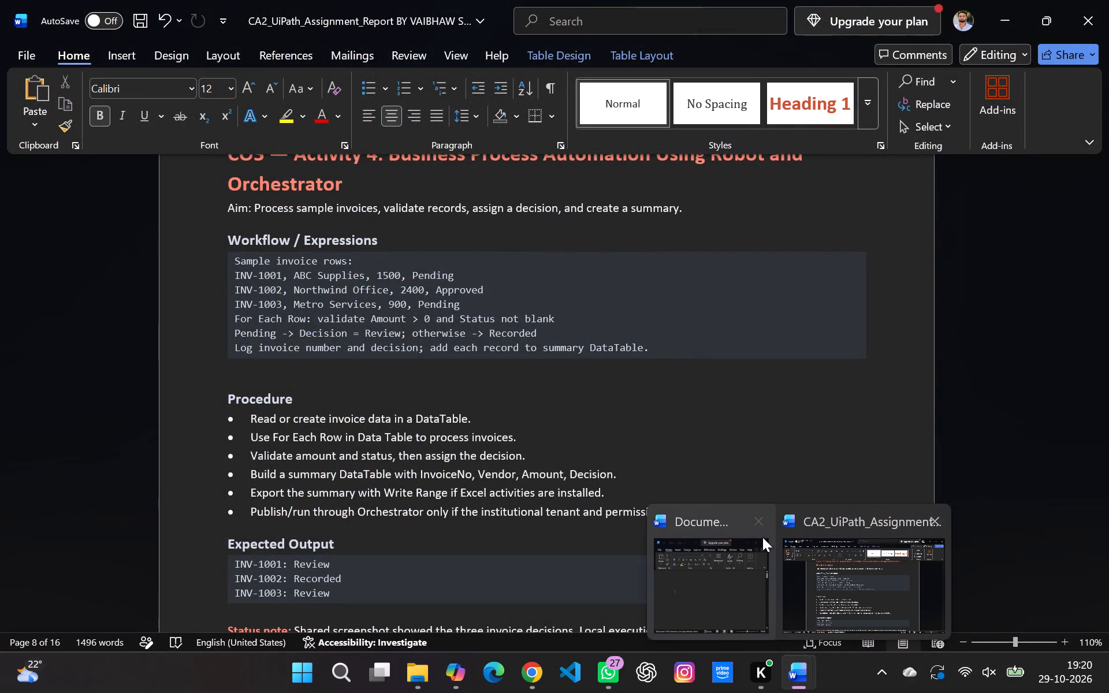
Close the extra unsaved document, Document1, discarding its changes, and return to the CA2 UiPath assignment report.
left_click(753, 525)
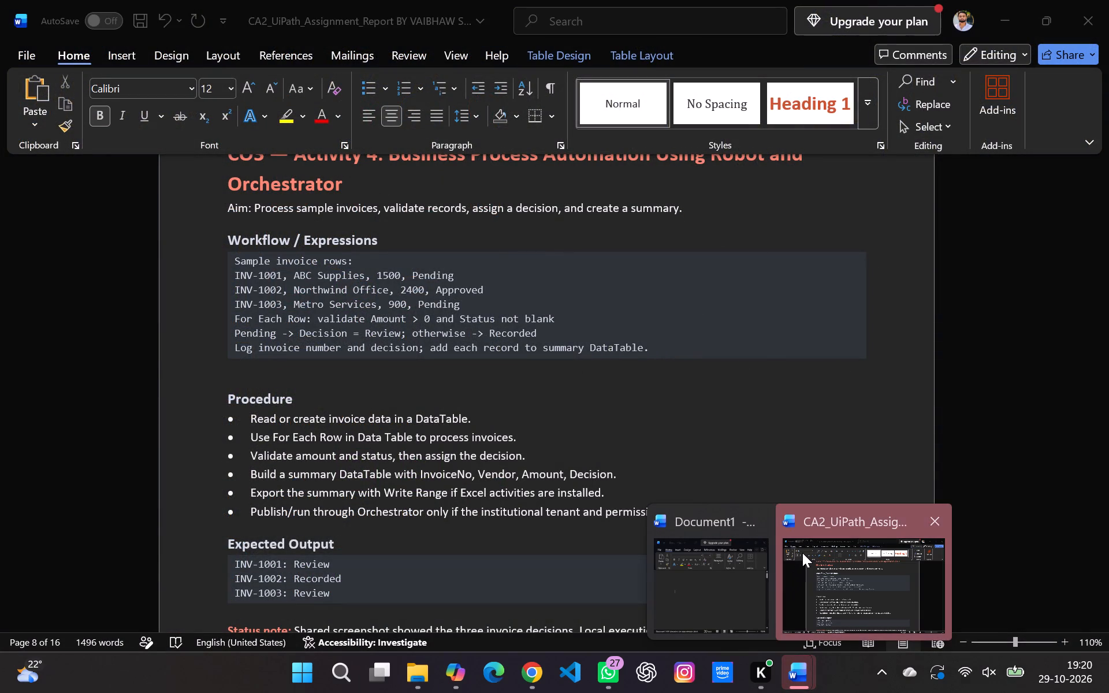
left_click(802, 553)
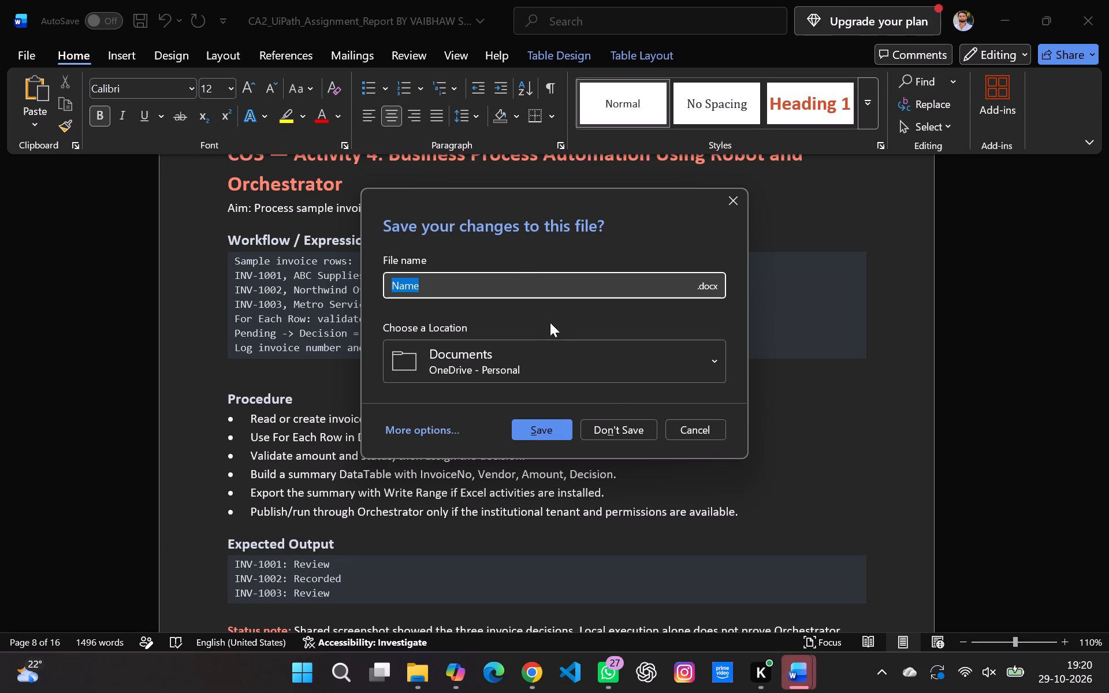
left_click(652, 429)
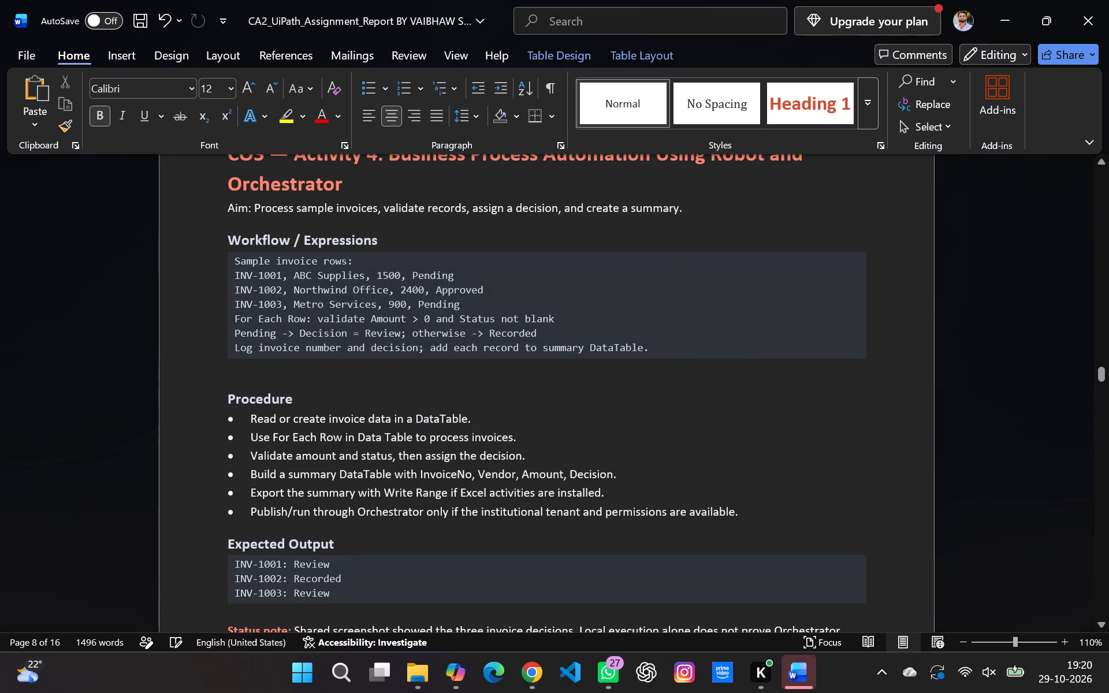
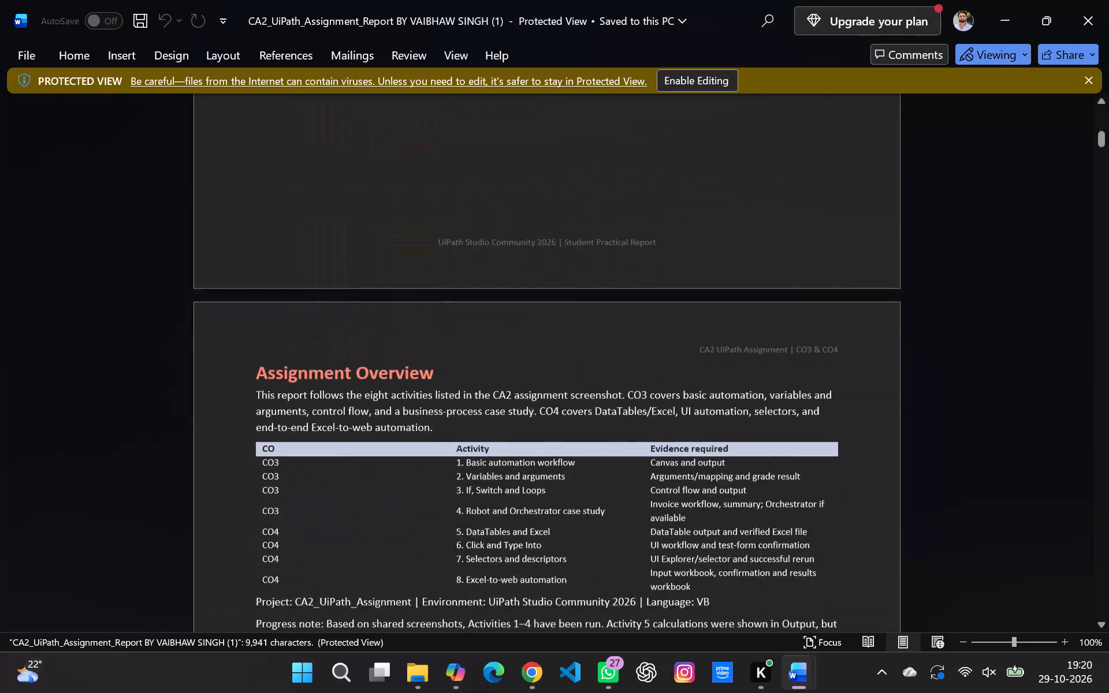
Review the protected copy of the CA2 report from Assignment Overview through the CO3 Activity 3 screenshot evidence.
scroll(572, 374, "down", 1)
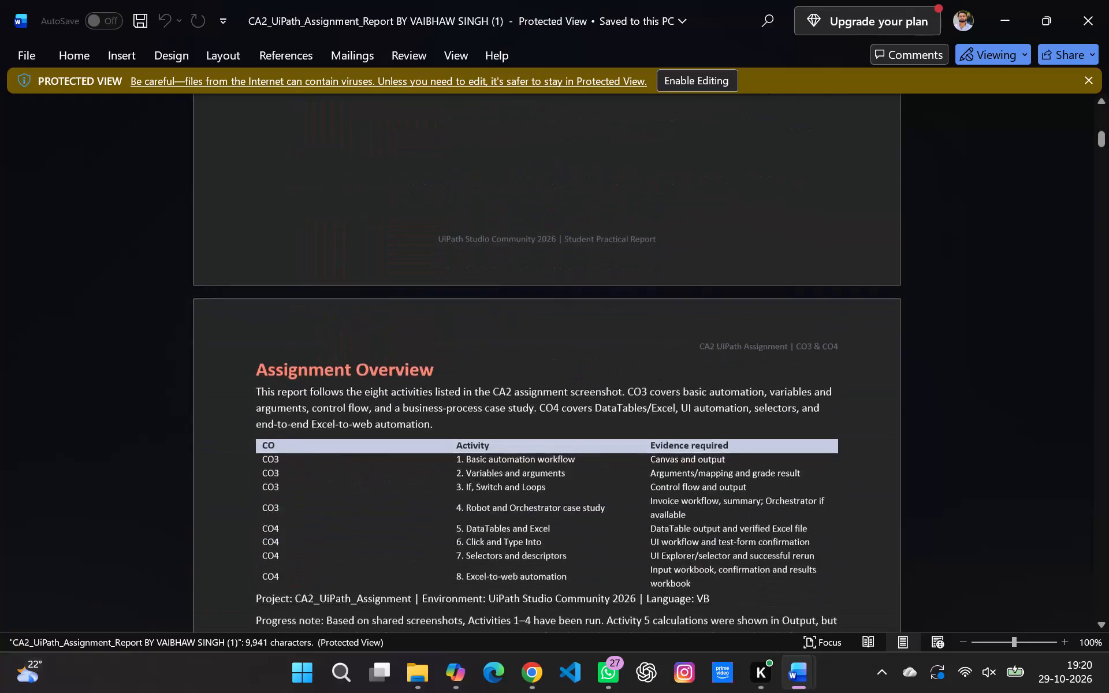
scroll(572, 374, "down", 8)
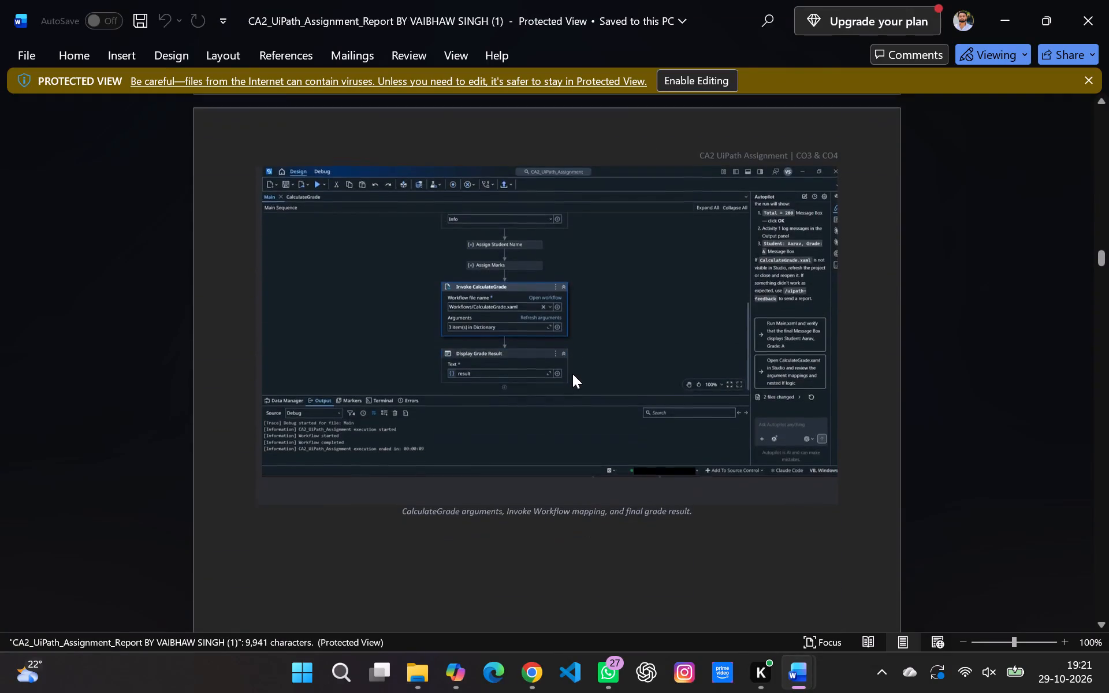
scroll(572, 374, "down", 6)
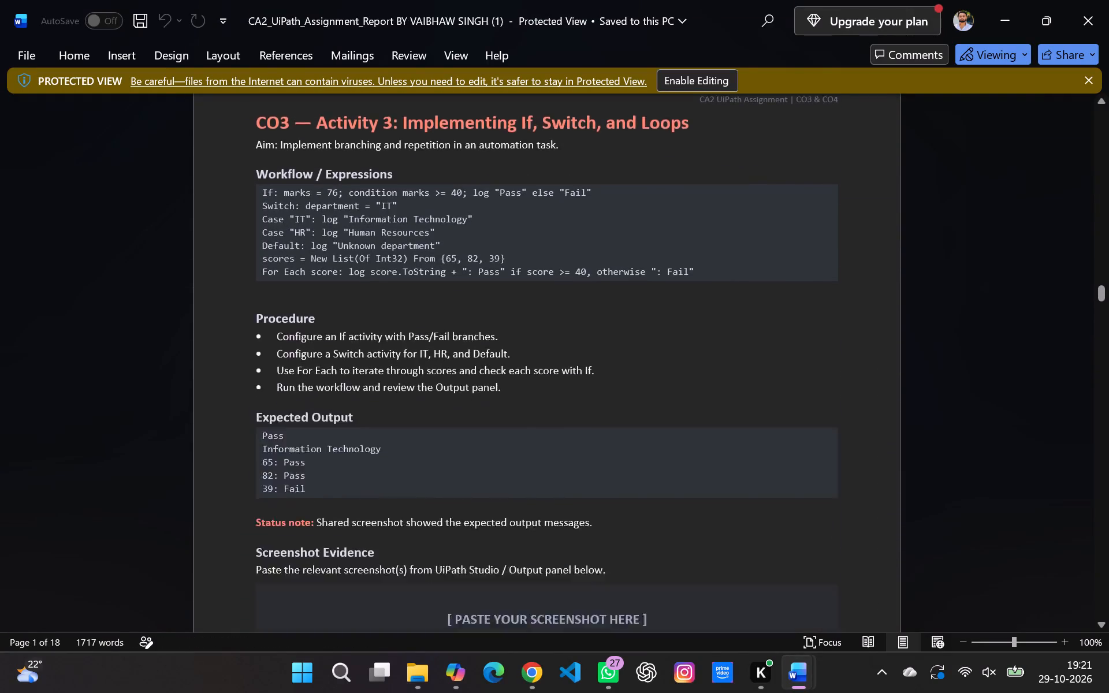
scroll(572, 374, "down", 3)
scroll(572, 374, "up", 1)
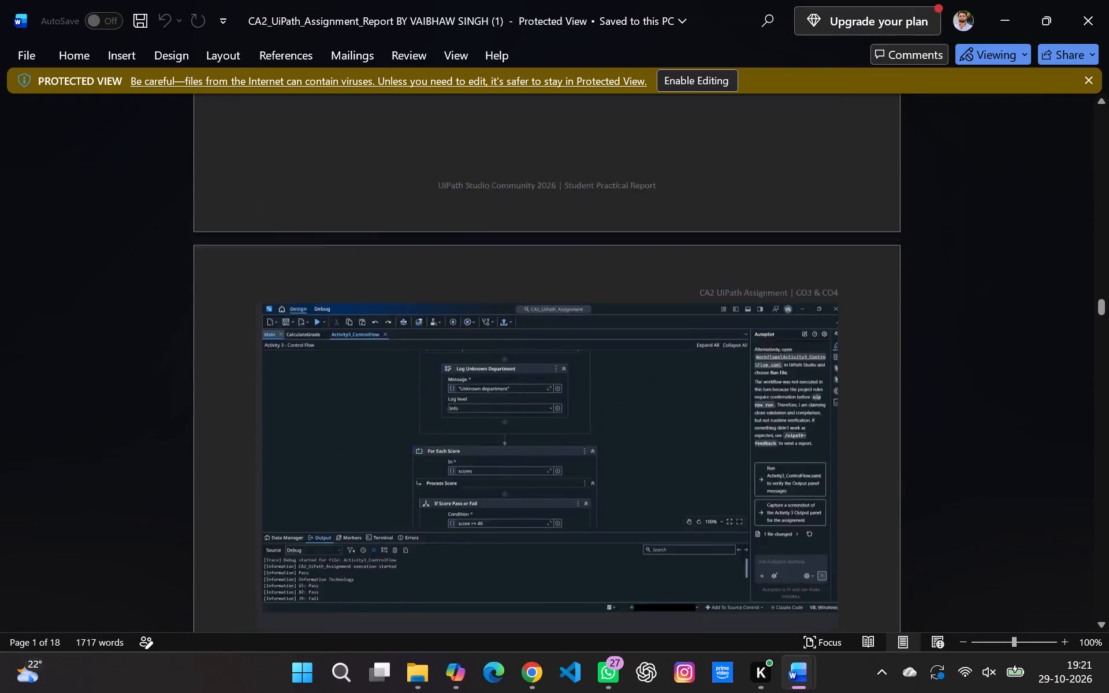
scroll(572, 374, "up", 2)
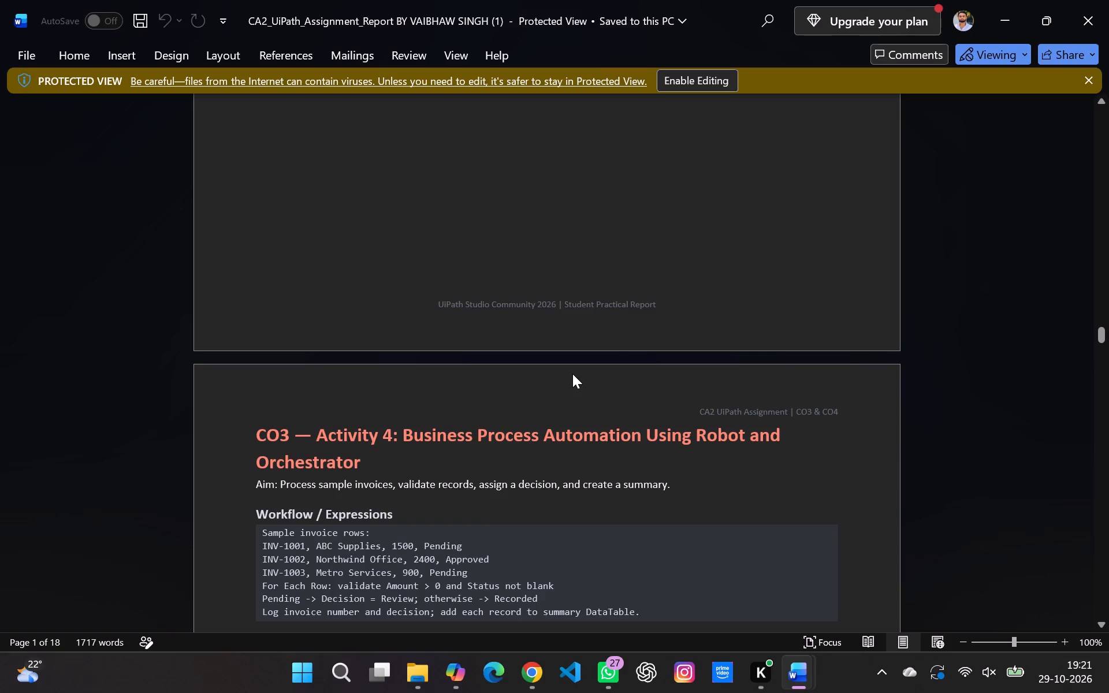
Start a screen snip of the invoice workflow screenshot in the CO3 Activity 4 section of the protected report copy.
scroll(572, 374, "down", 1)
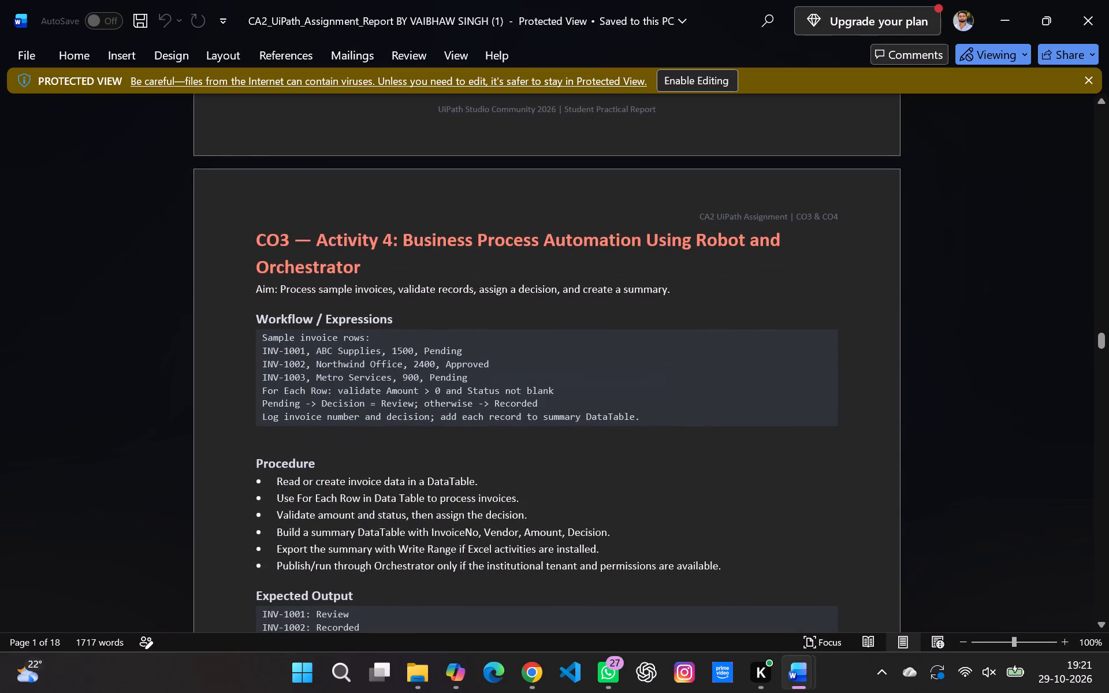
scroll(572, 374, "down", 6)
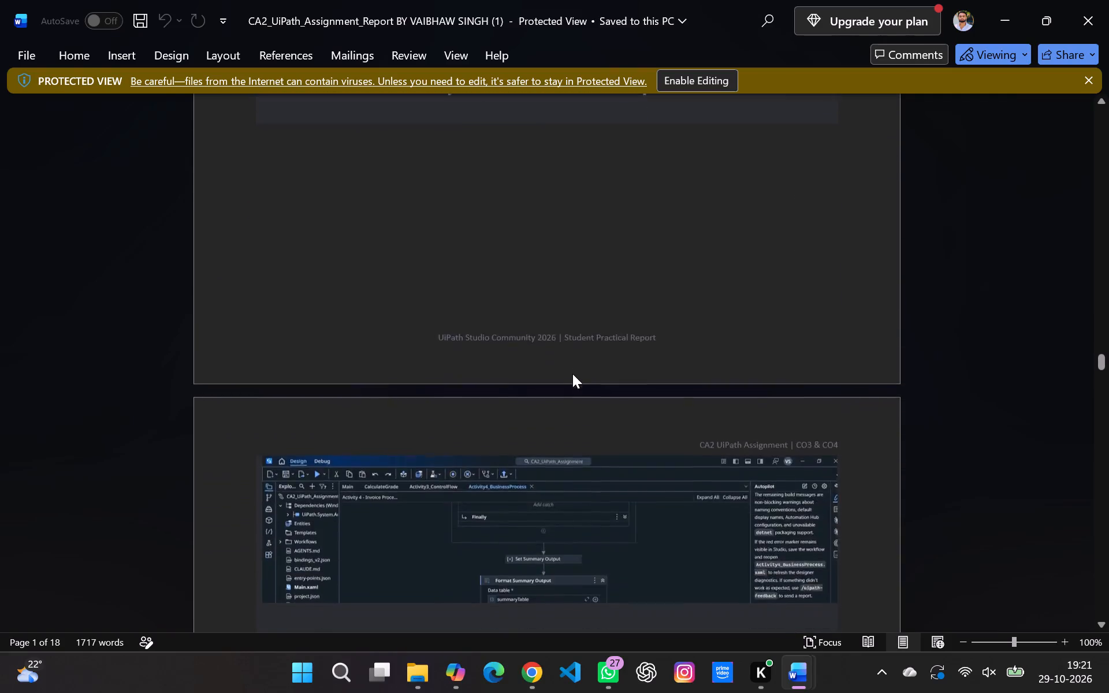
scroll(572, 374, "down", 1)
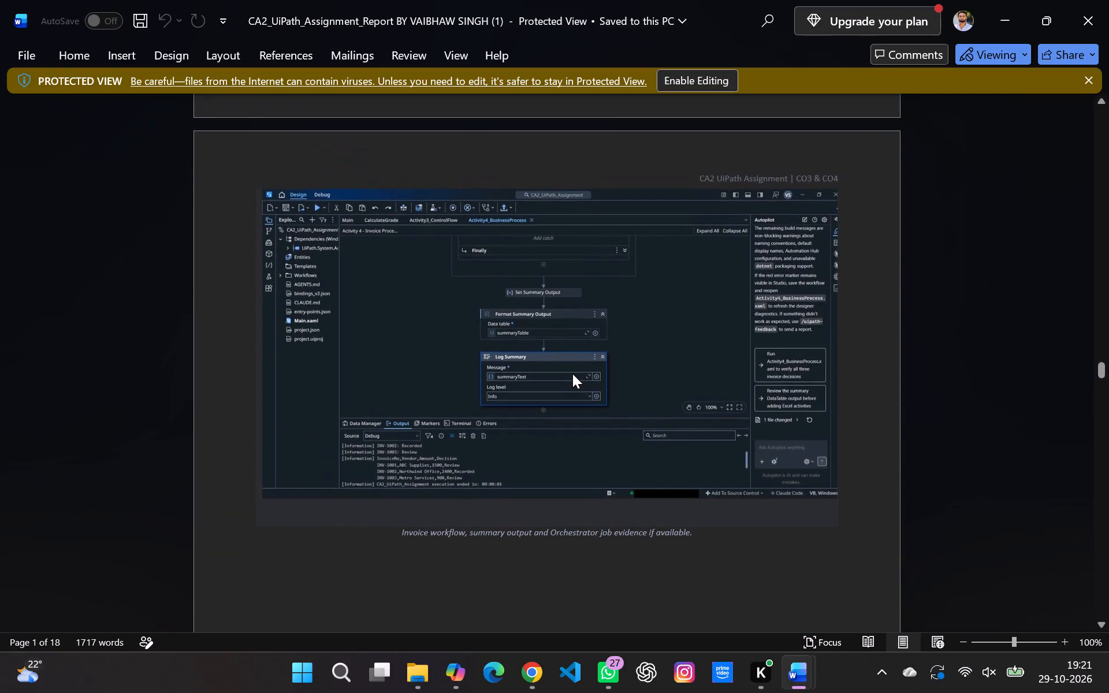
key("shift+super+s")
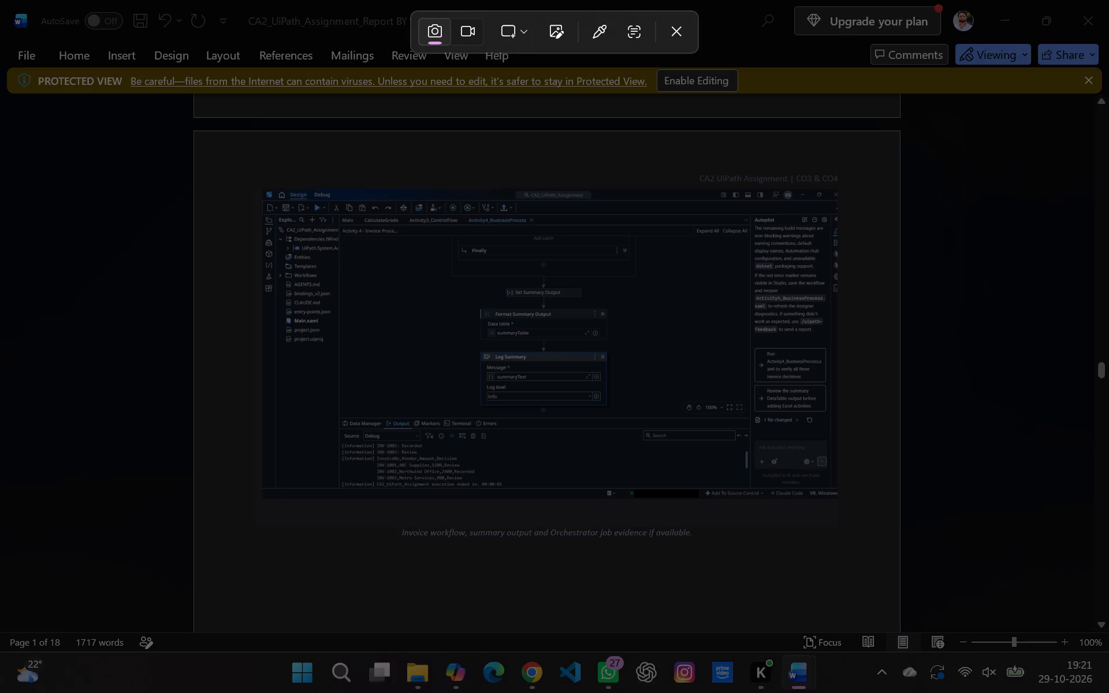
Enlarge the Activity4_BusinessProcess workflow image in the Protected View report and capture a snip of its canvas and output log.
left_click(673, 28)
scroll(620, 162, "up", 6, "ctrl")
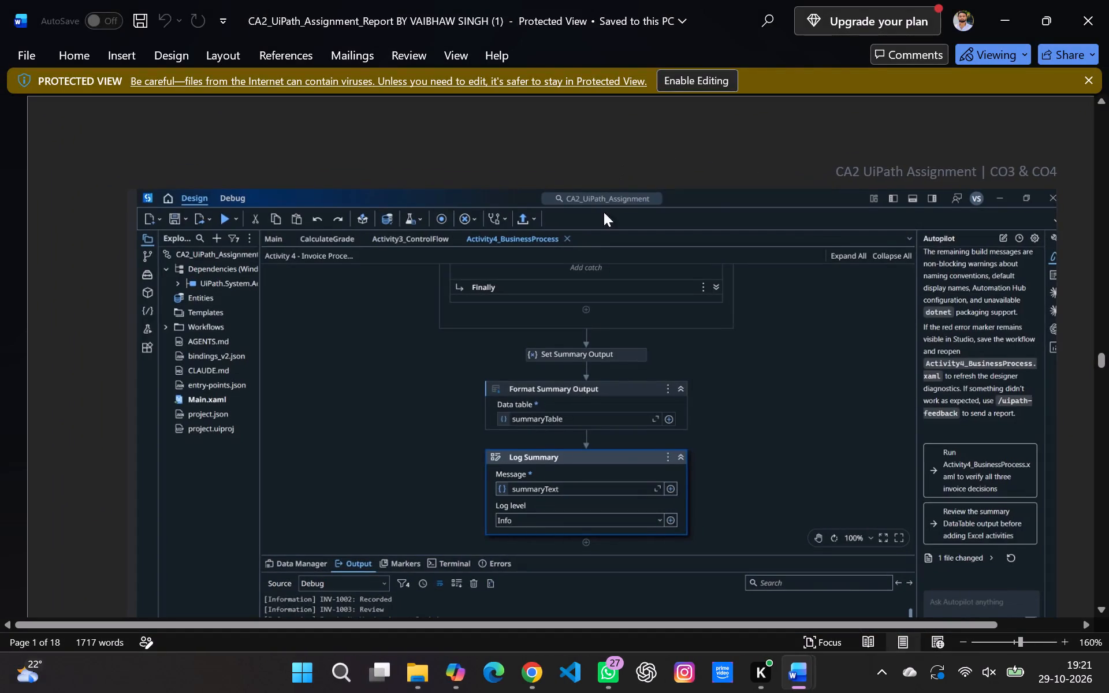
scroll(594, 243, "down", 1)
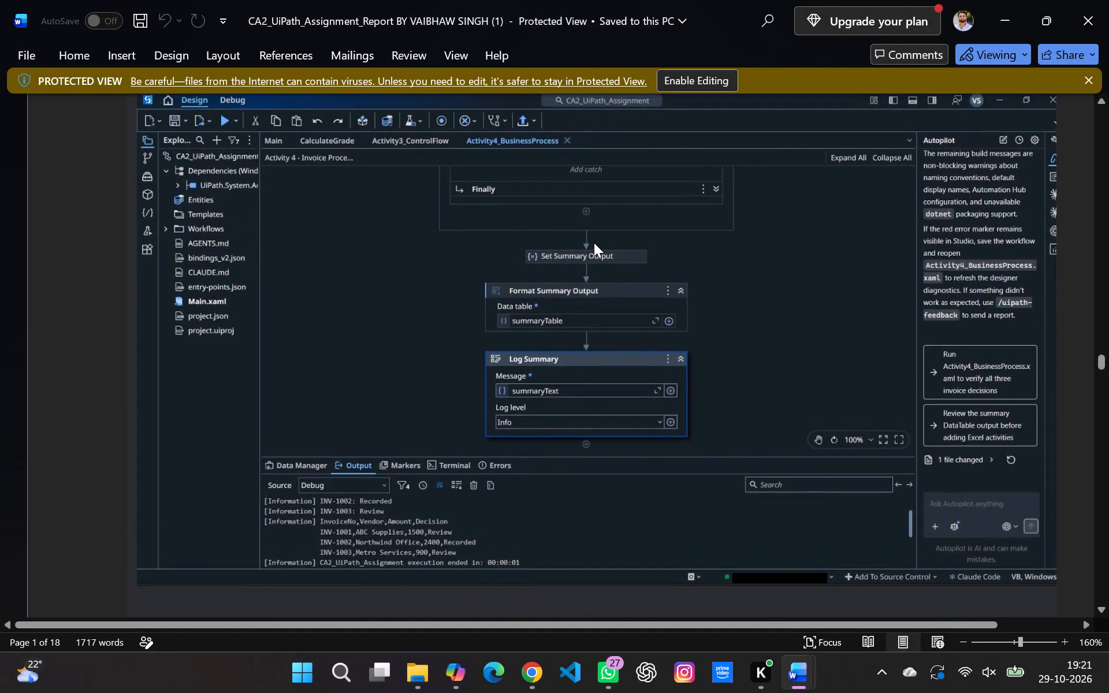
key("shift+super+s")
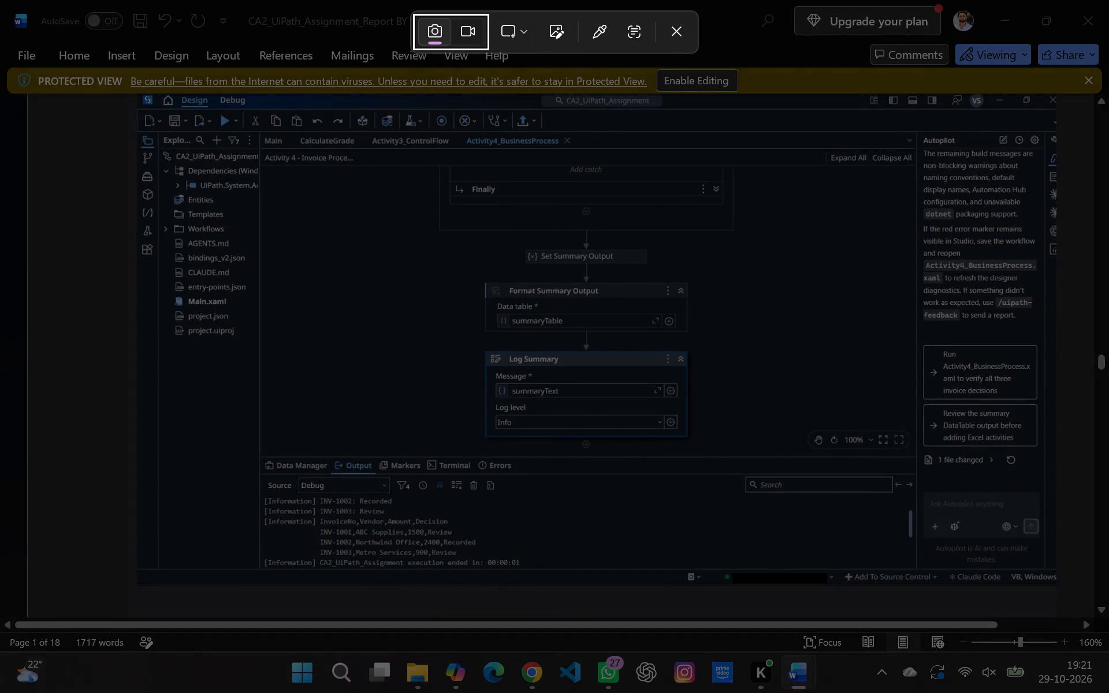
left_click_drag(133, 110, 1036, 563)
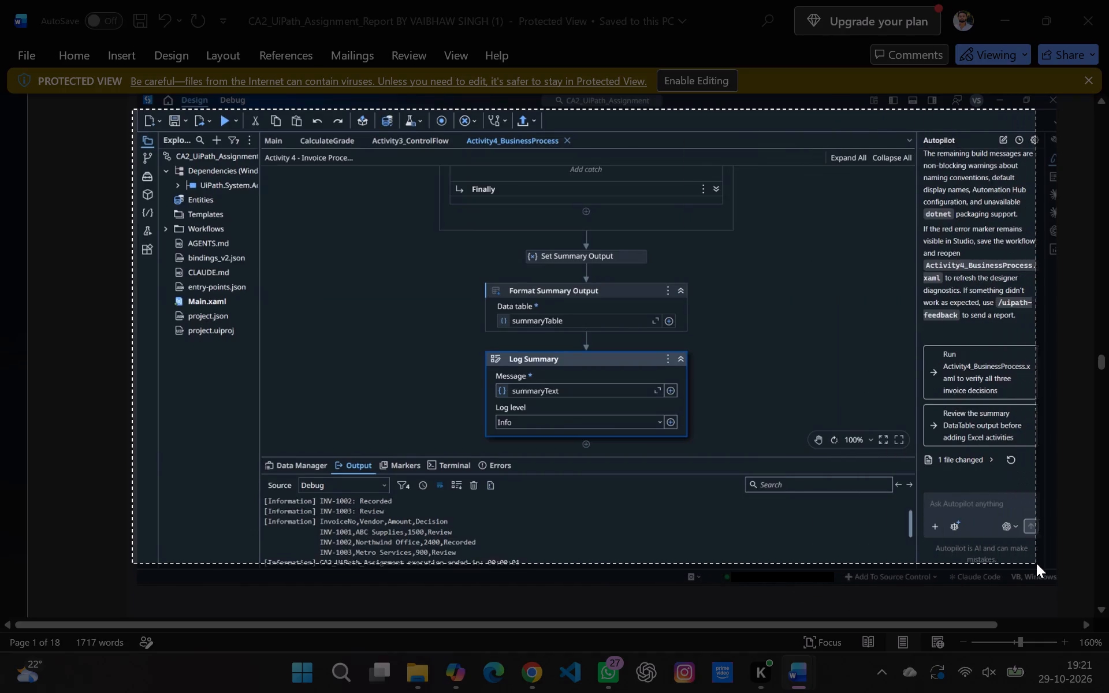
left_click_drag(1036, 563, 1055, 564)
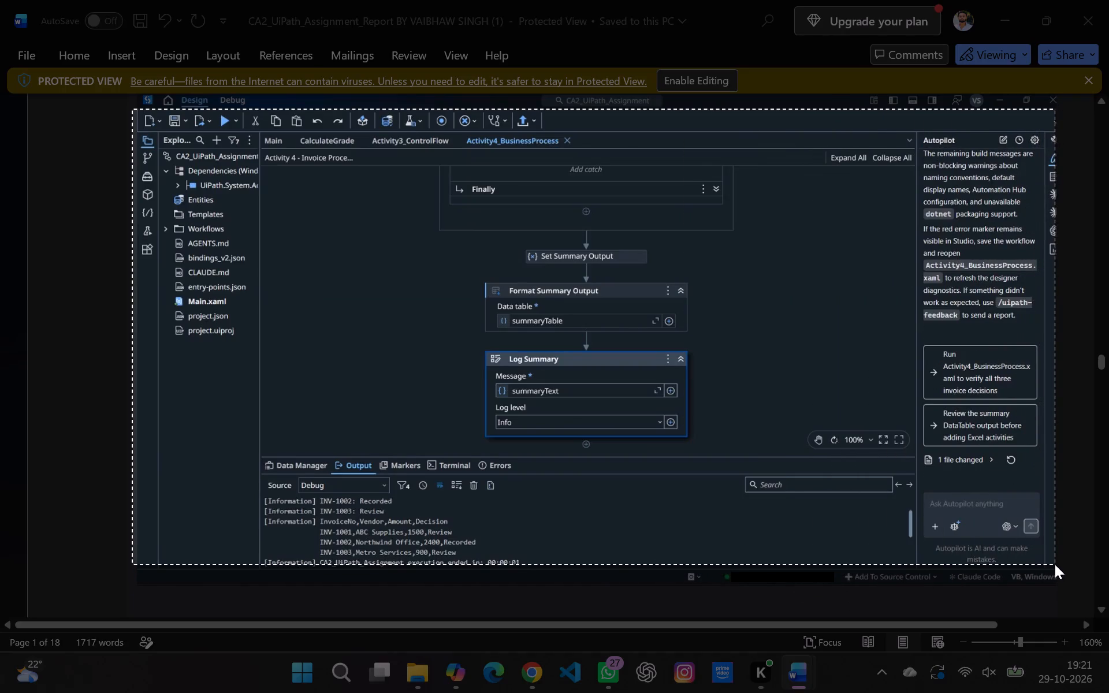
left_click_drag(1055, 564, 1052, 568)
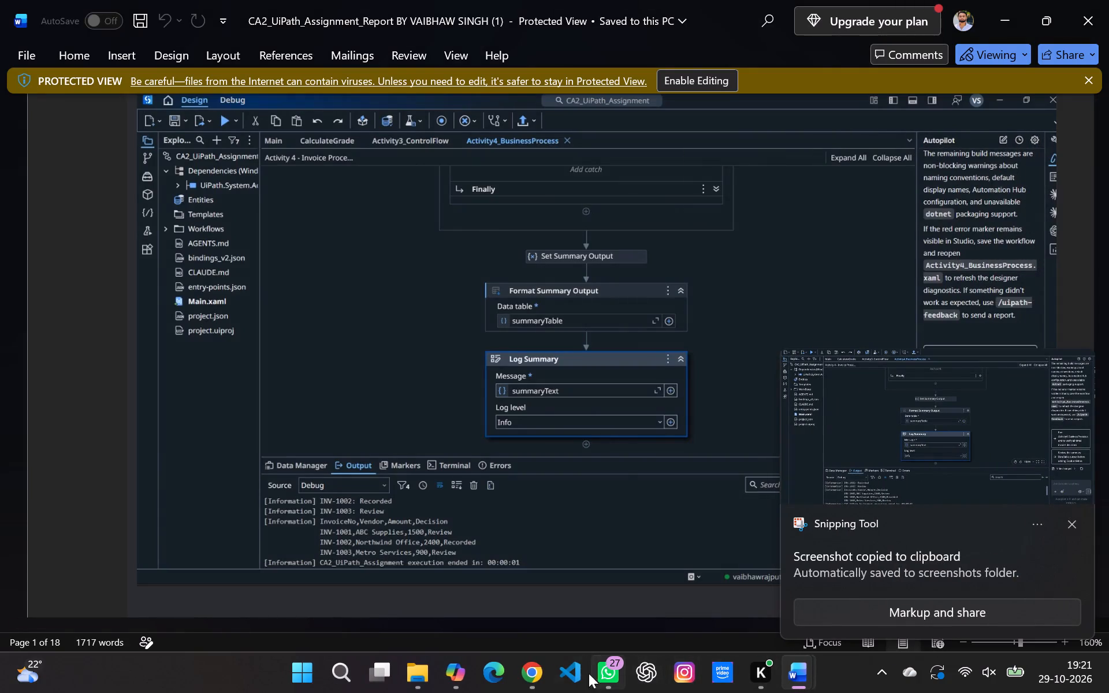
left_click(863, 564)
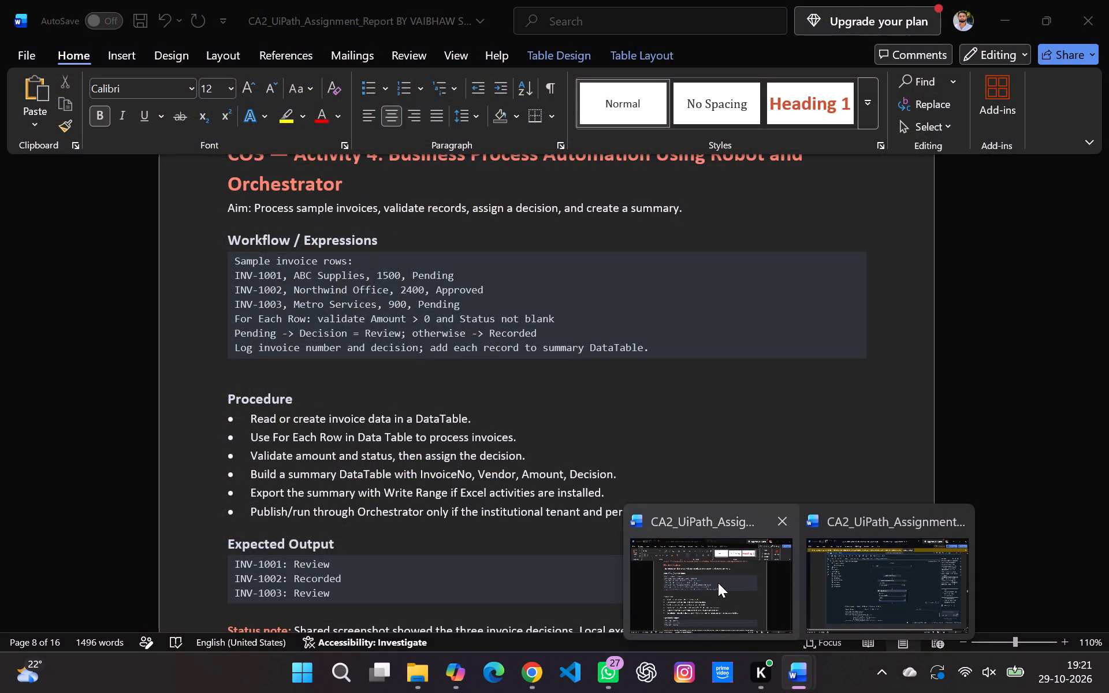
left_click(718, 583)
scroll(401, 443, "down", 2)
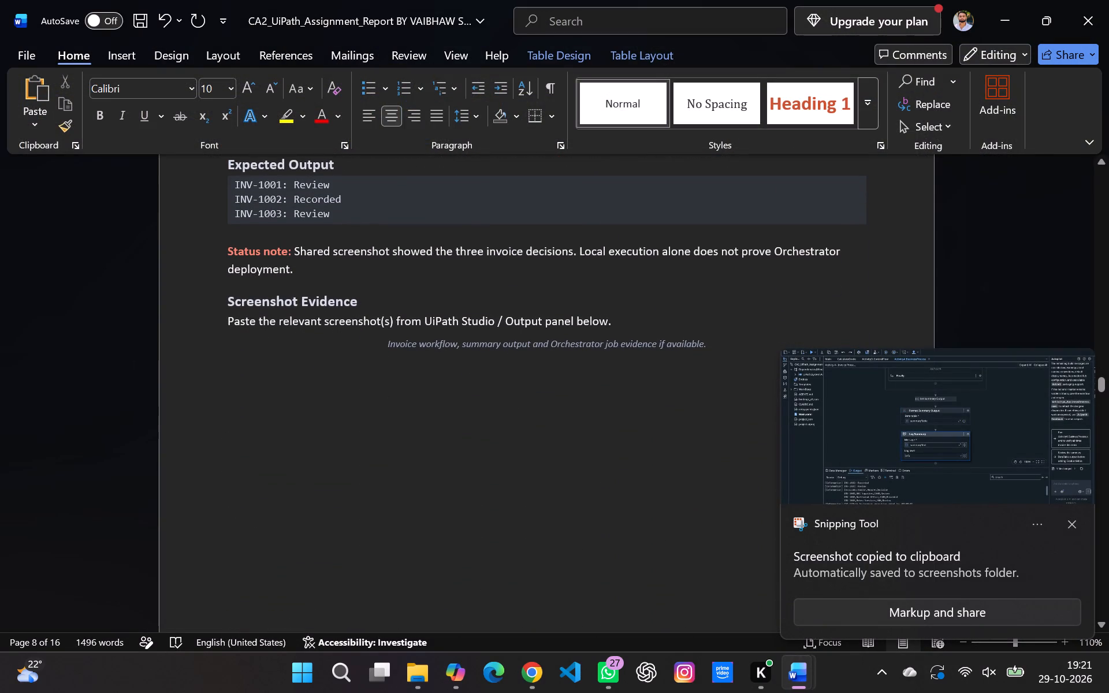
left_click(615, 319)
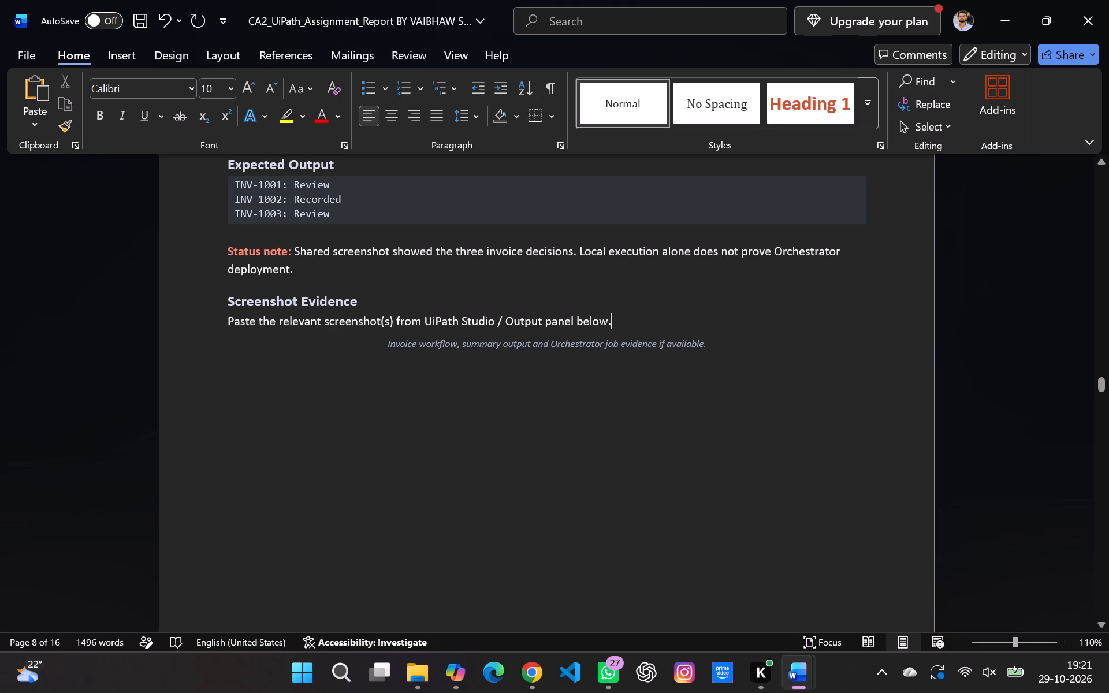
key("Return")
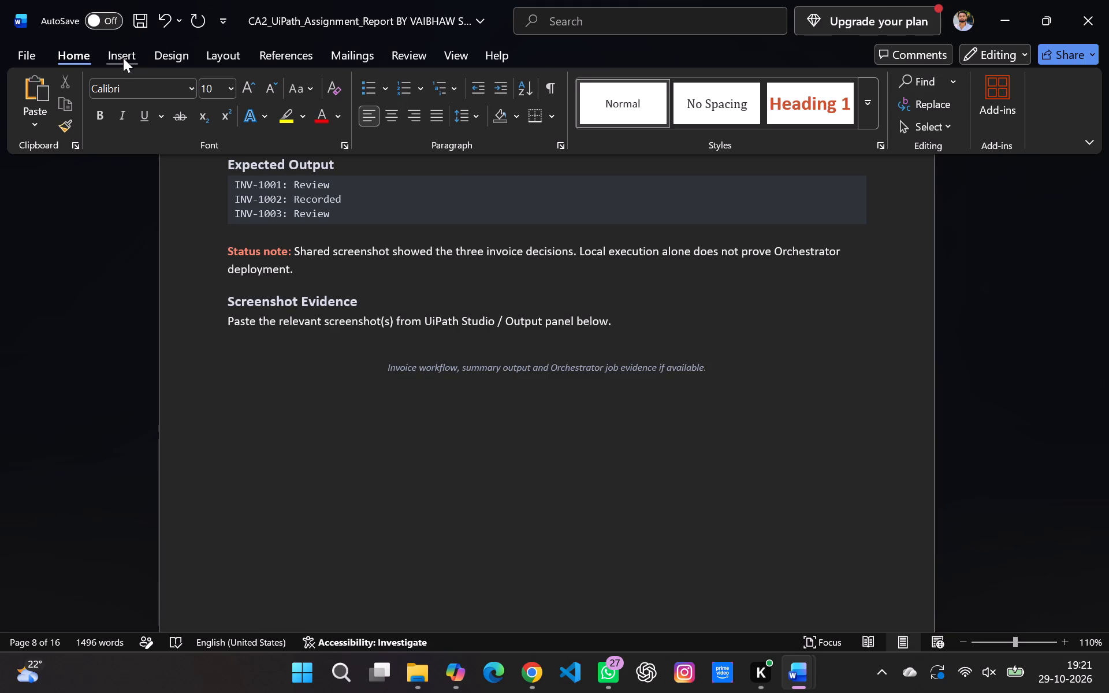
left_click(123, 58)
left_click(183, 102)
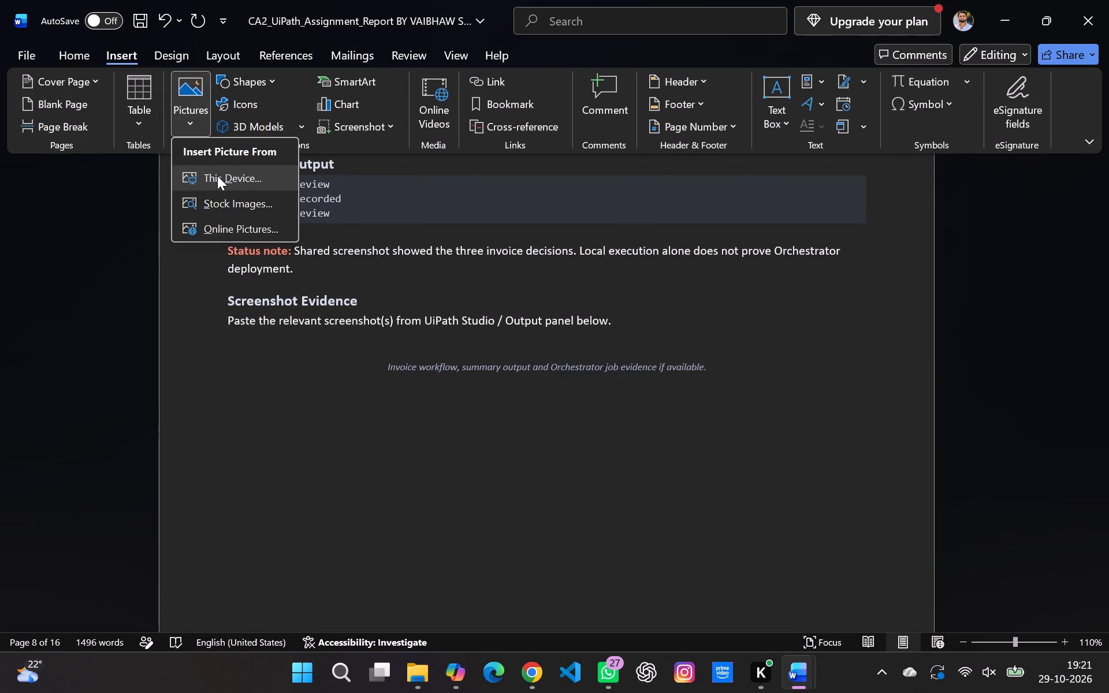
left_click(217, 176)
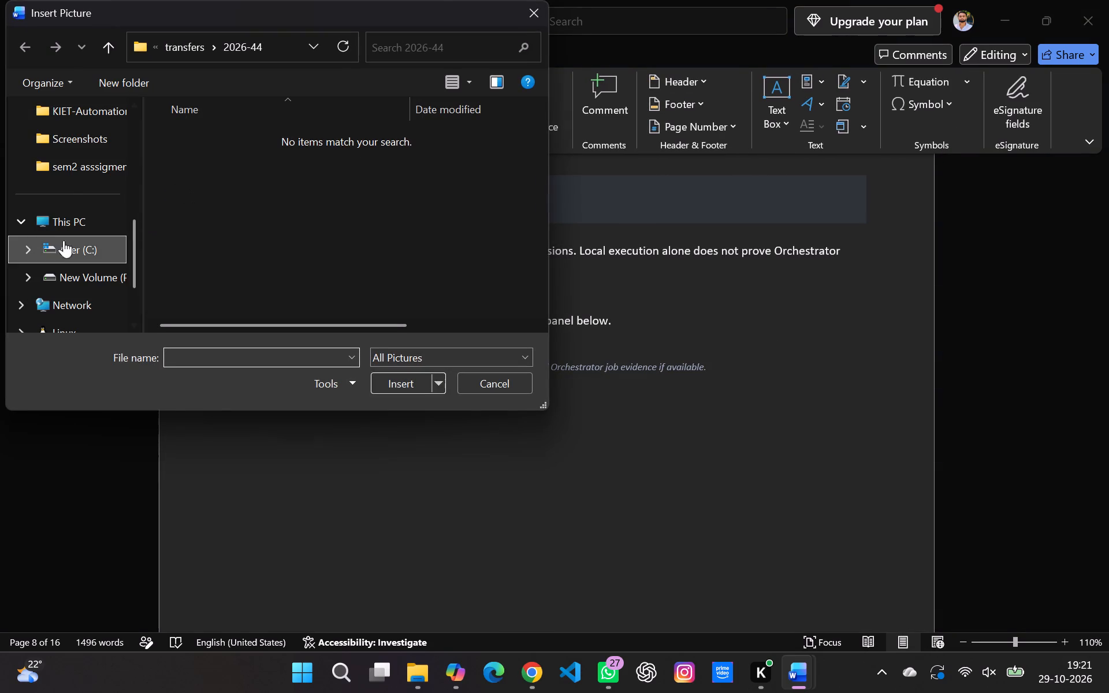
scroll(65, 167, "up", 1)
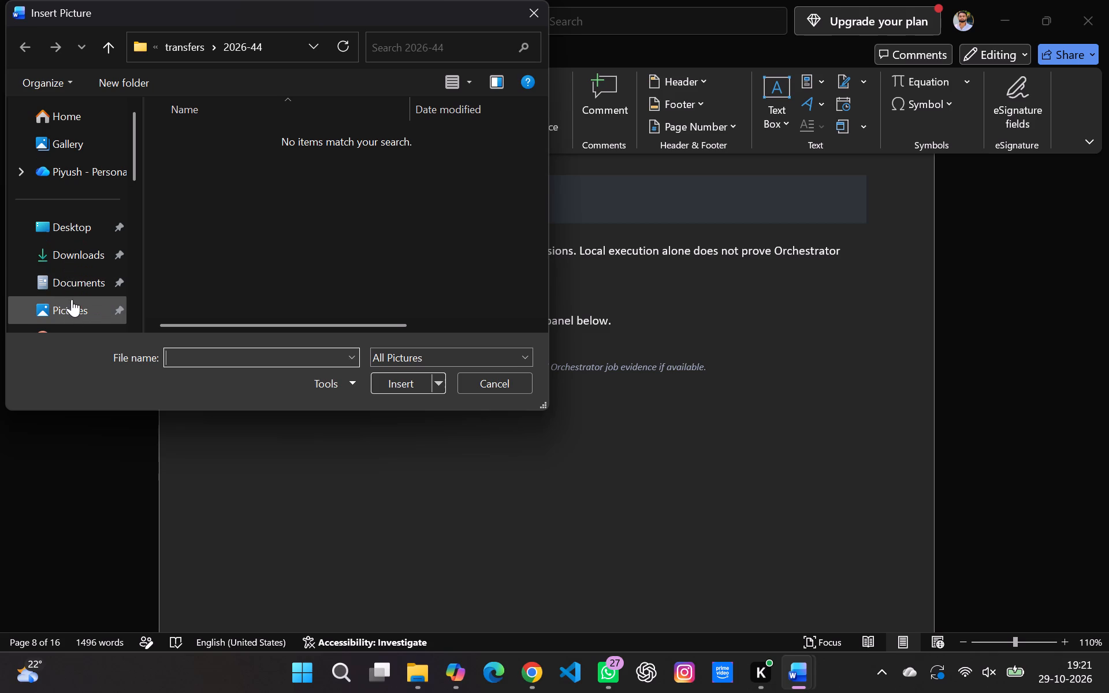
left_click(72, 303)
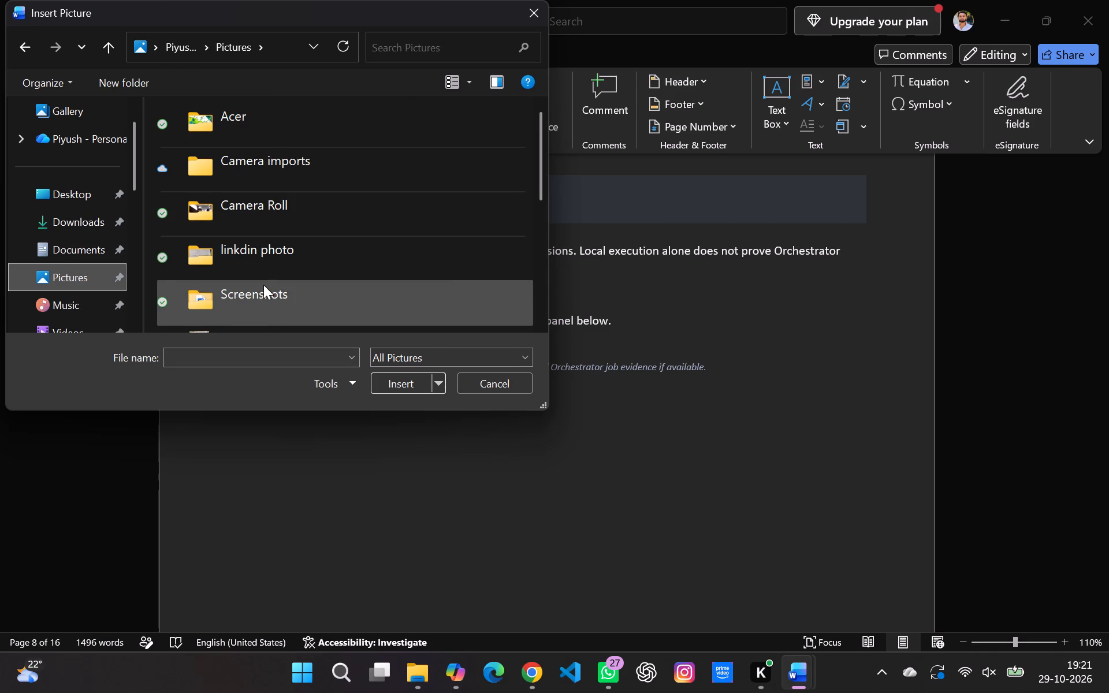
double_click(263, 285)
scroll(263, 285, "down", 19)
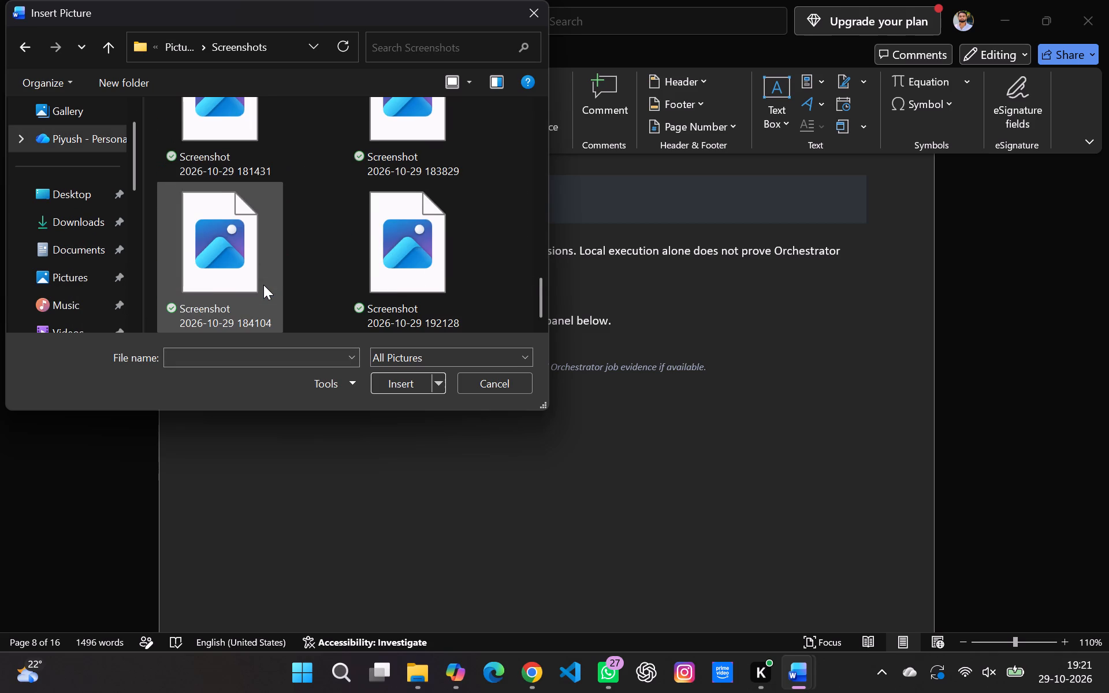
scroll(263, 285, "down", 5)
left_click(379, 269)
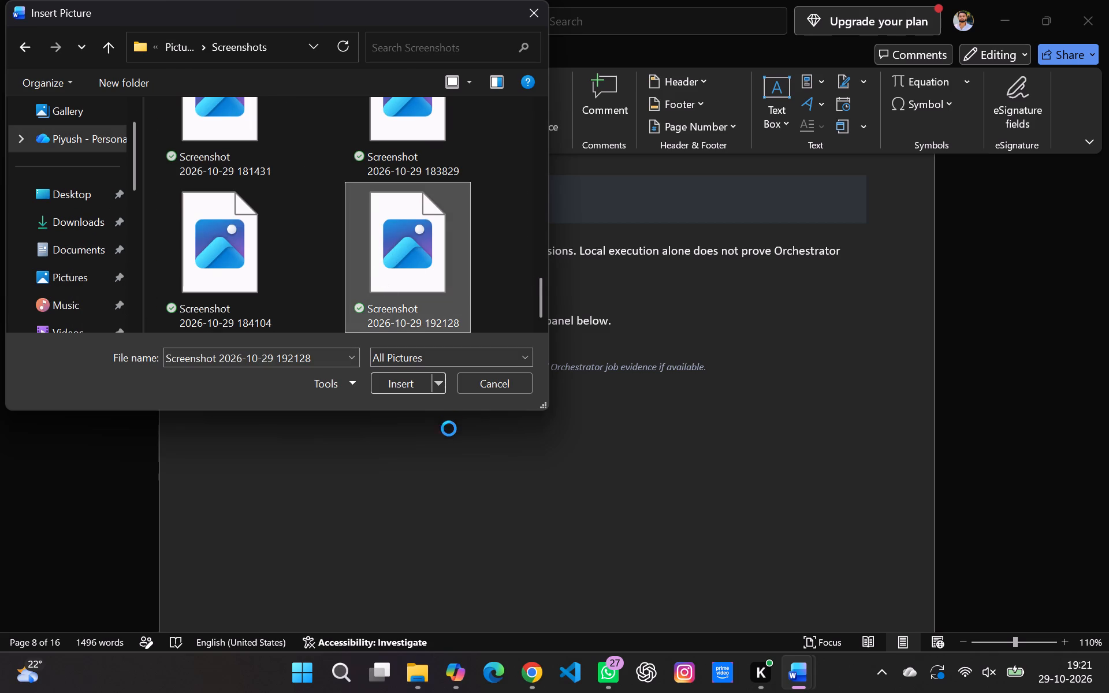
left_click(409, 389)
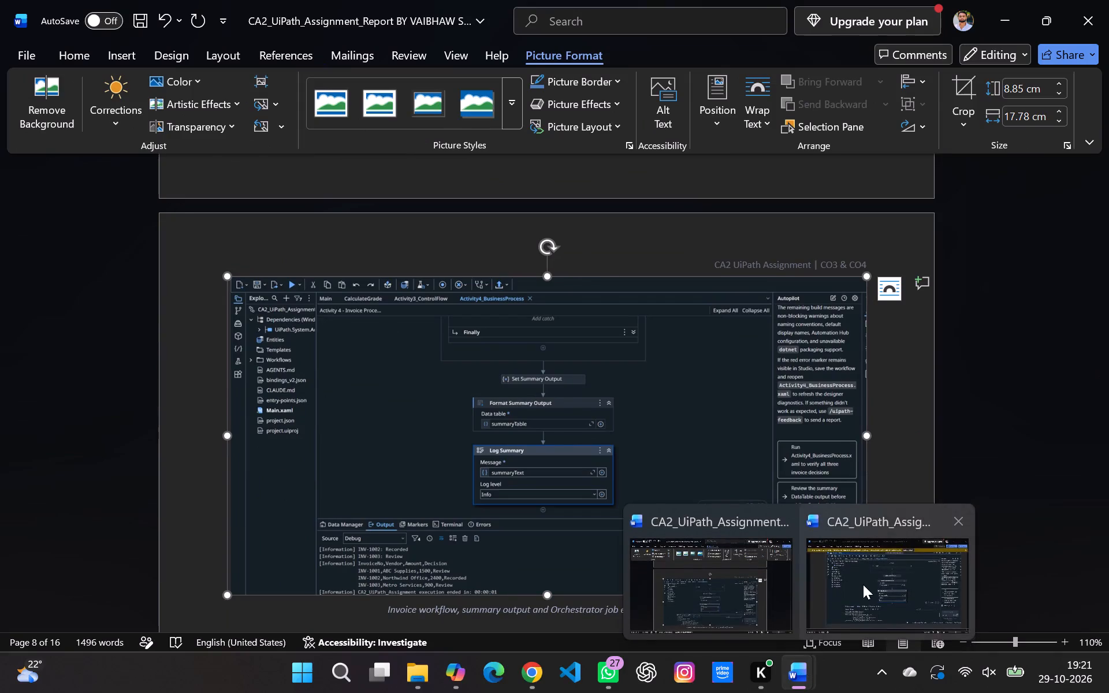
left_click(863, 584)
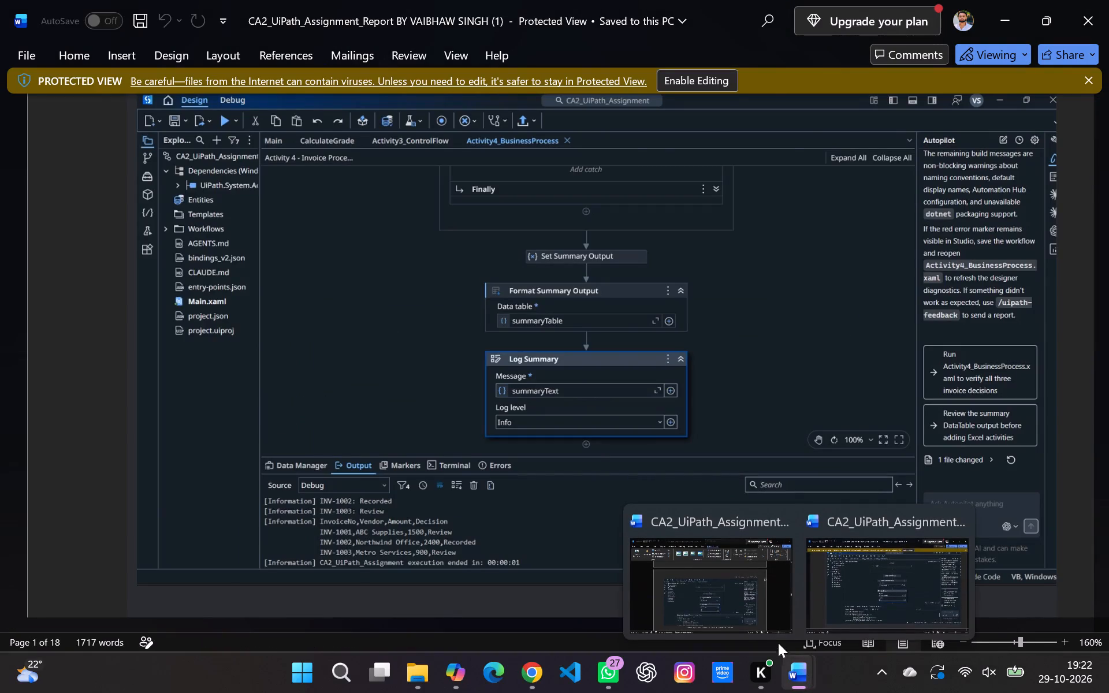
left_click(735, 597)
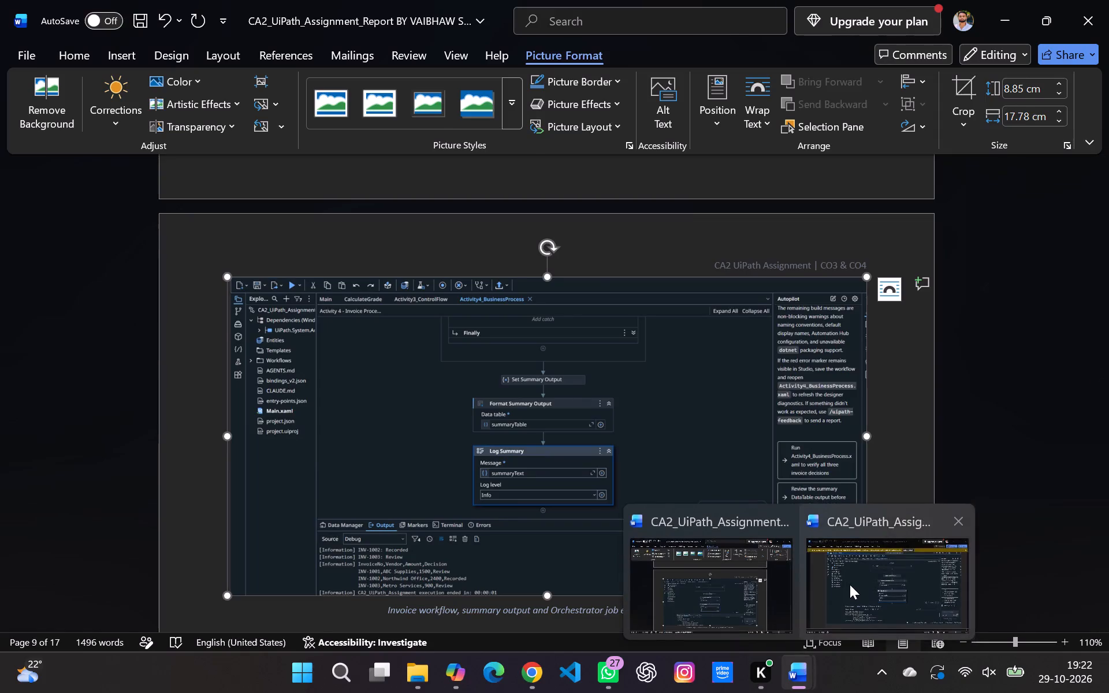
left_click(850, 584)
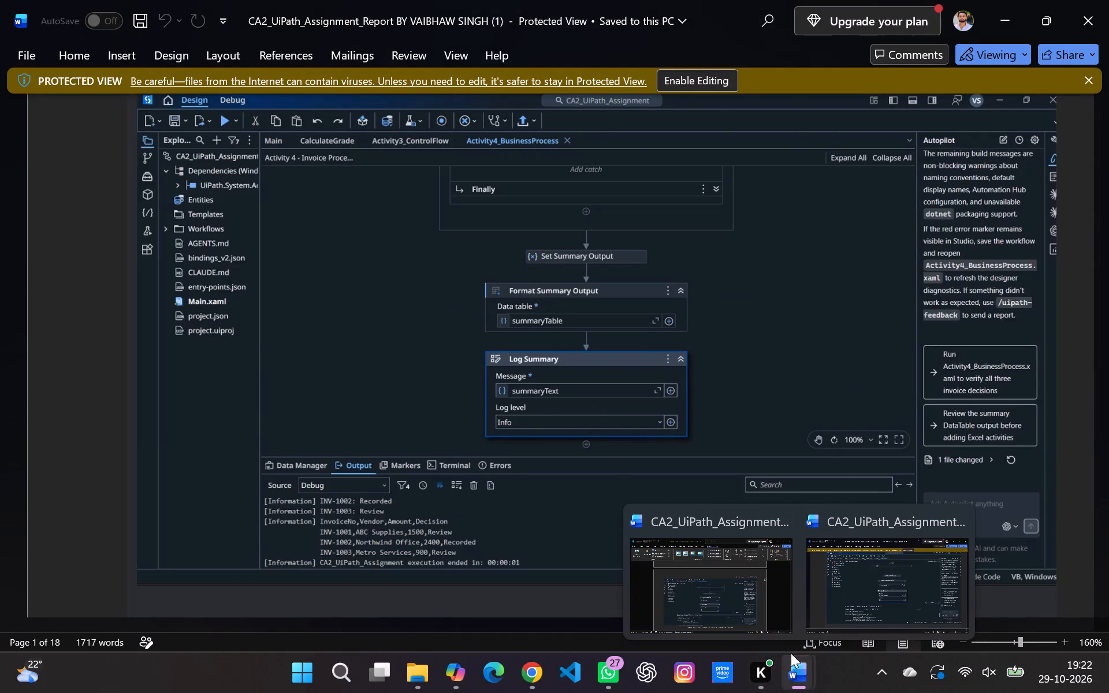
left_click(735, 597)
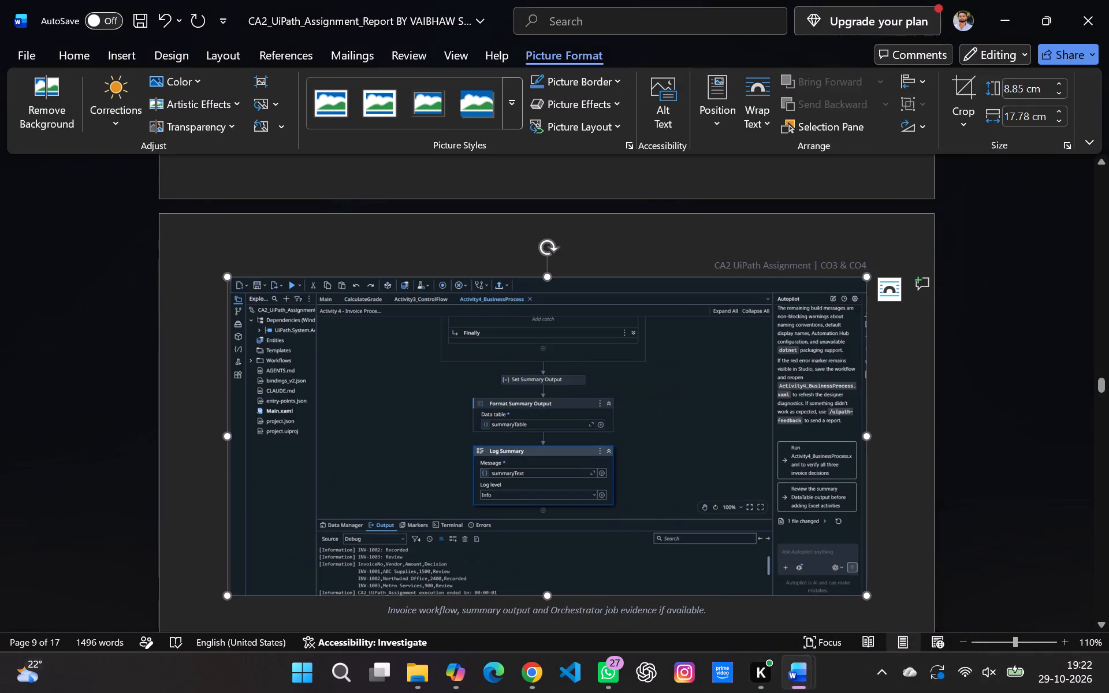
Delete the caption "Invoice workflow, summary output and Orchestrator job evidence if available." beneath the CO3 Activity 4 screenshot.
scroll(660, 416, "down", 1)
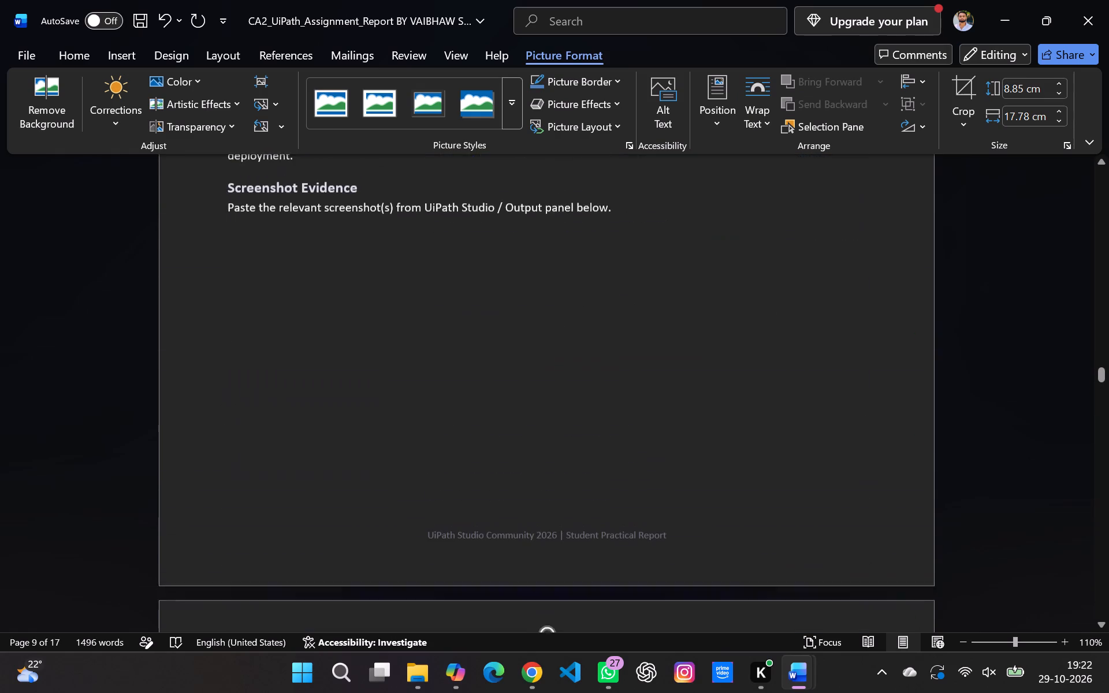
scroll(660, 416, "down", 1)
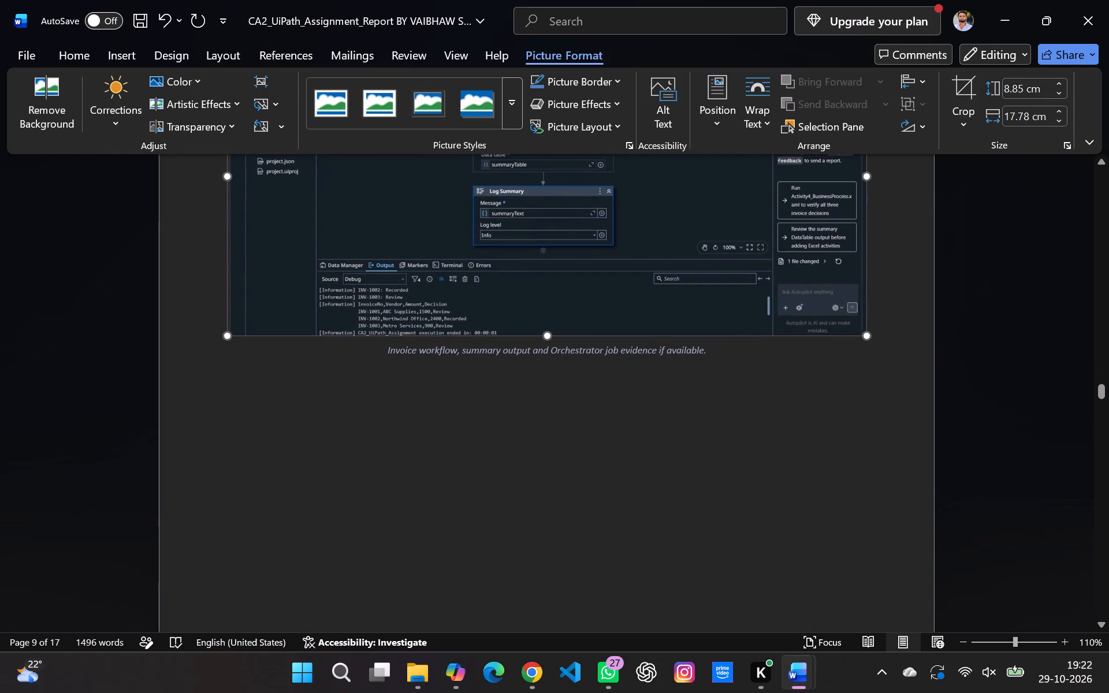
left_click_drag(386, 357, 696, 392)
key("BackSpace")
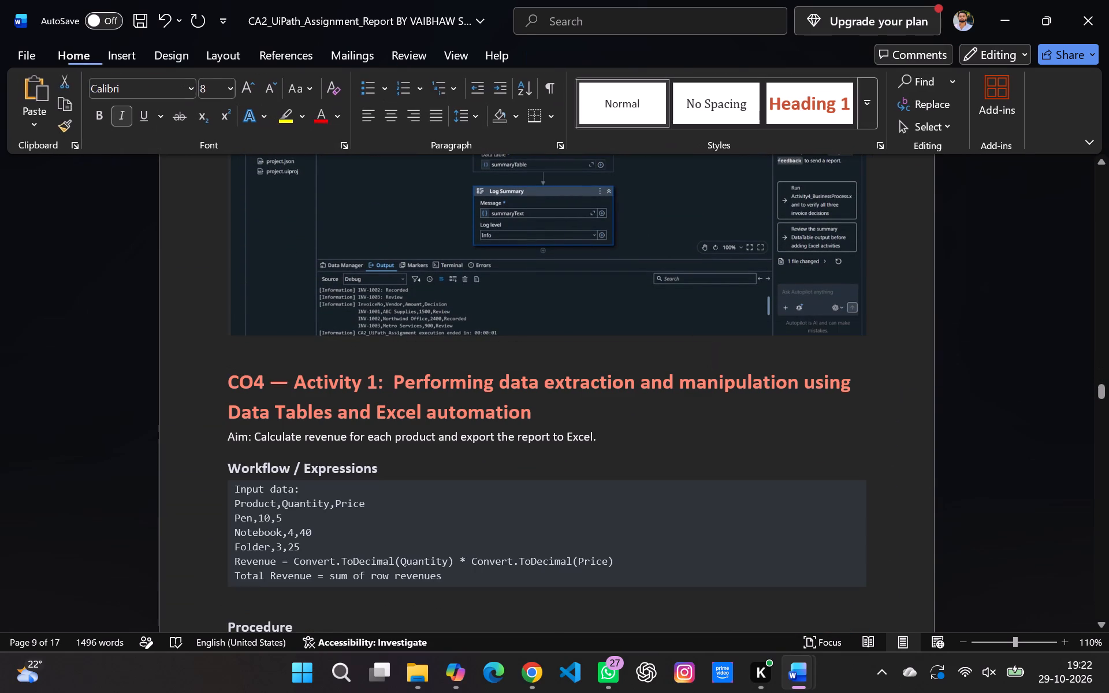
Review the editable report backwards from CO3 Activity 4 to the cover page, checking the activity sections, screenshot areas and cover details.
scroll(696, 392, "up", 3)
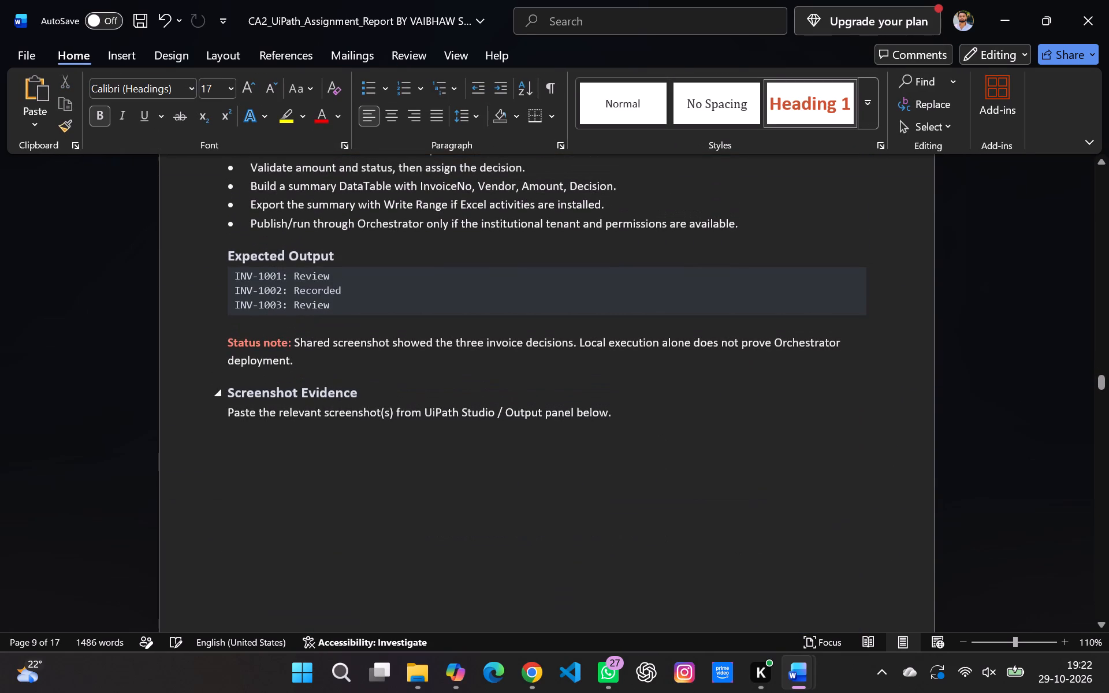
scroll(696, 392, "up", 2)
scroll(696, 392, "down", 1, "ctrl")
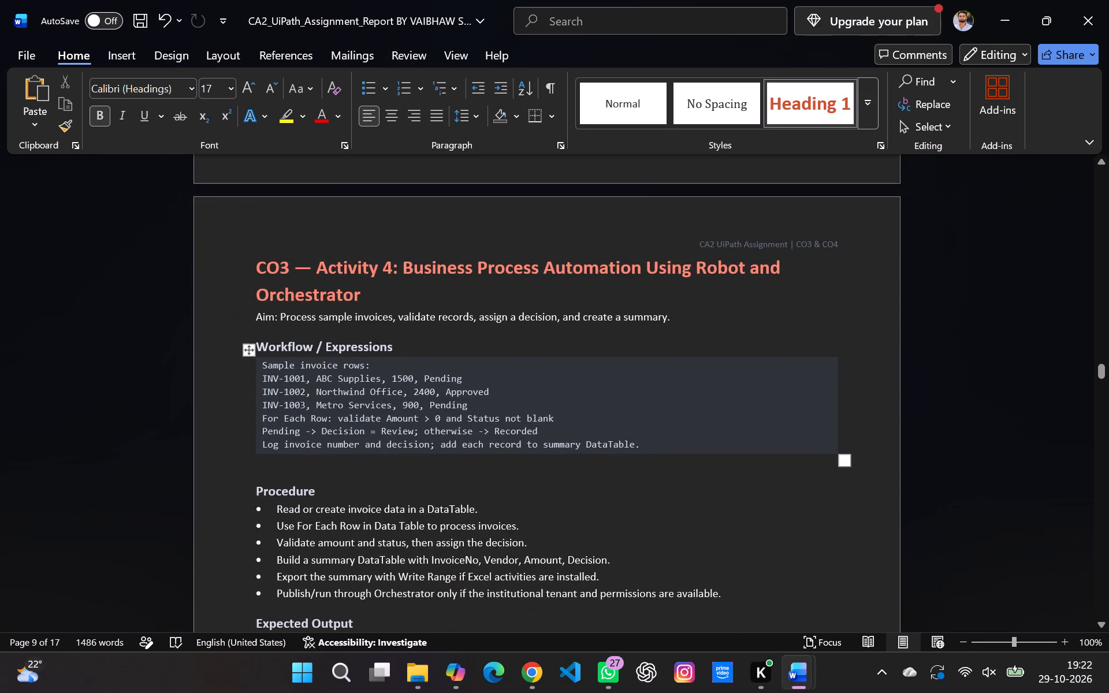
scroll(696, 392, "up", 5)
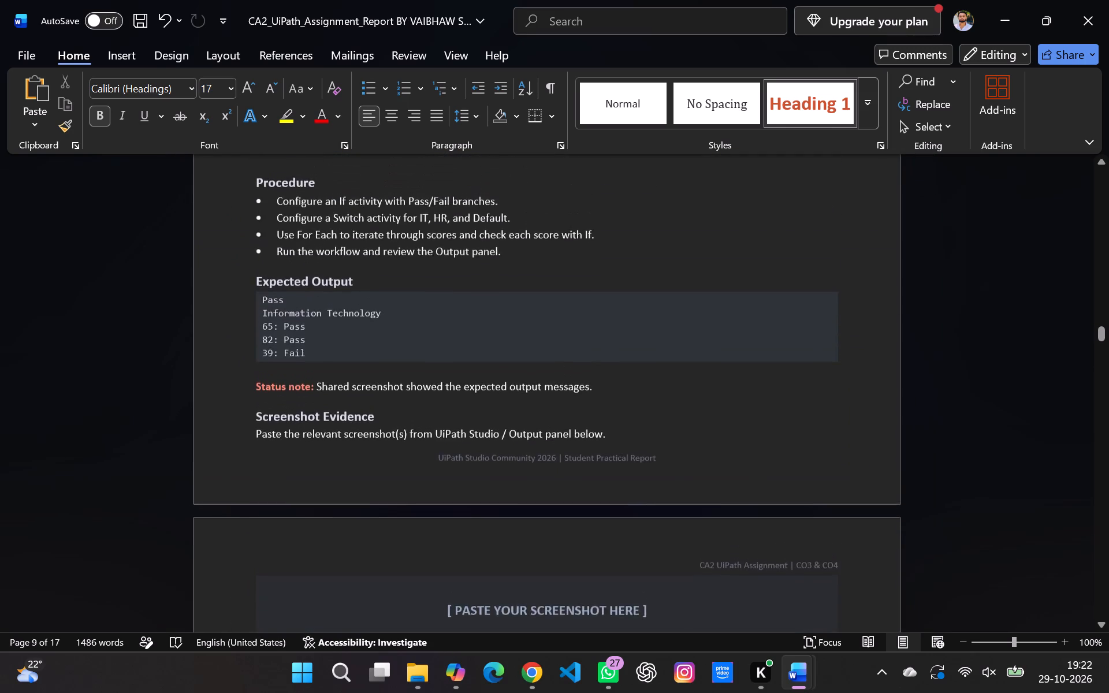
scroll(696, 392, "up", 17)
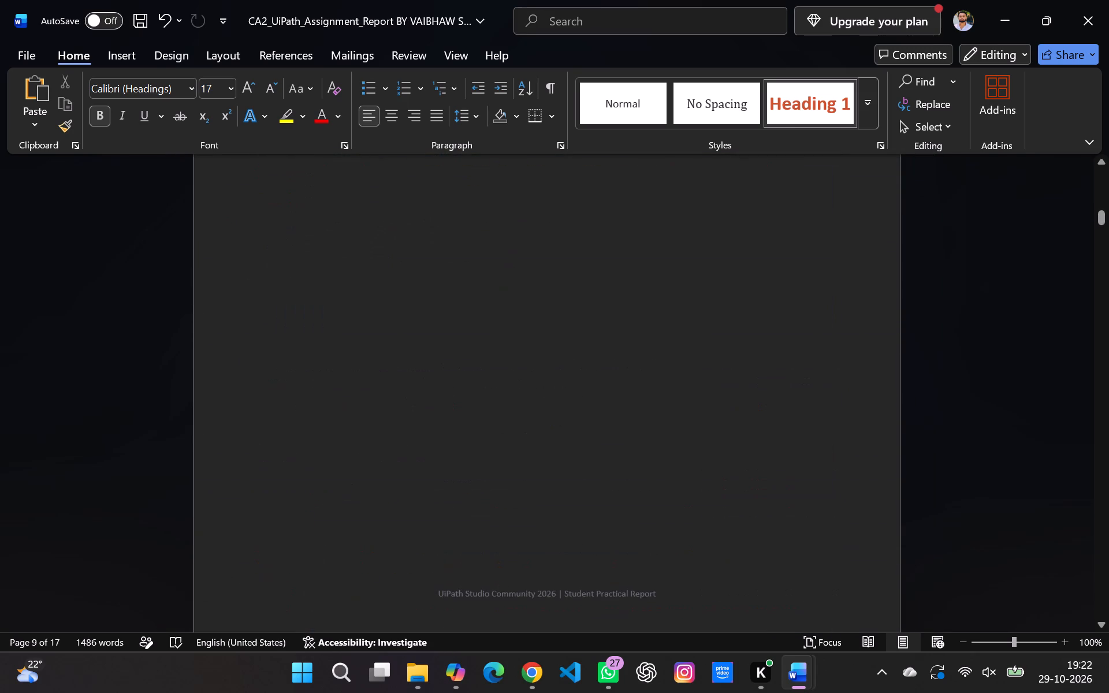
scroll(696, 392, "up", 12)
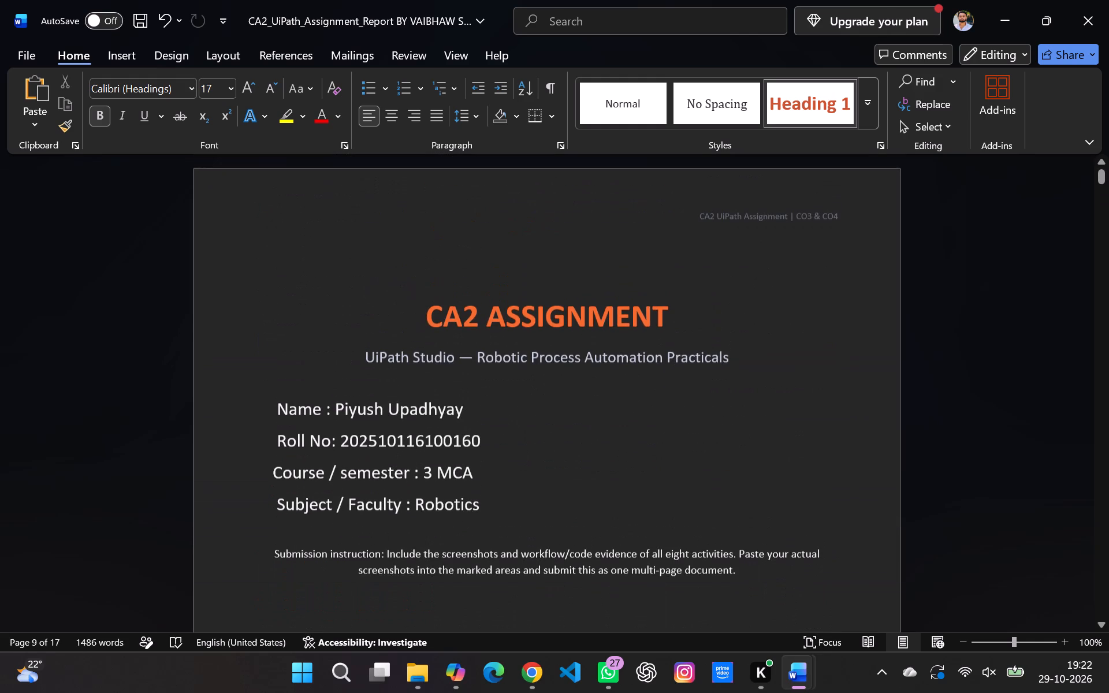
Minimize the editable report window to get back to the Protected View report copy.
left_click(1006, 25)
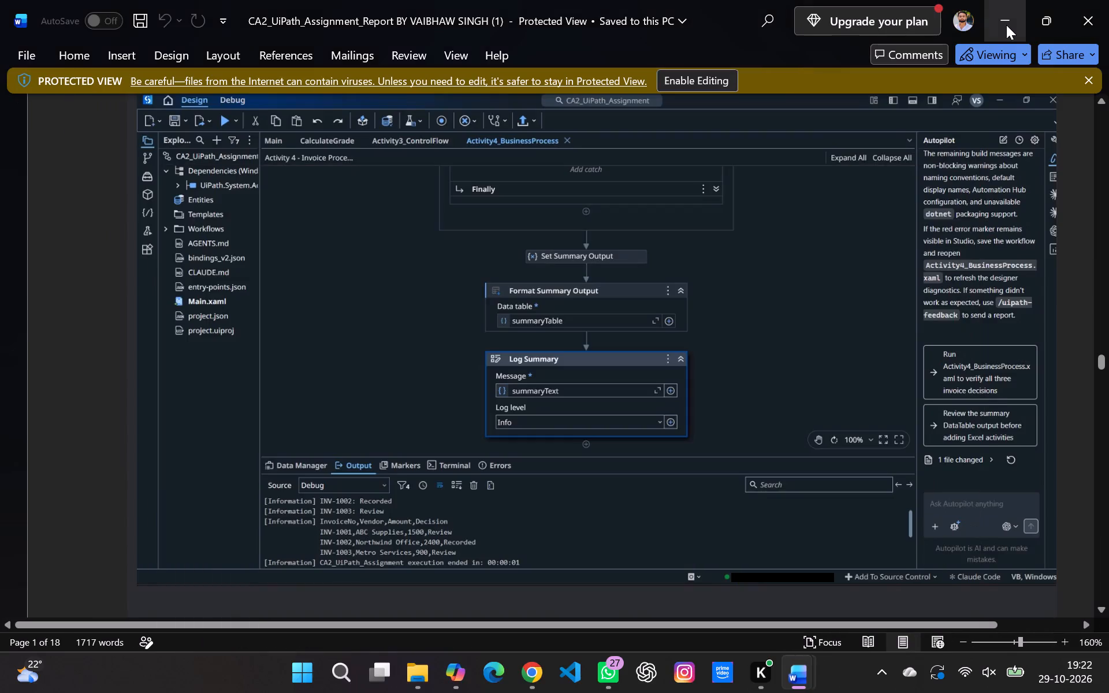
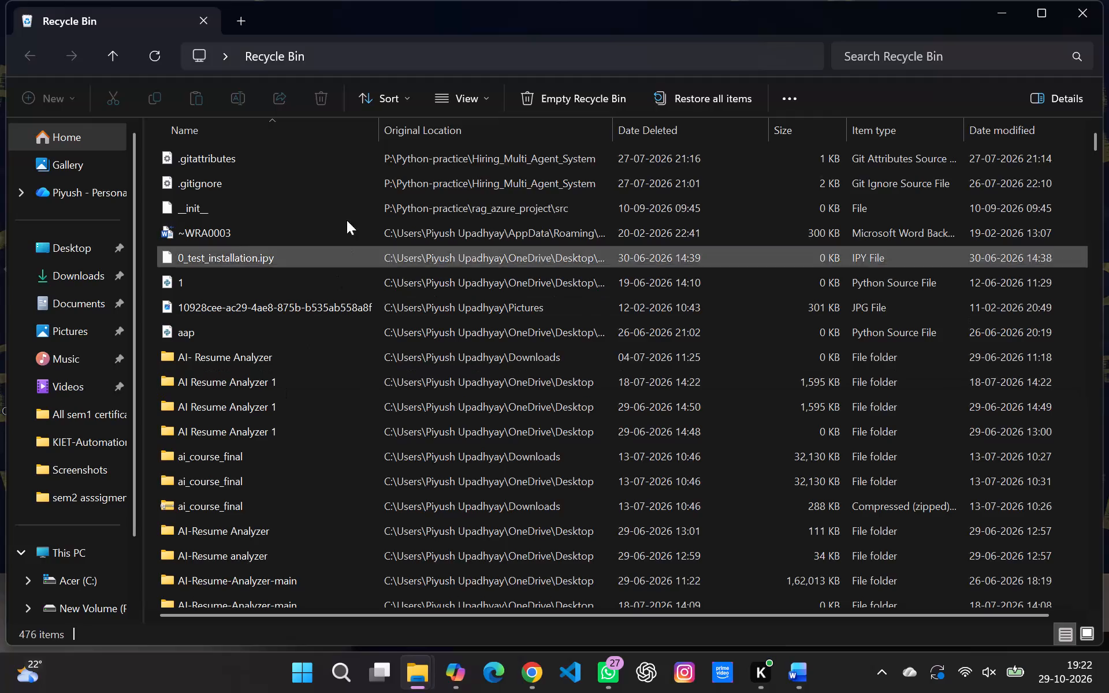
Look through the Recycle Bin for deleted images and check the properties of WhatsApp Image 2026-09-14 at 12.16.40 PM.
scroll(294, 198, "down", 11)
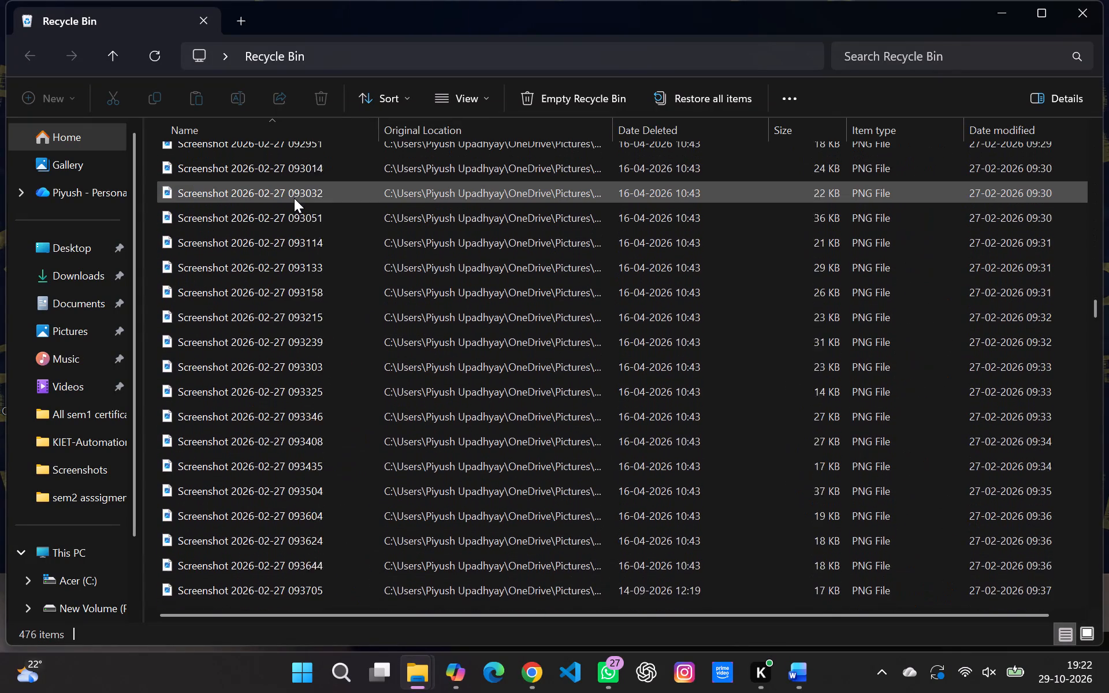
scroll(294, 198, "down", 8)
scroll(274, 411, "down", 5)
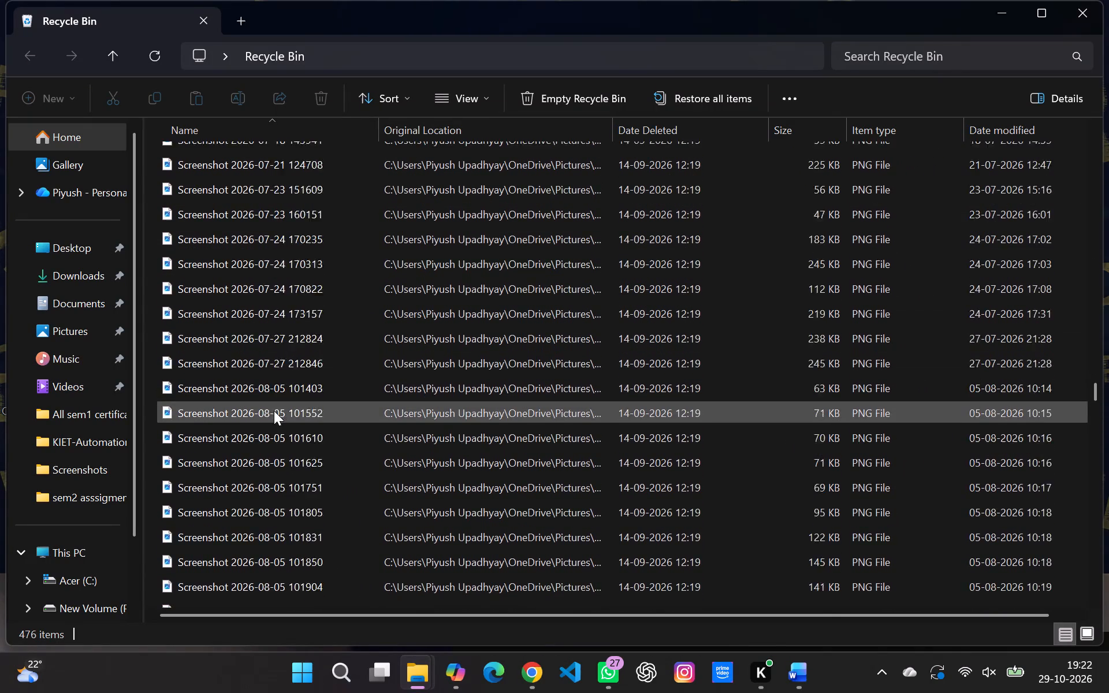
scroll(274, 411, "down", 17)
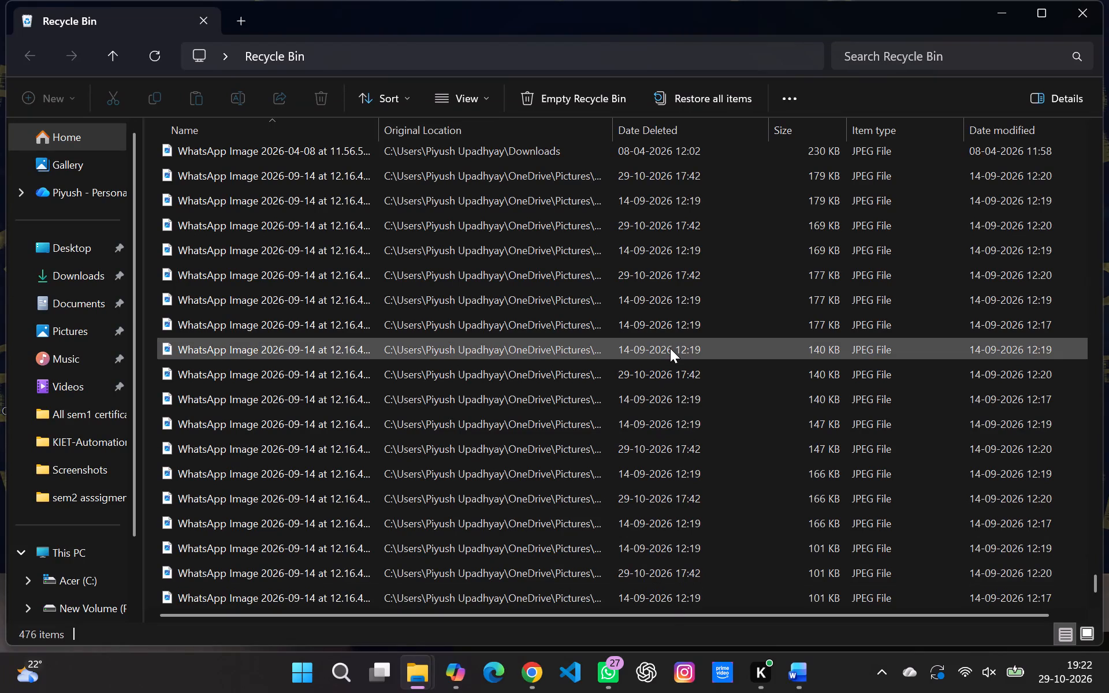
scroll(670, 348, "up", 3)
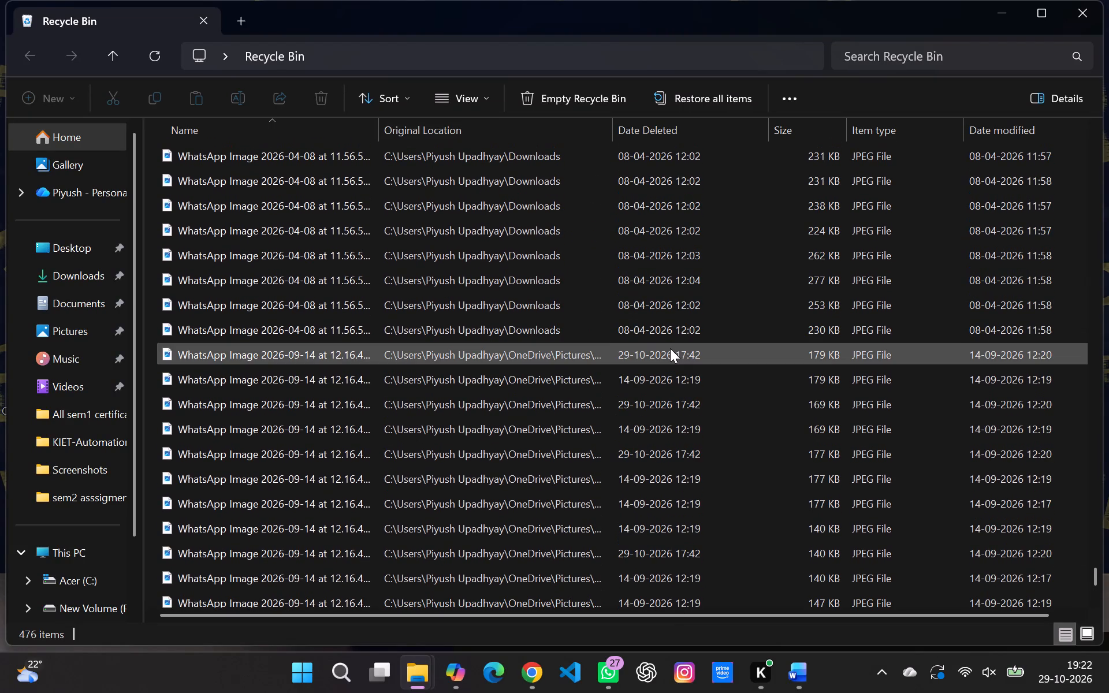
double_click(670, 348)
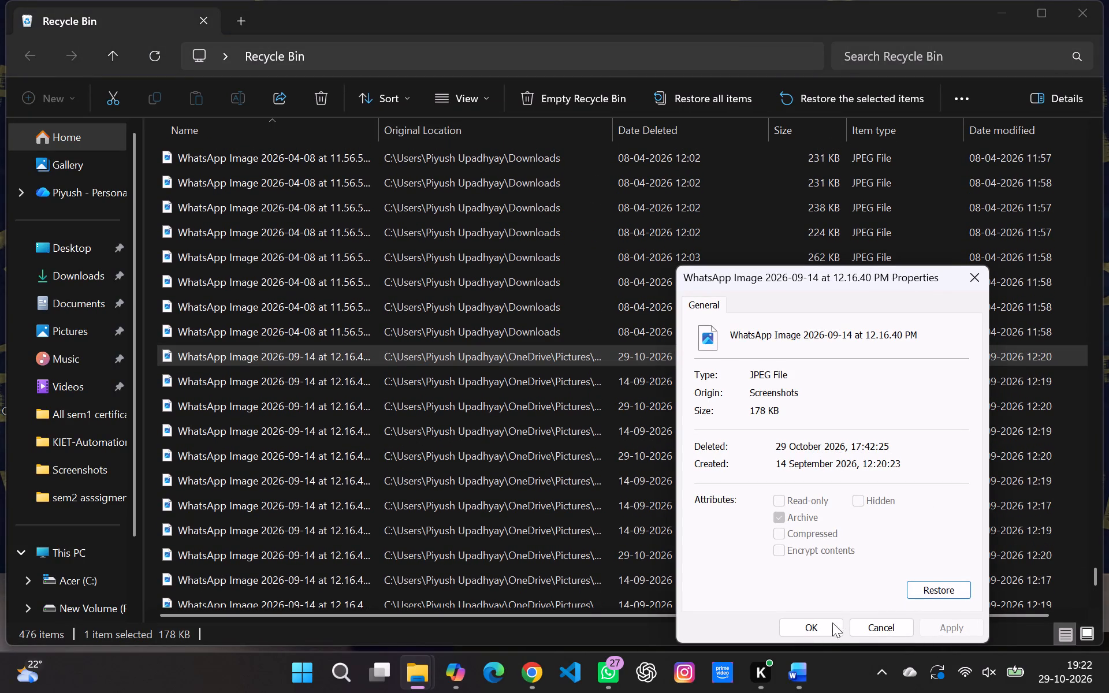
left_click(827, 635)
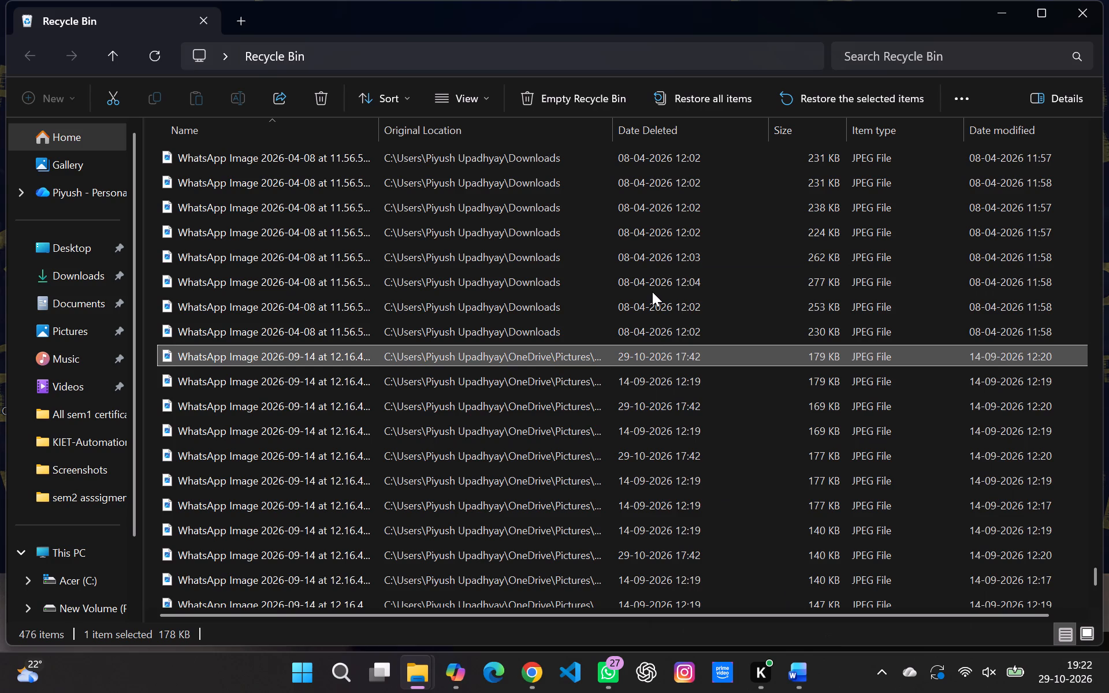
Restore the run of deleted WhatsApp Image files, from the 2026-02-11 ones through the 2026-09-14 ones, out of the Recycle Bin.
scroll(652, 292, "up", 7)
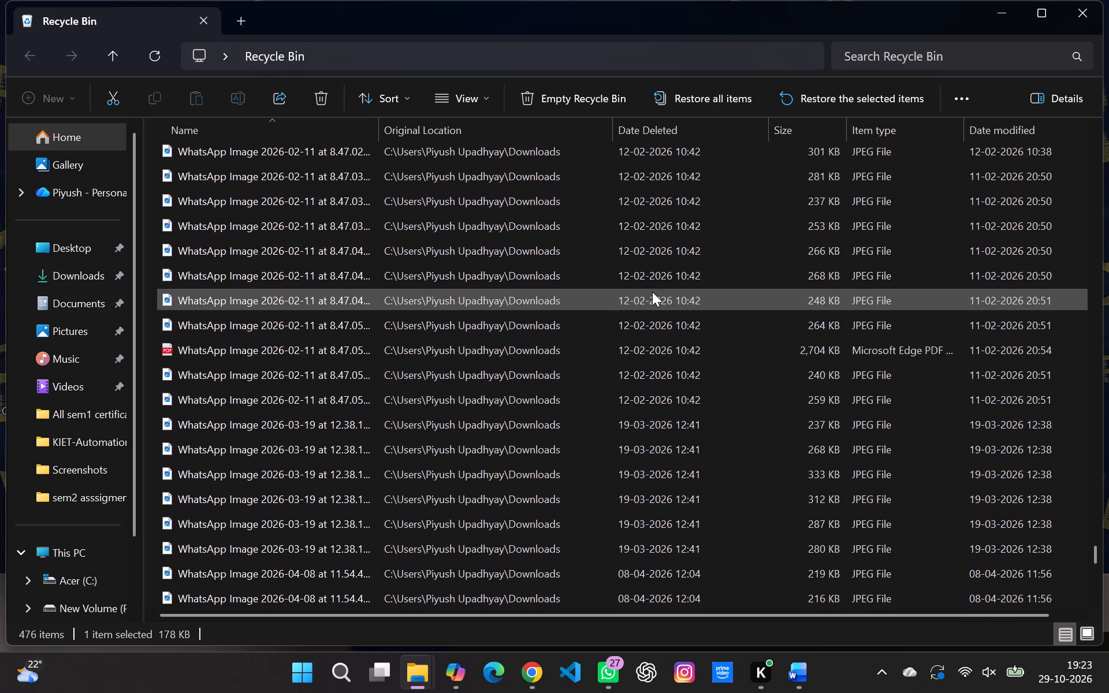
scroll(652, 292, "up", 3)
scroll(652, 292, "down", 1)
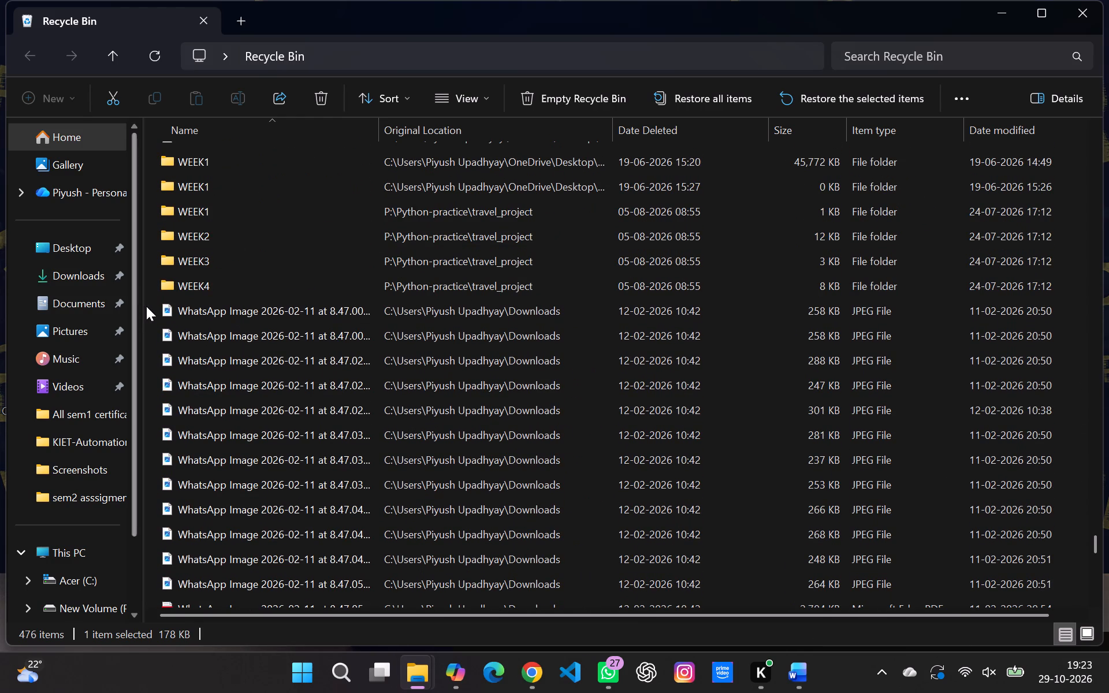
left_click_drag(148, 305, 439, 692)
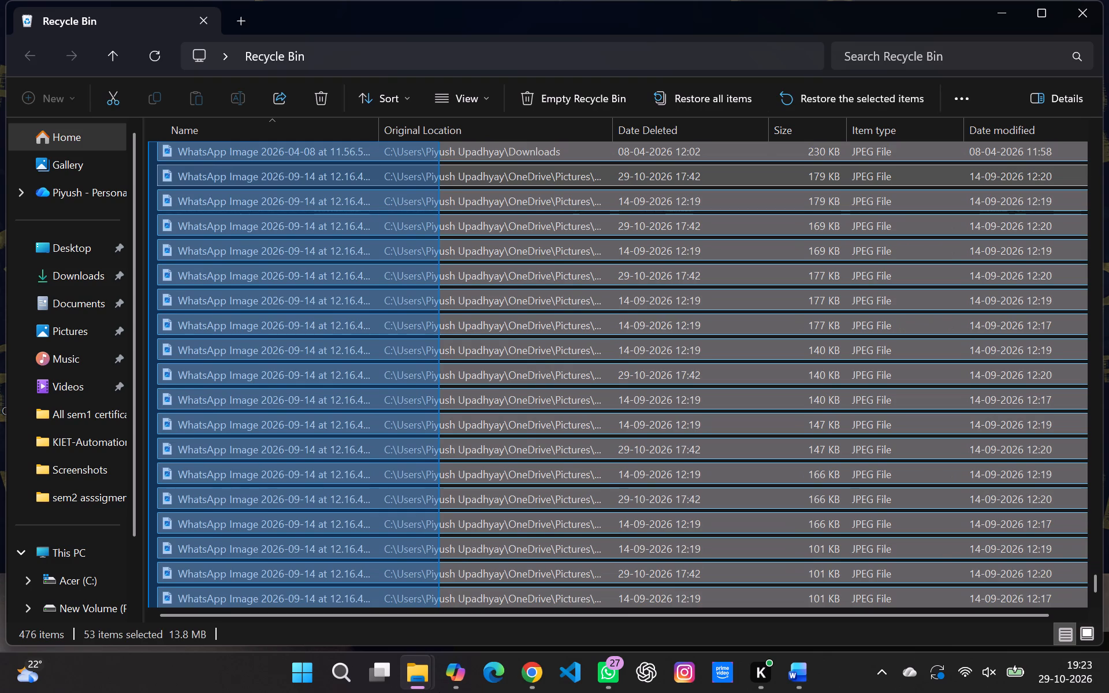
right_click(491, 583)
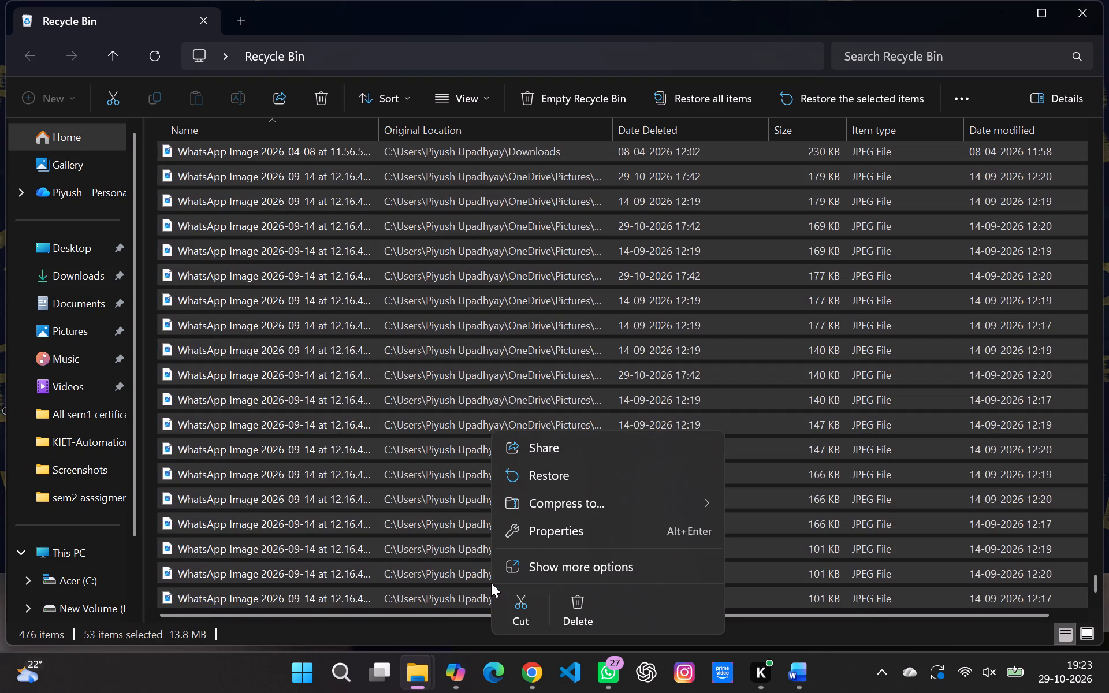
left_click(572, 477)
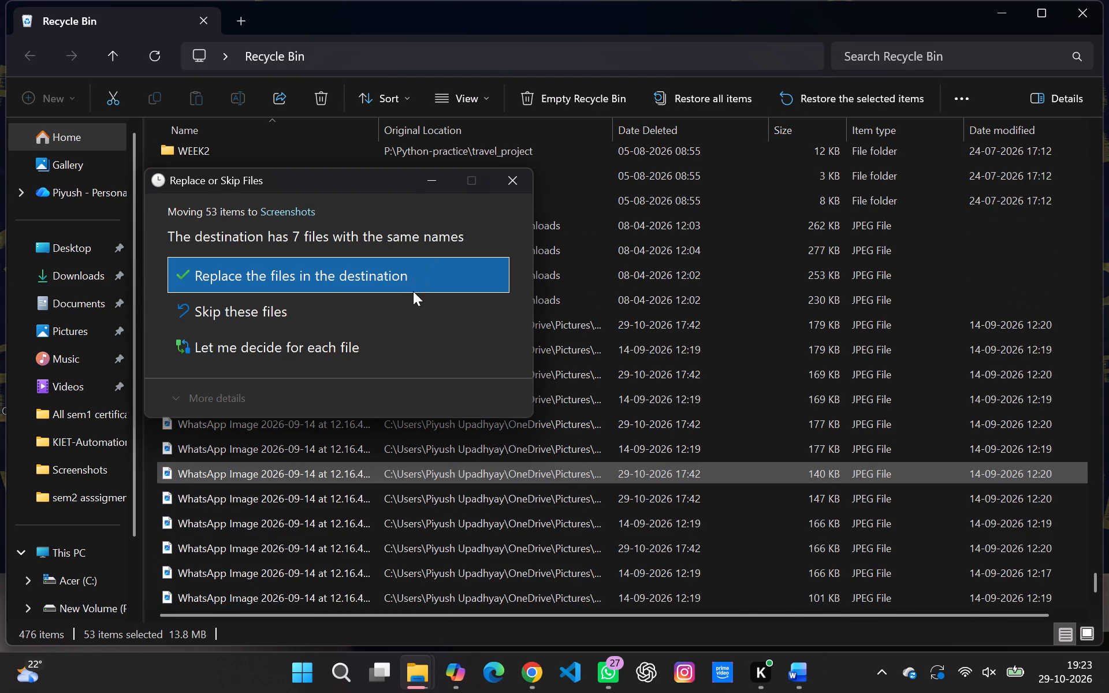
Replace the same-named files in the Screenshots folder with the selected items being restored from the Recycle Bin.
left_click(413, 291)
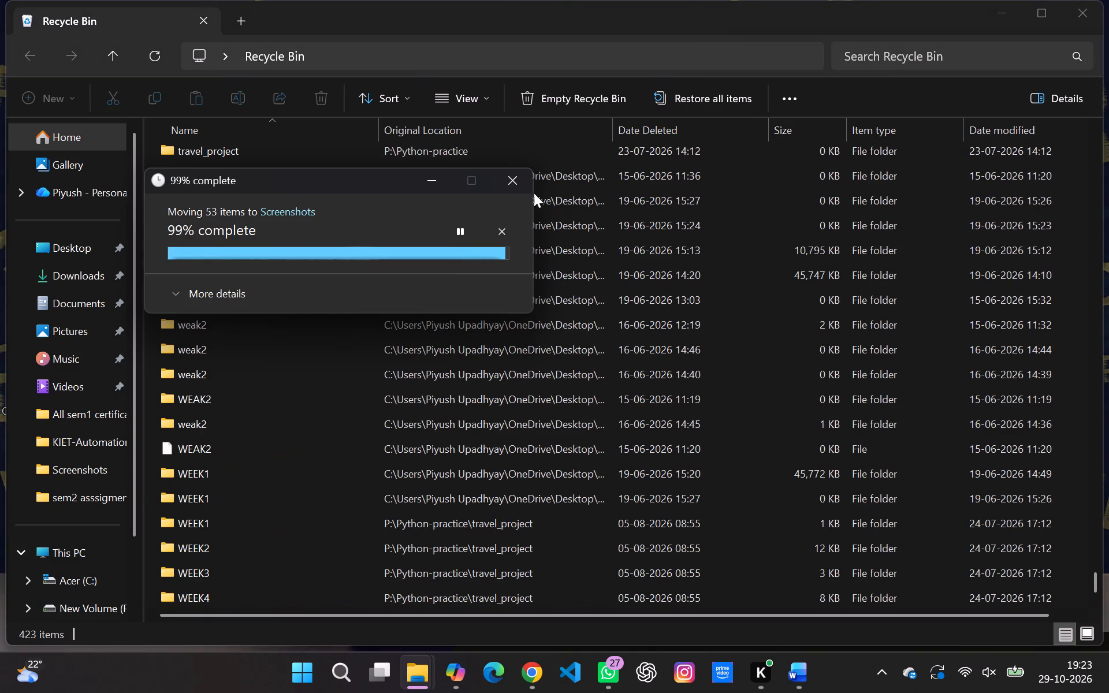
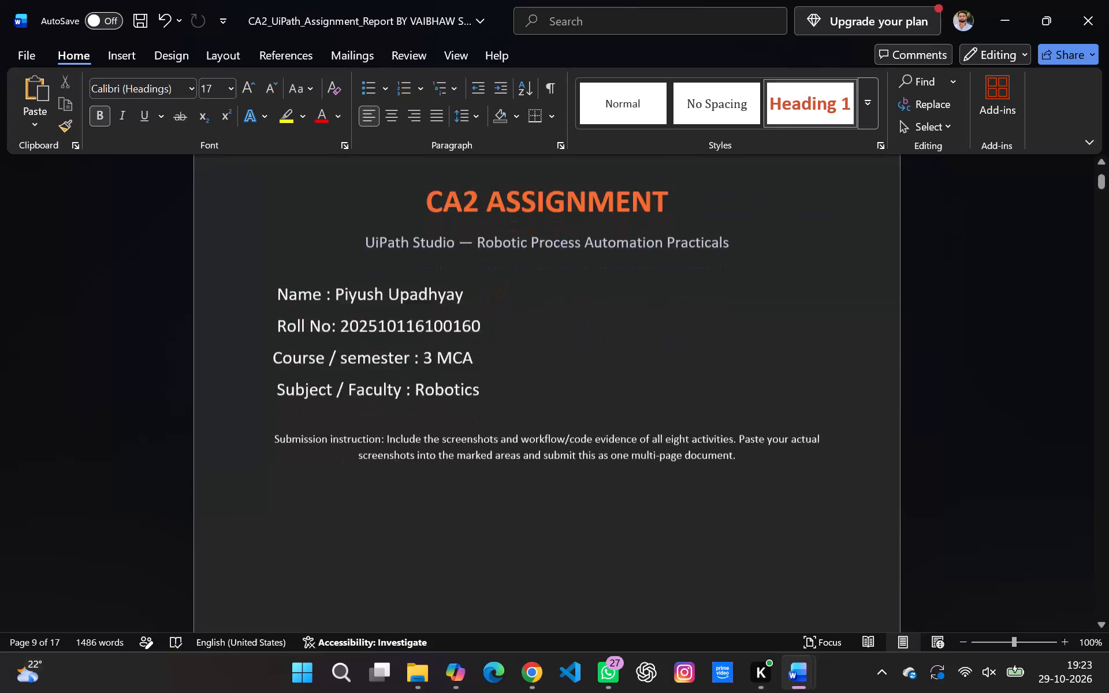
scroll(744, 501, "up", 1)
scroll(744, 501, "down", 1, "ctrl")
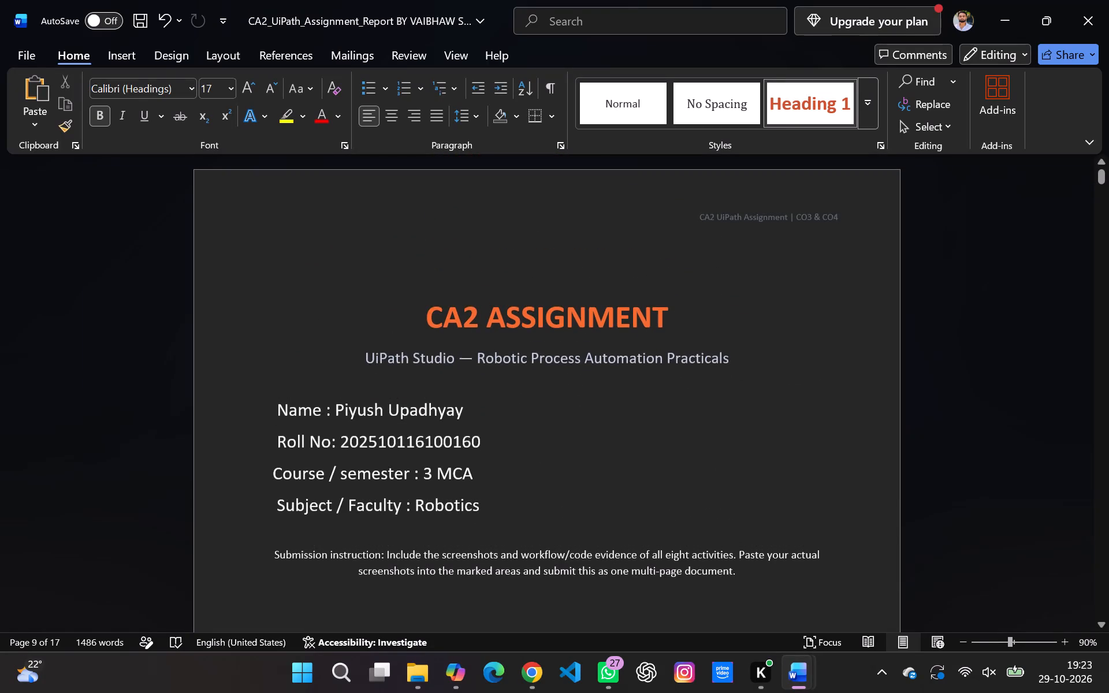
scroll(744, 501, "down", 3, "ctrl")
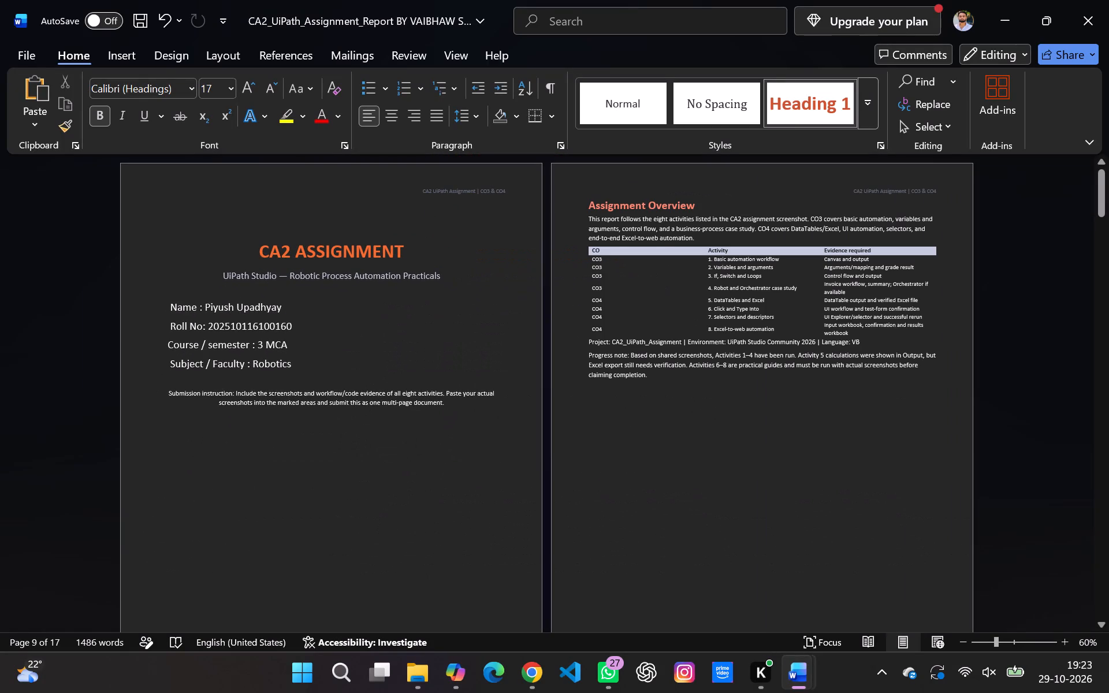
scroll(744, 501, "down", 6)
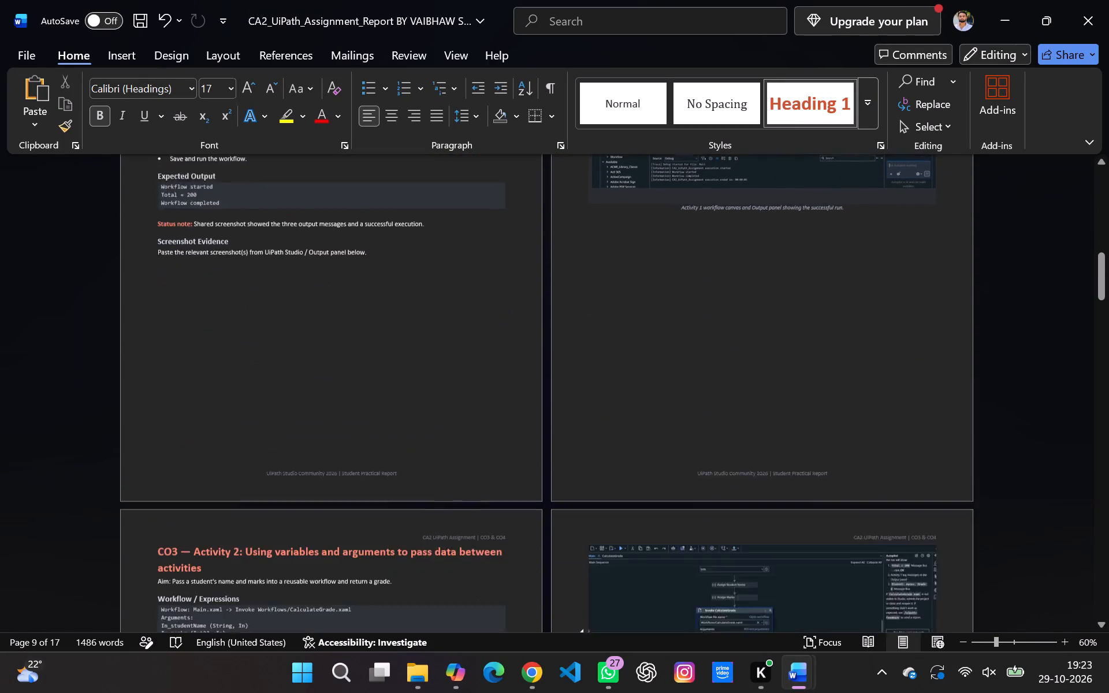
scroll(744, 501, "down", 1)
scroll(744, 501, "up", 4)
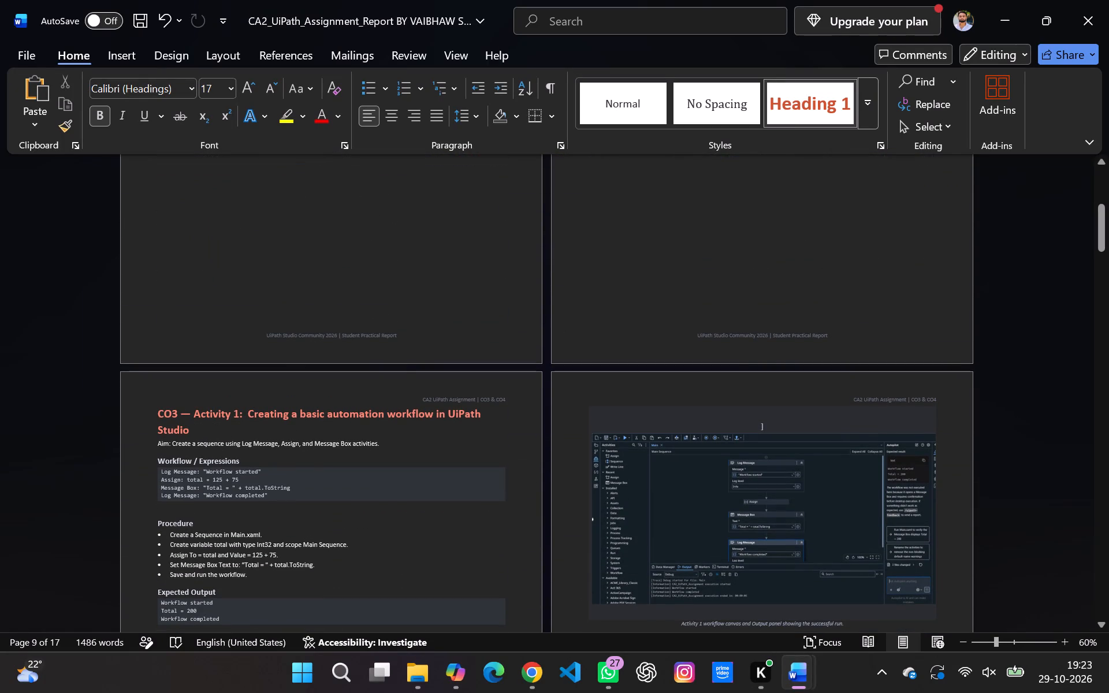
Start inserting a picture from this device after the "Paste the relevant screenshot(s)" line under CO3 Activity 1's Screenshot Evidence.
scroll(563, 326, "down", 1)
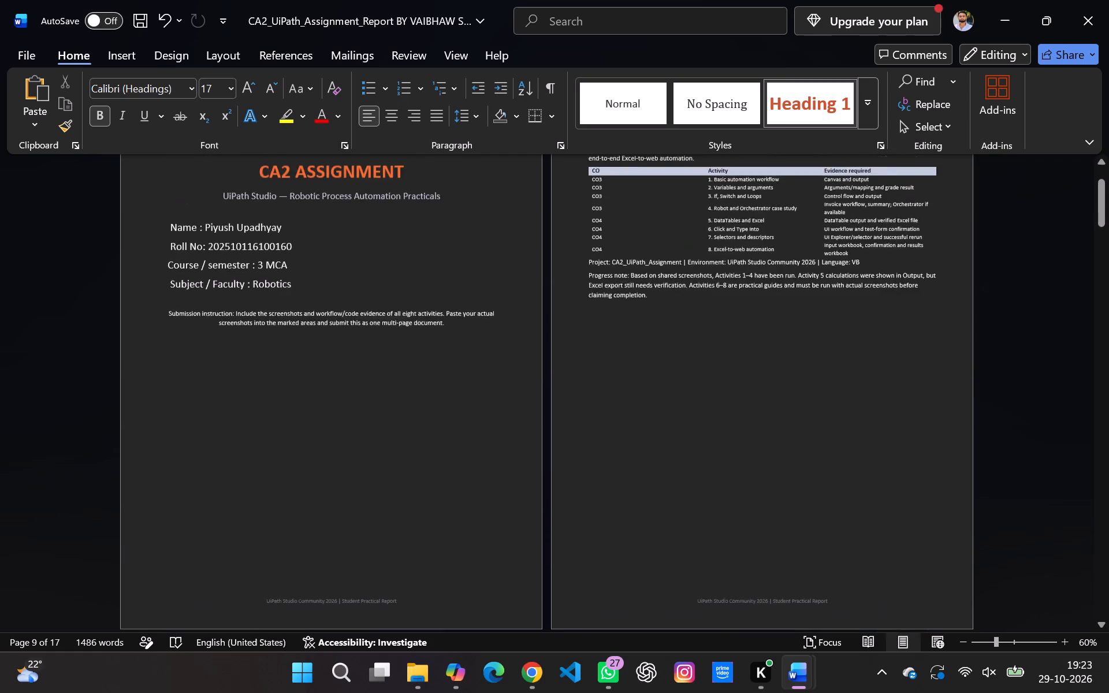
scroll(563, 326, "down", 2)
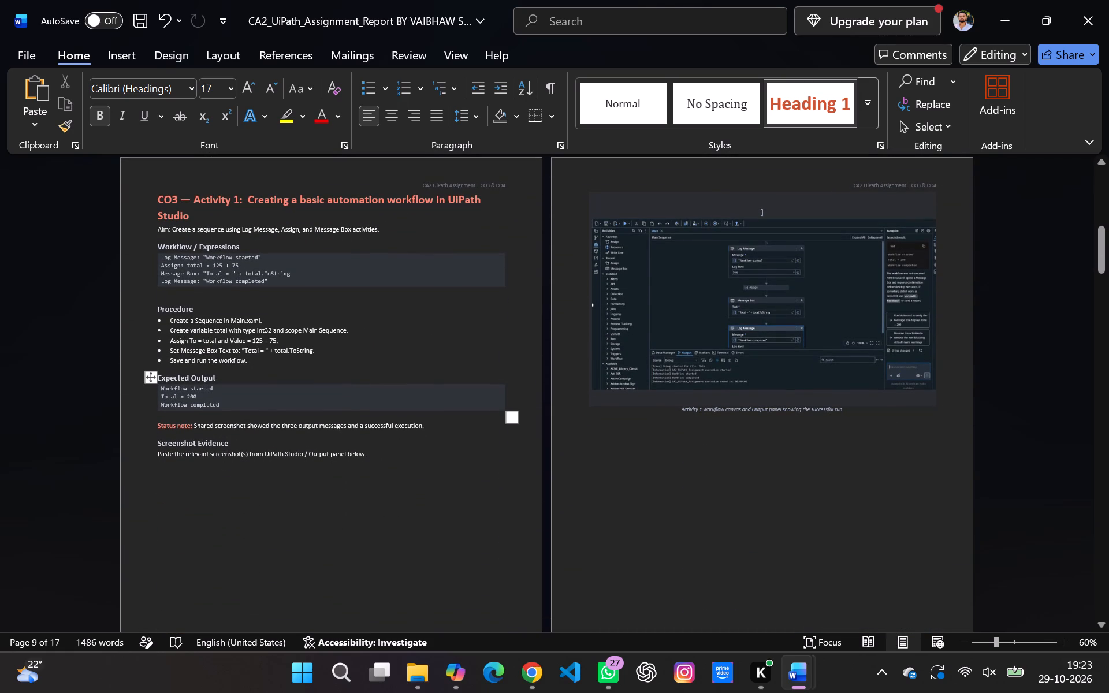
left_click(403, 475)
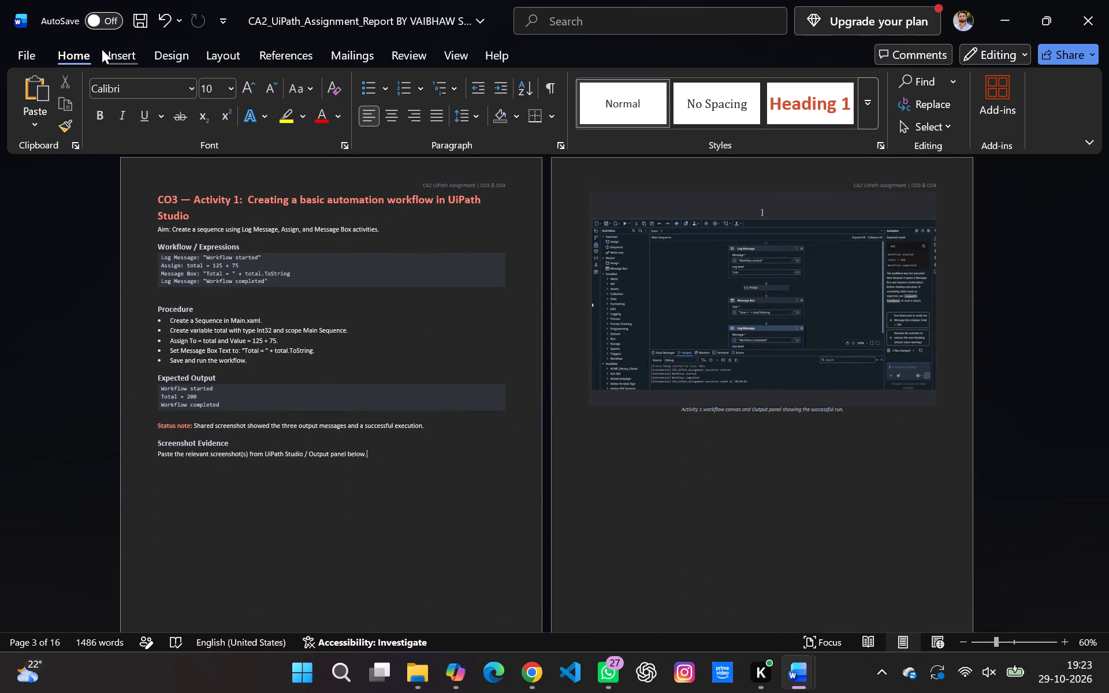
left_click(126, 44)
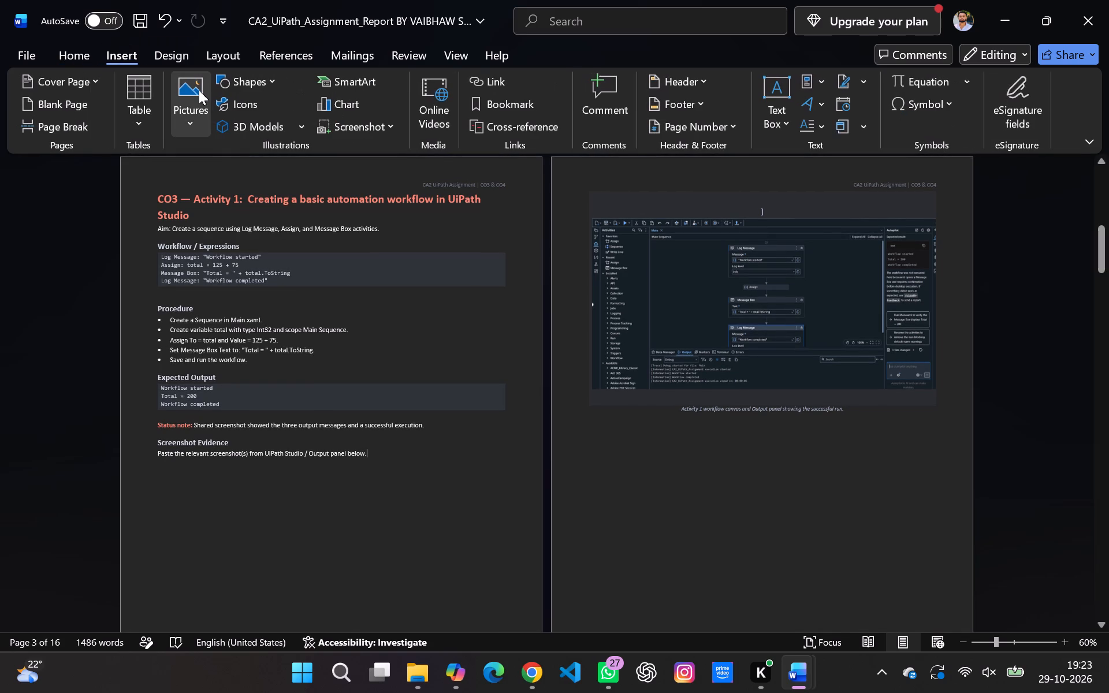
left_click(203, 92)
left_click(228, 170)
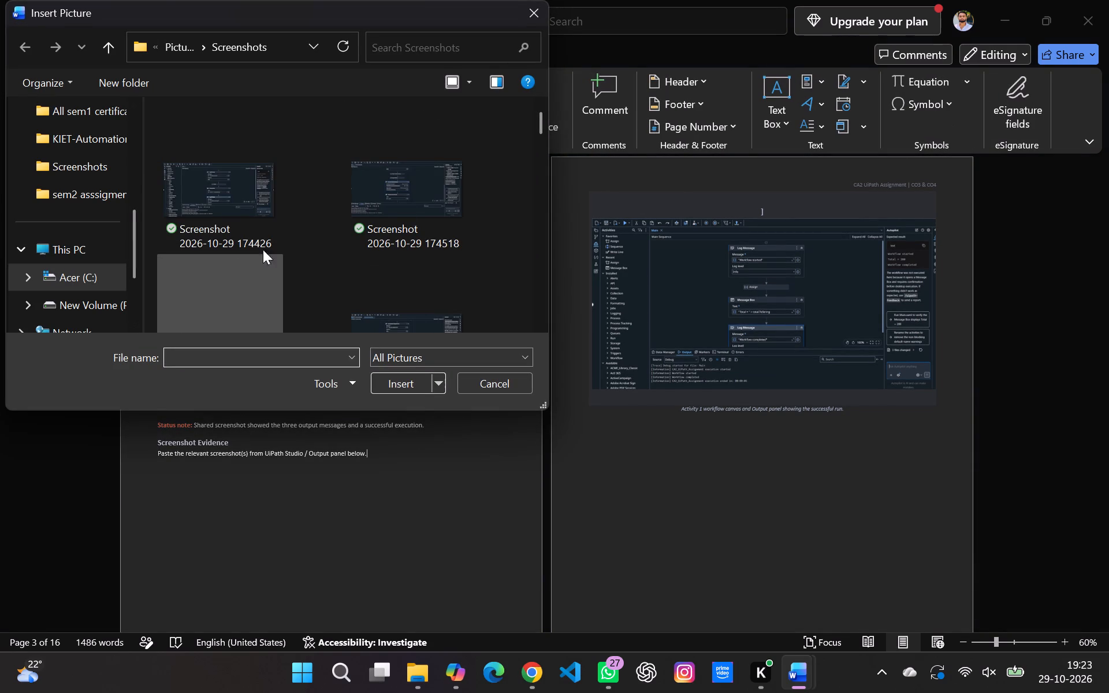
Enlarge the Insert Picture window and look through the Screenshots folder's thumbnails for a UiPath capture for Activity 1.
scroll(462, 210, "down", 8)
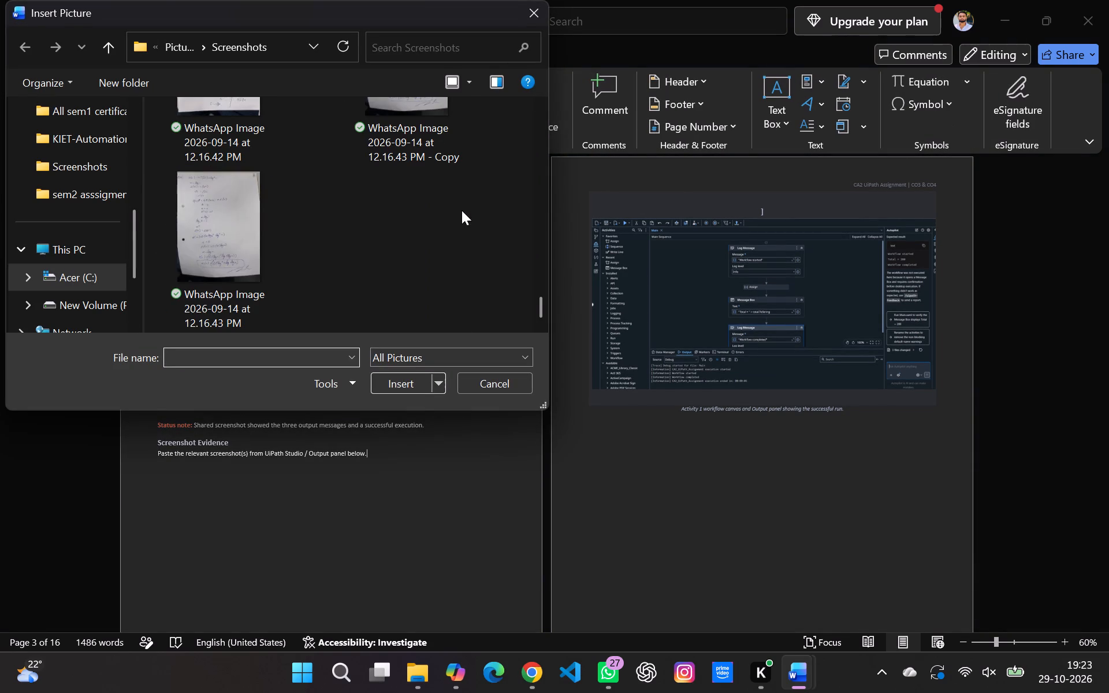
scroll(462, 210, "up", 3)
scroll(462, 210, "up", 19, "ctrl")
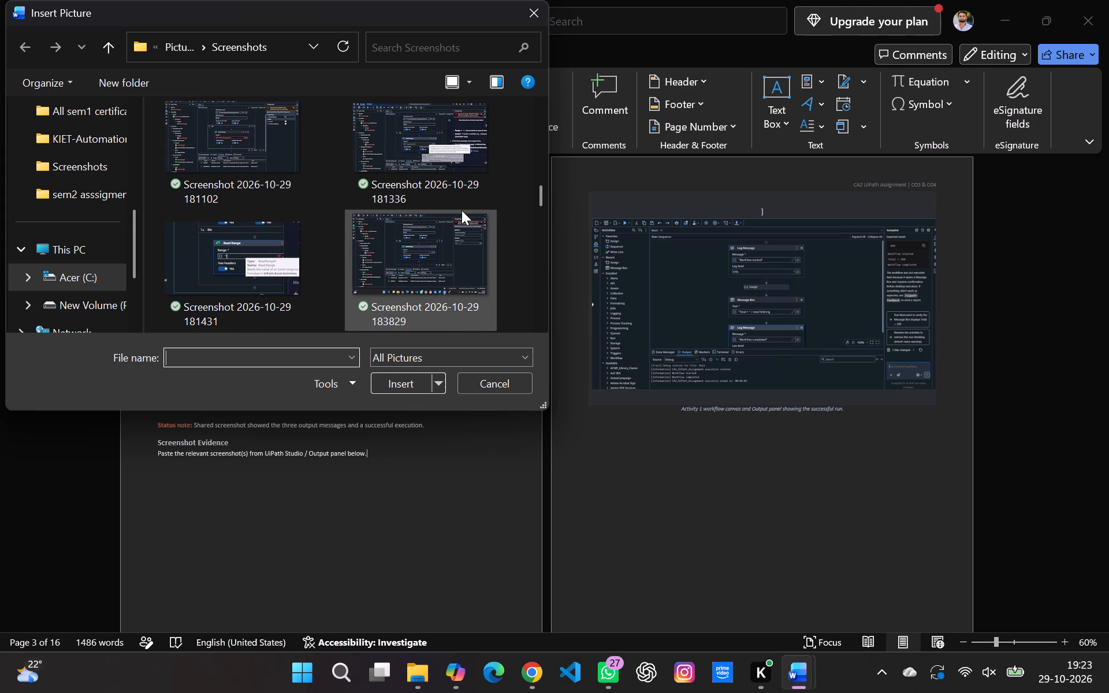
scroll(462, 210, "up", 2, "ctrl")
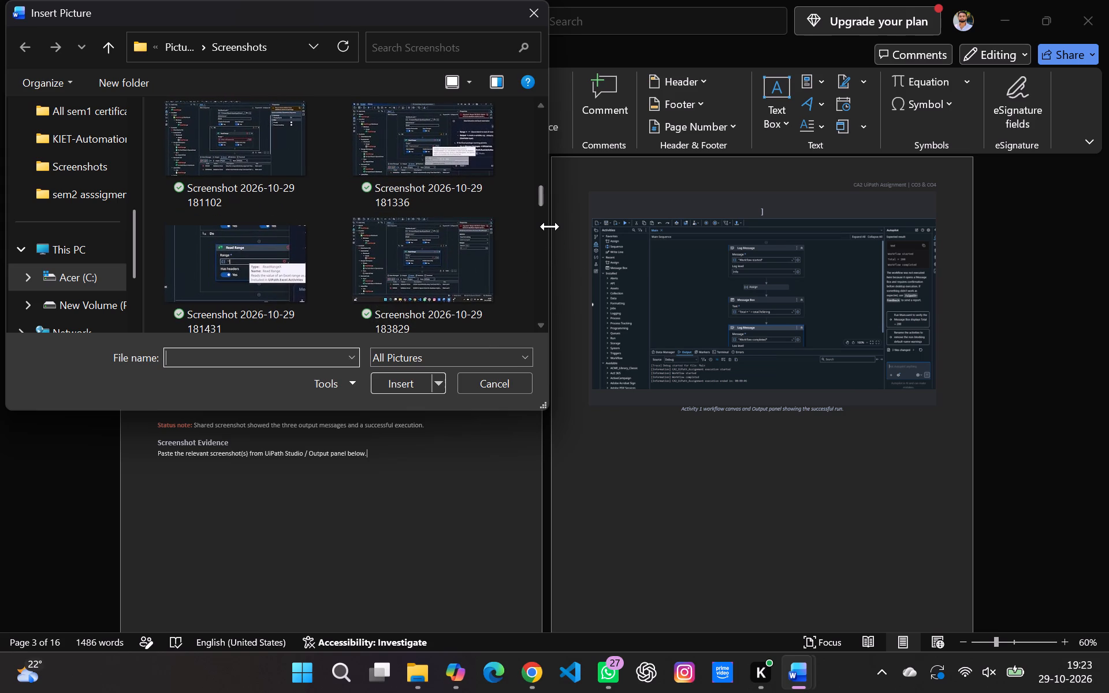
left_click_drag(550, 223, 851, 219)
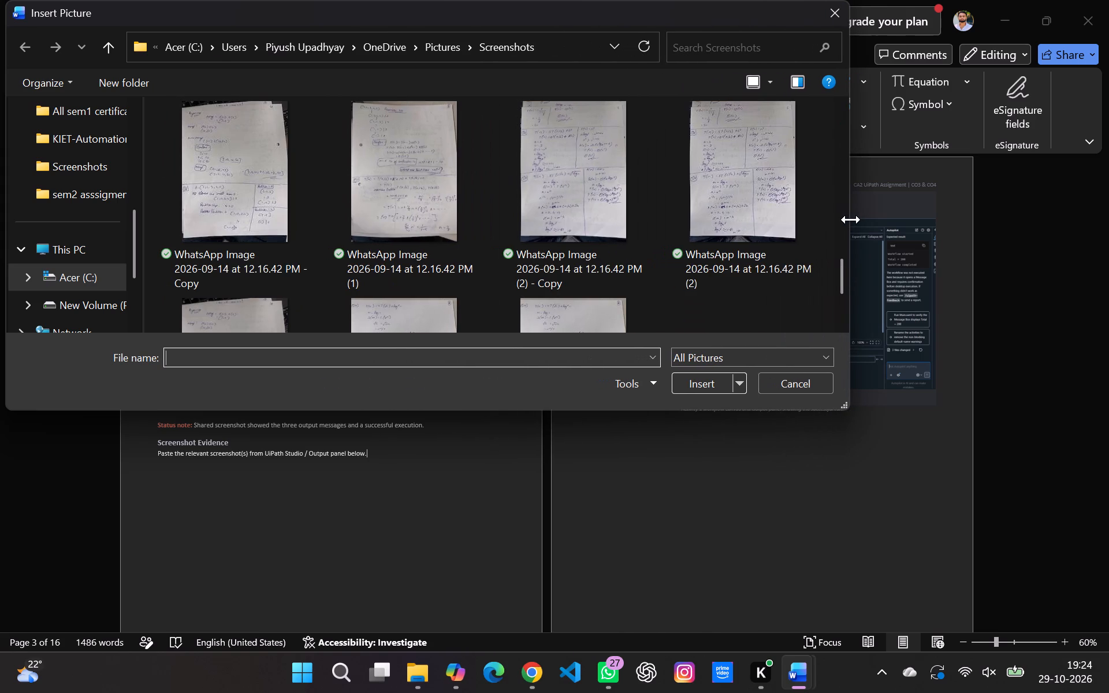
left_click_drag(609, 414, 638, 546)
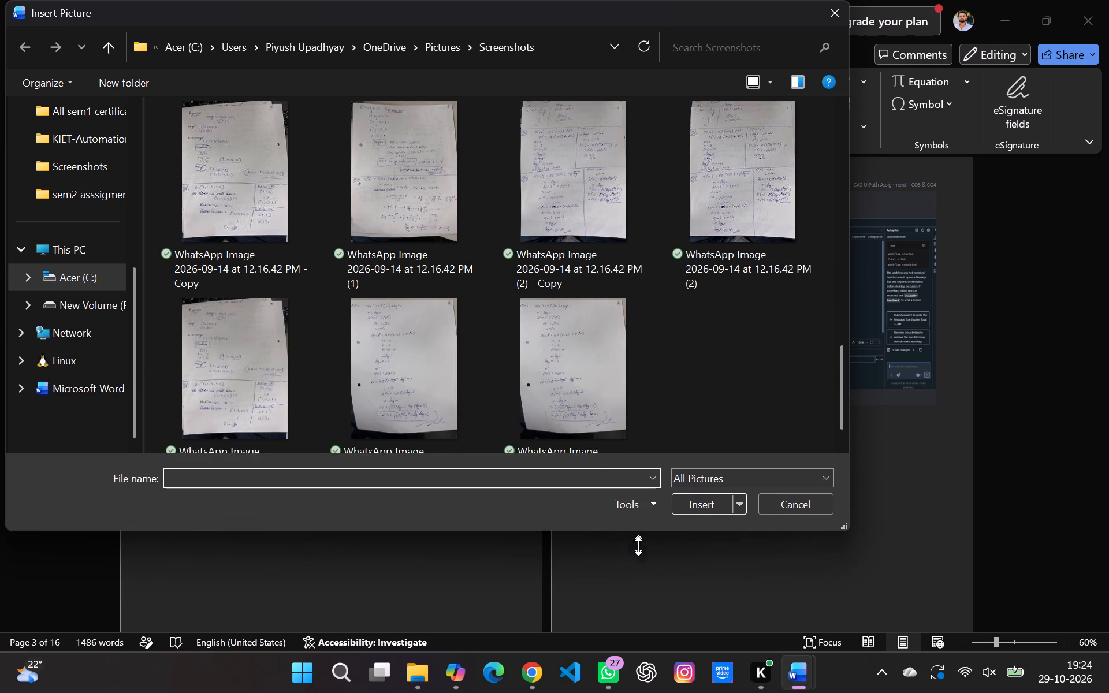
left_click_drag(638, 546, 638, 602)
scroll(653, 355, "up", 2)
scroll(653, 355, "up", 4, "ctrl")
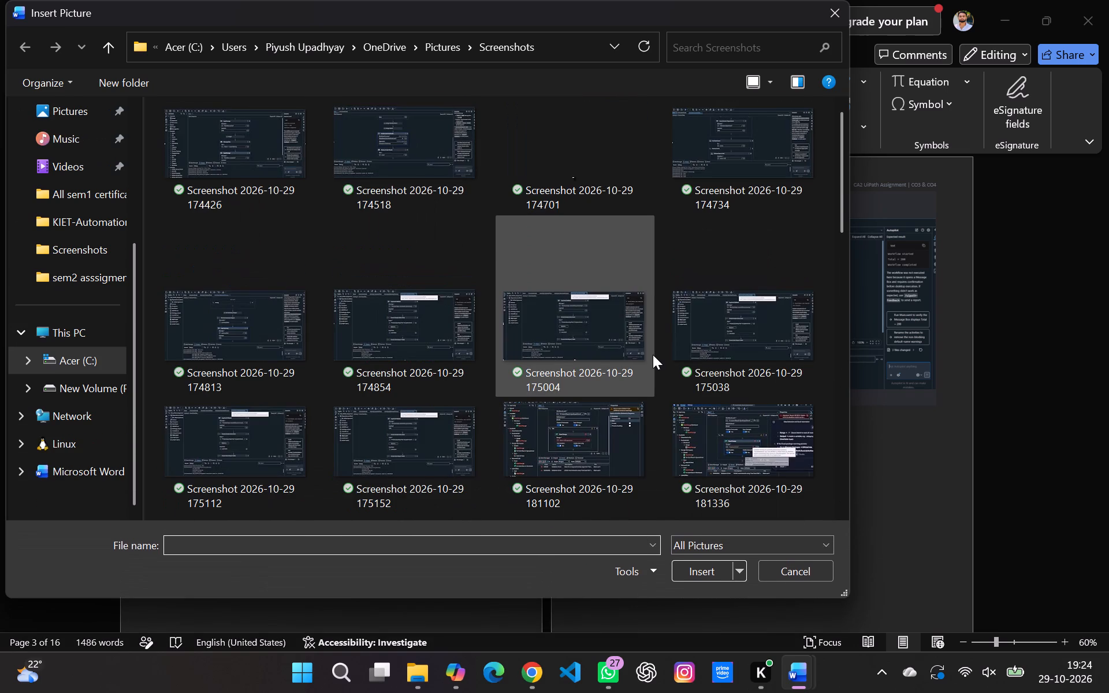
scroll(653, 355, "up", 7, "ctrl")
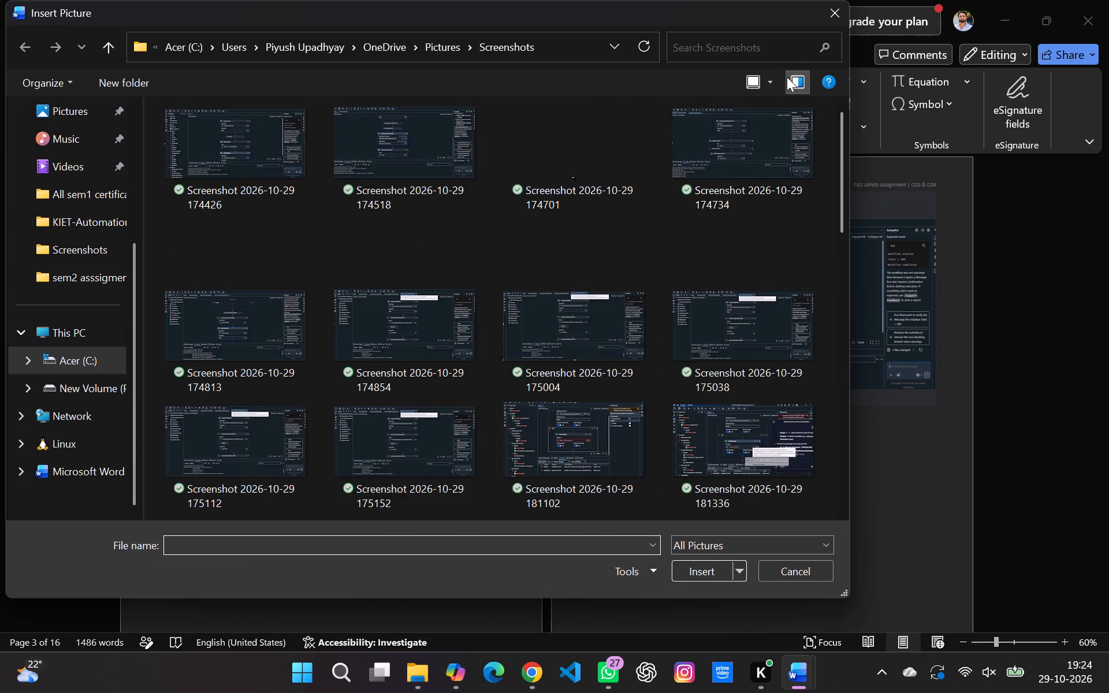
left_click(773, 78)
left_click(813, 78)
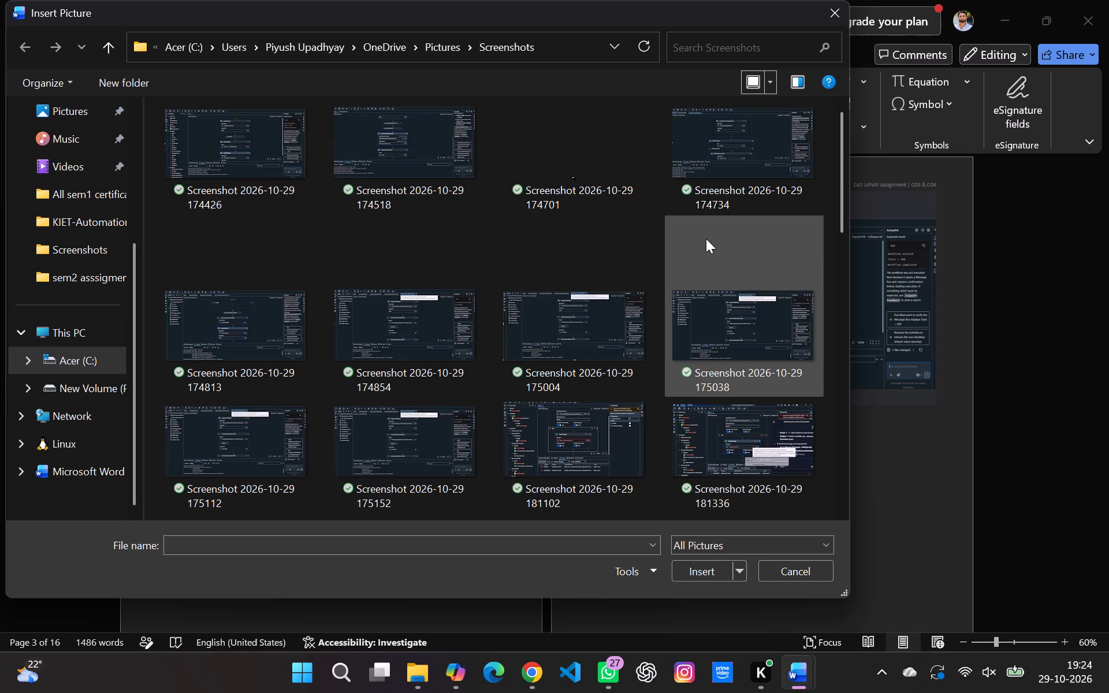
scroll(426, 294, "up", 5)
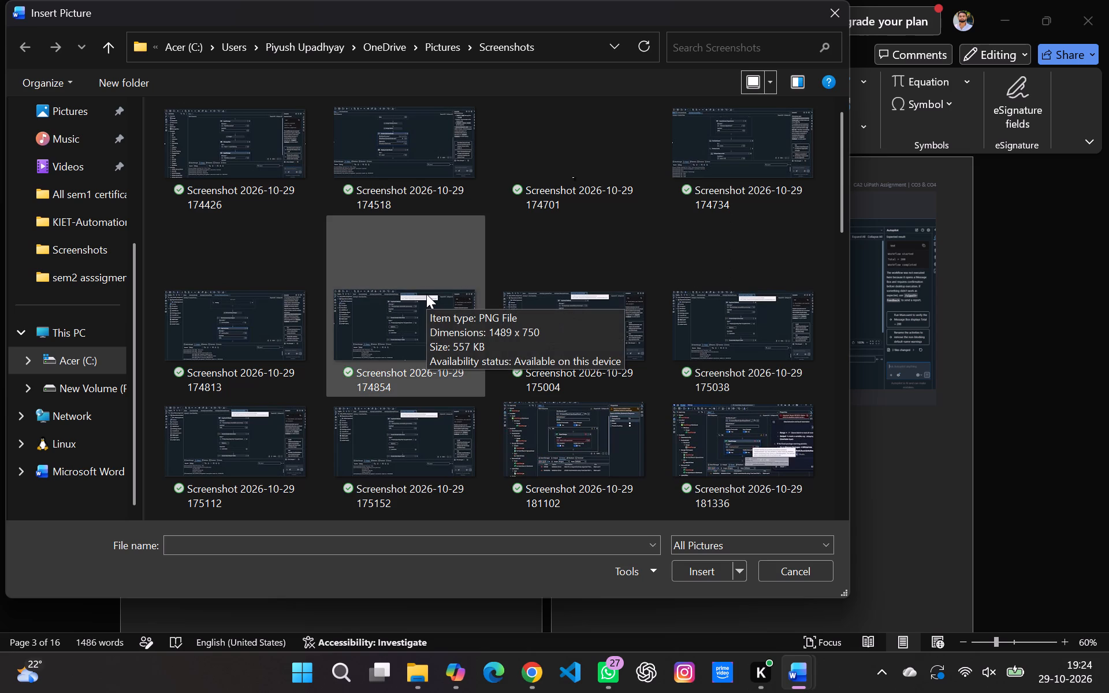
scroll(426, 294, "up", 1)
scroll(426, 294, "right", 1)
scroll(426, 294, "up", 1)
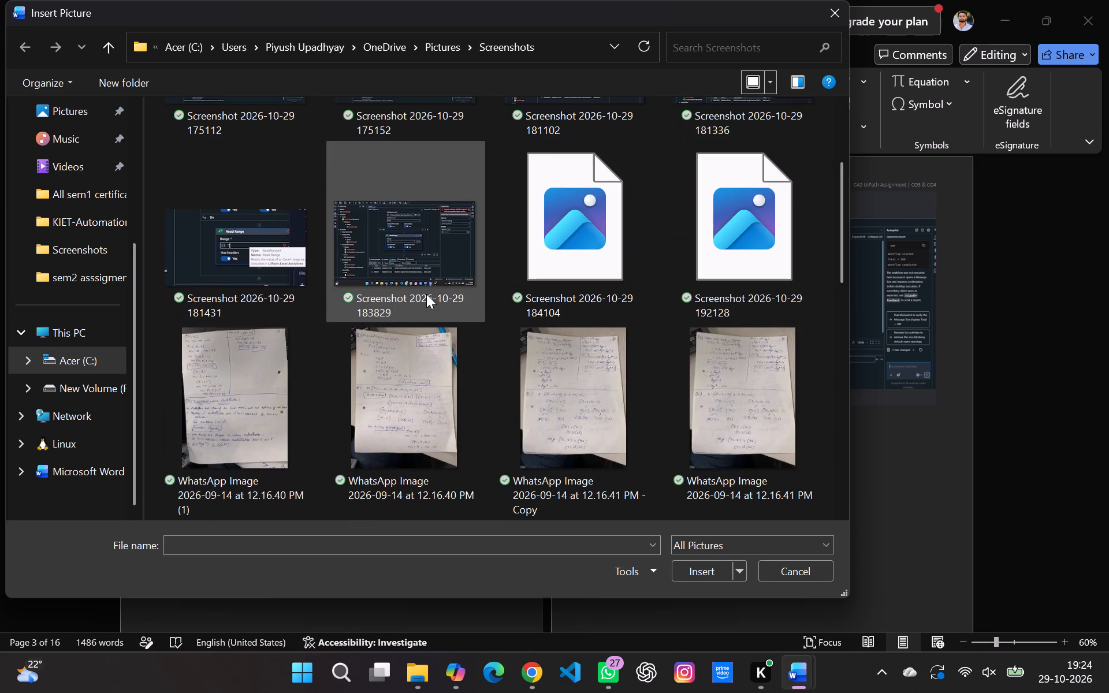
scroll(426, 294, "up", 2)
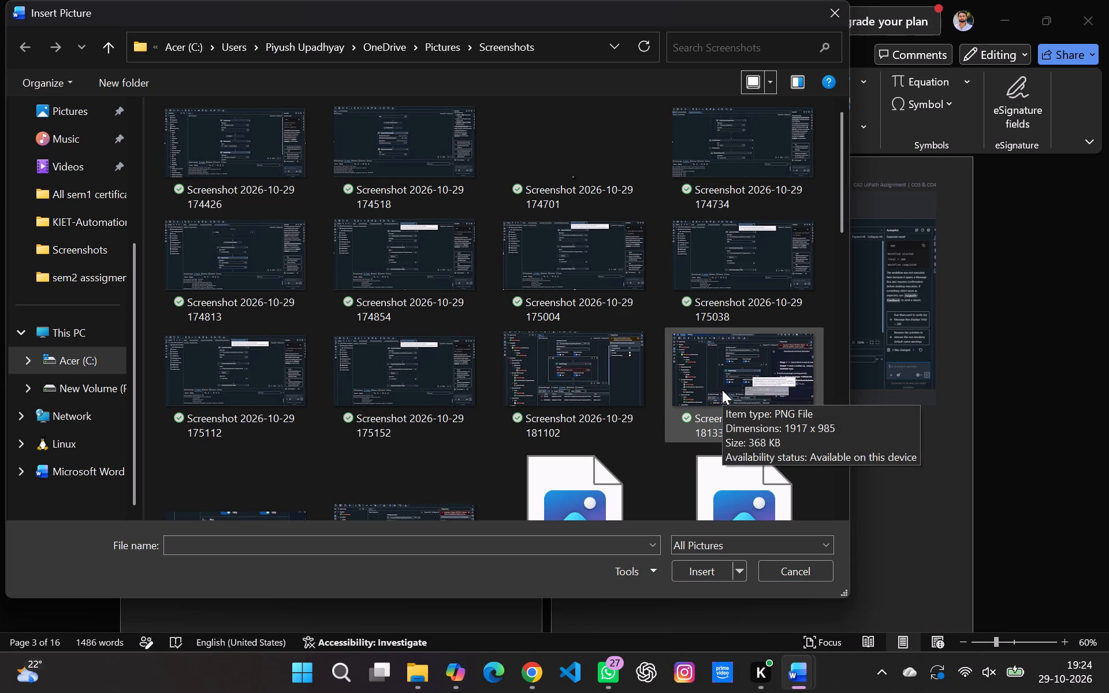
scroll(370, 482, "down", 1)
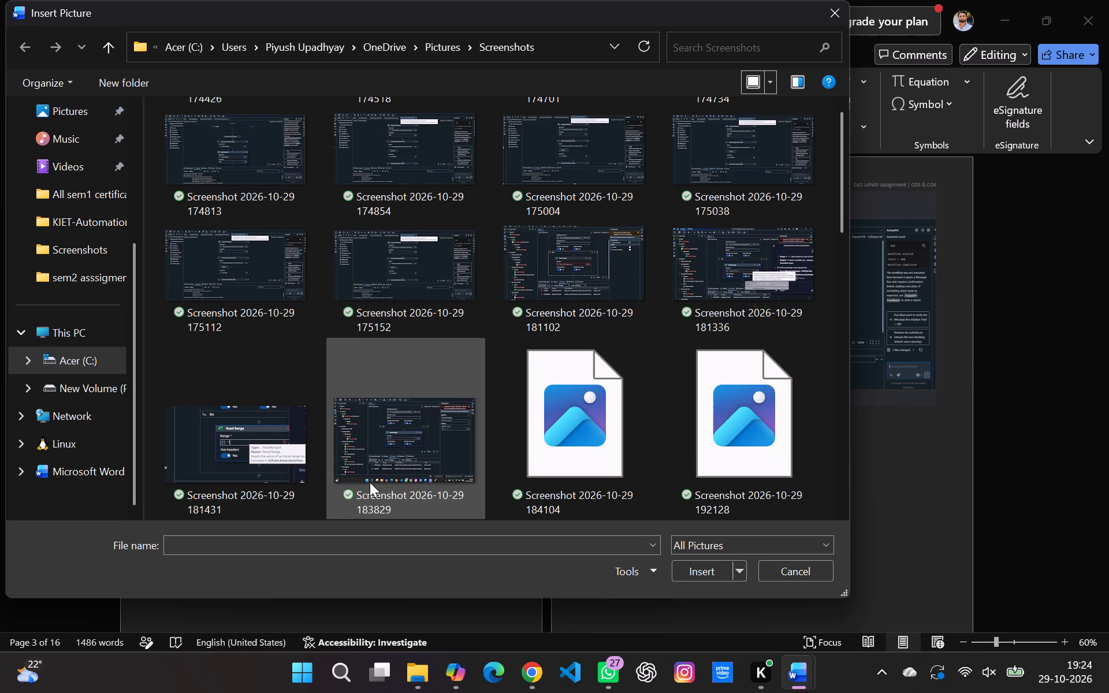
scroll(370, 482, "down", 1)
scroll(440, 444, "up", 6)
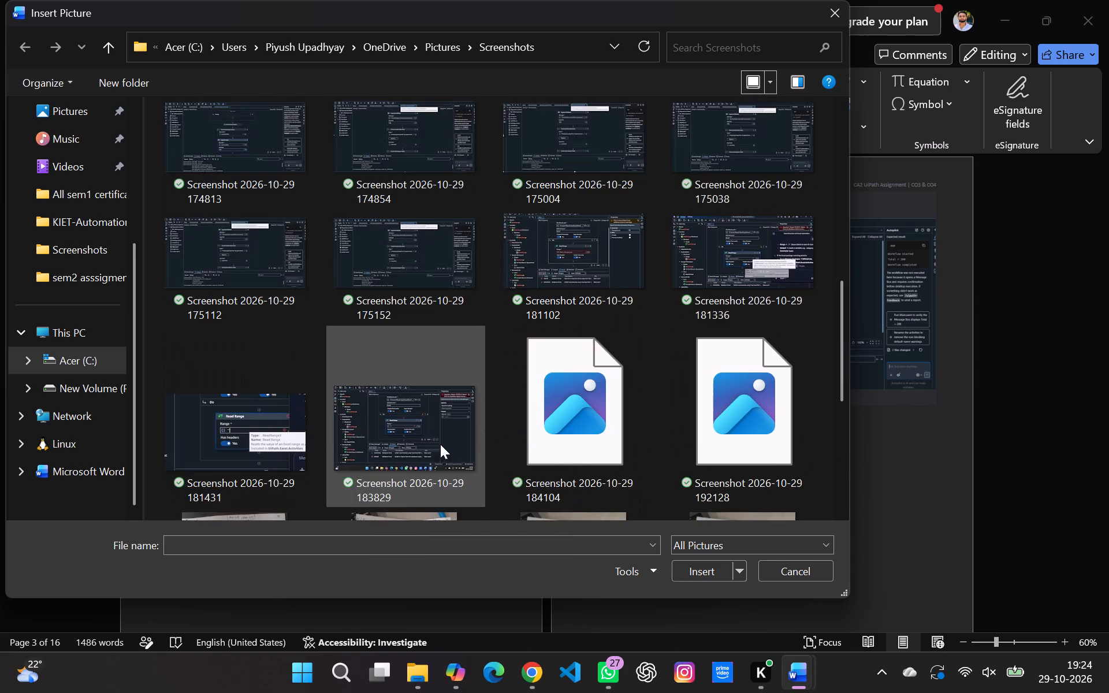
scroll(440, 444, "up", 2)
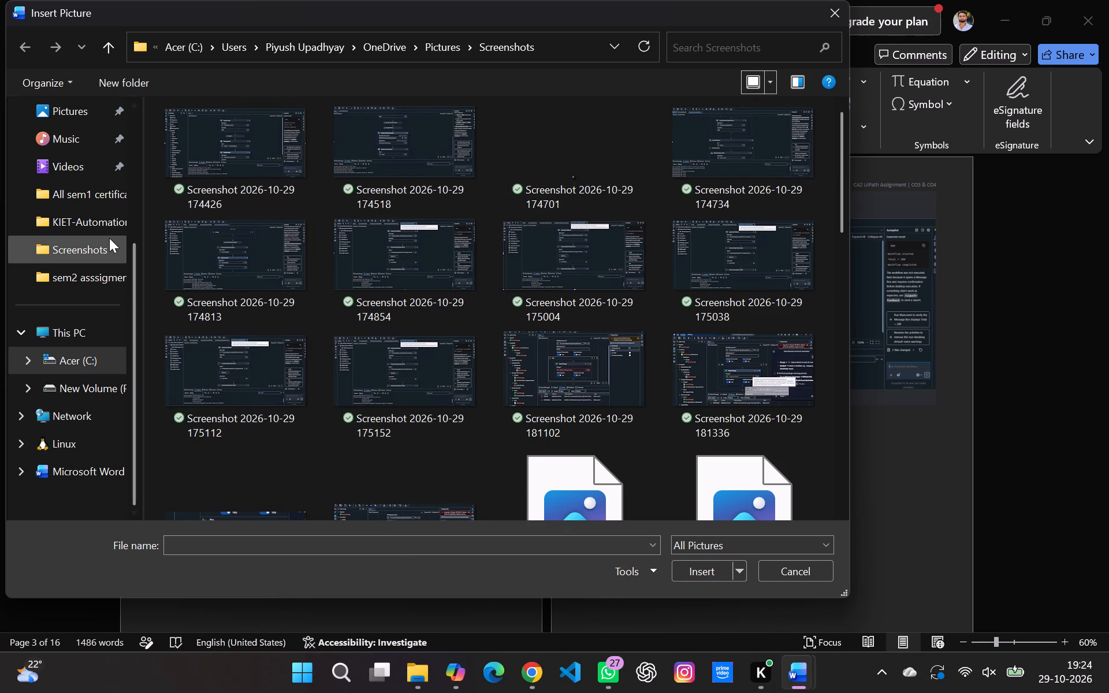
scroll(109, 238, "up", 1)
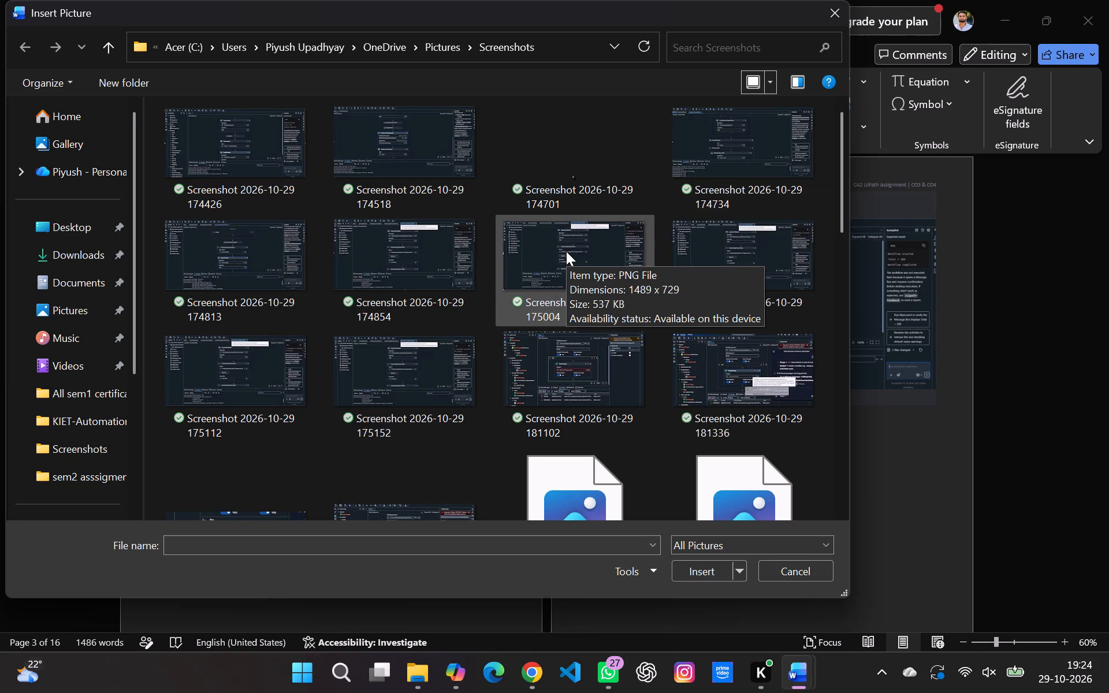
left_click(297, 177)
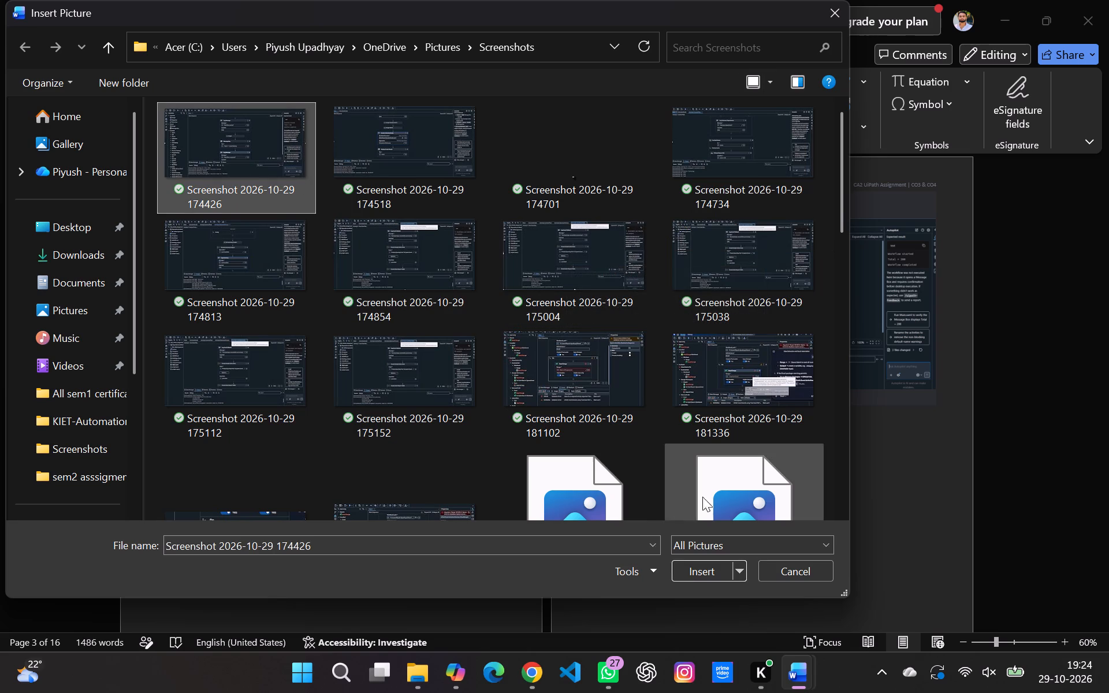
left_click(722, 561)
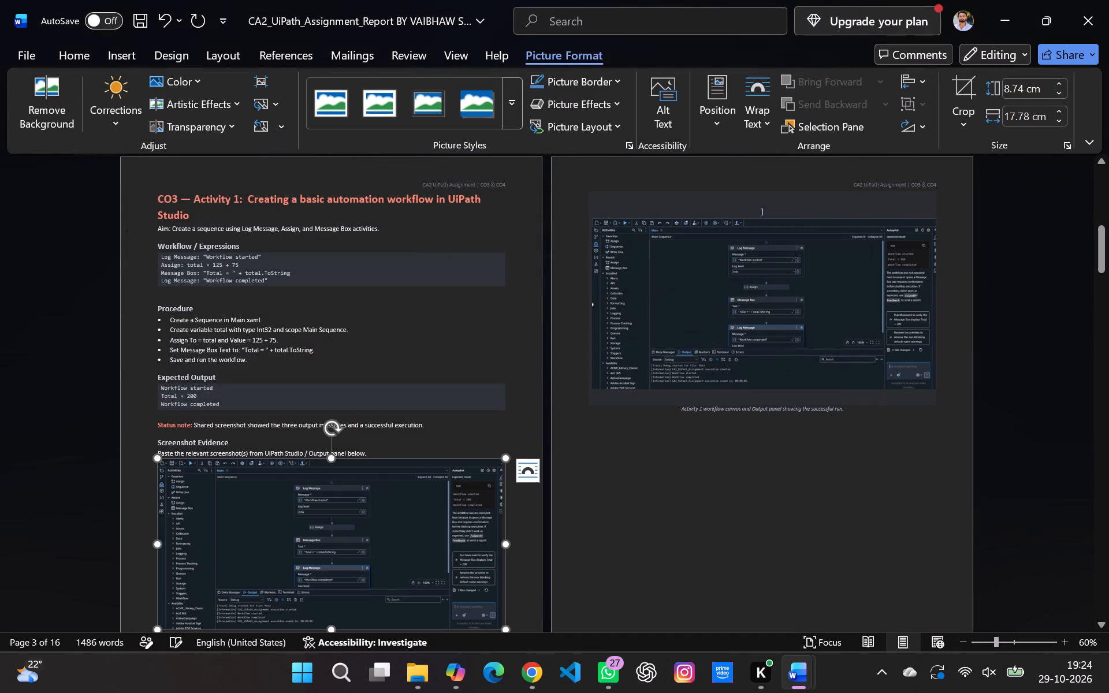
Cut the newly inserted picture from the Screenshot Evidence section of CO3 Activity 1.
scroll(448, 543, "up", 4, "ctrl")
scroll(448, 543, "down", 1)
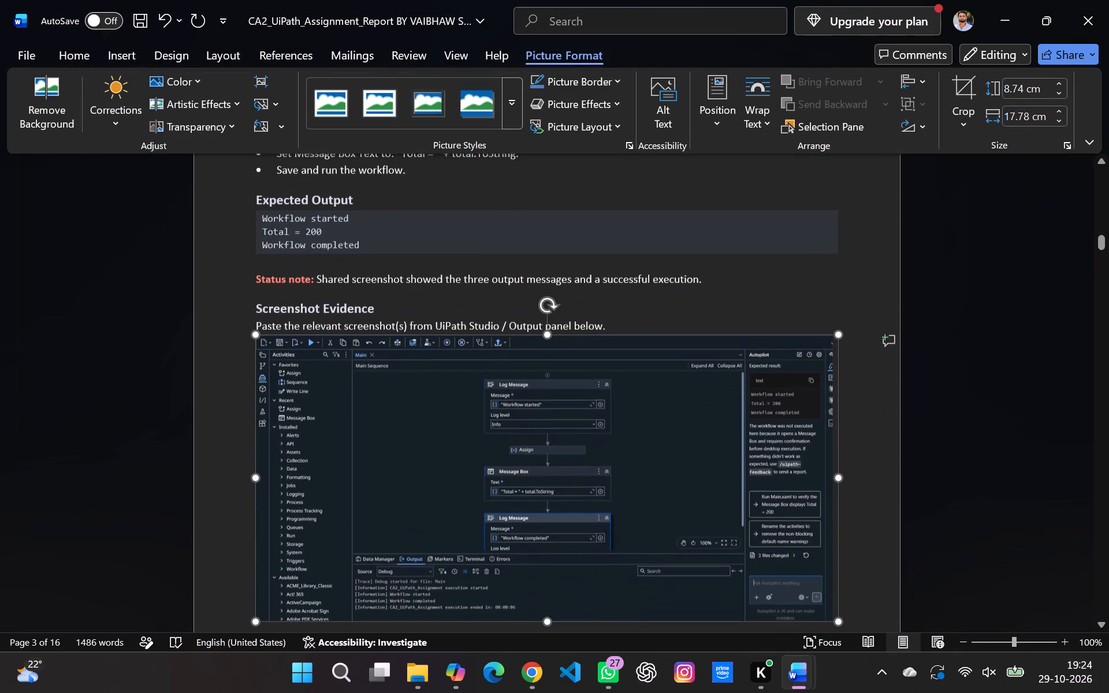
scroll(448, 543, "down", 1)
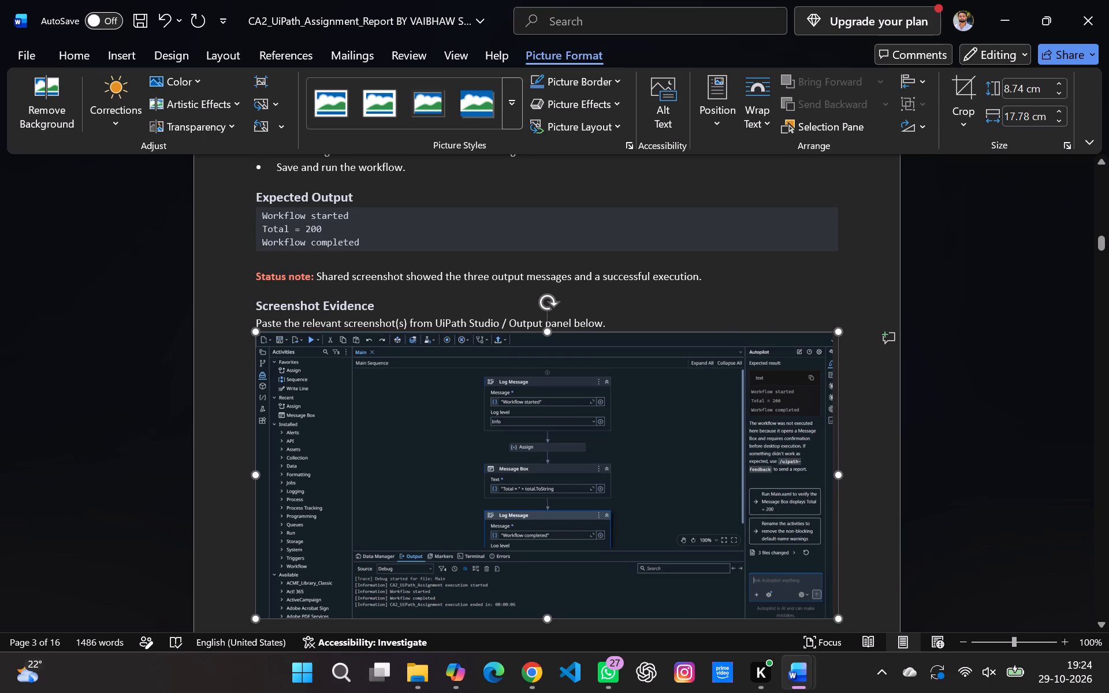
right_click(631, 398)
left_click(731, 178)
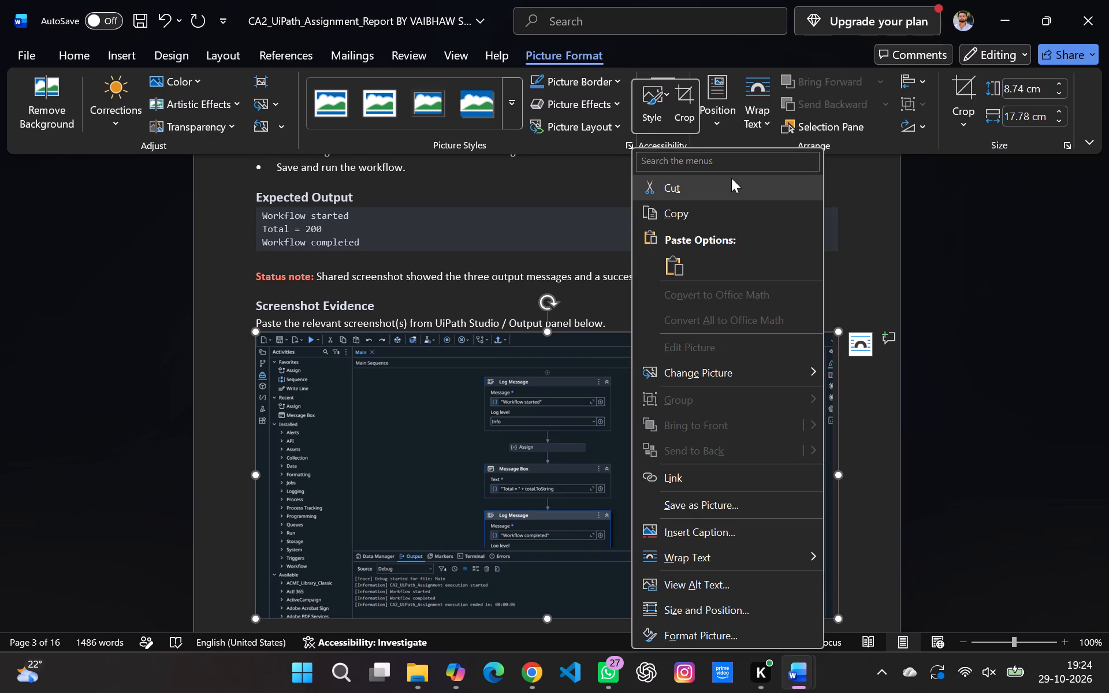
Delete the caption "Activity 1 workflow canvas and Output panel showing the successful run." below the CO3 Activity 1 screenshot.
scroll(668, 277, "down", 4, "ctrl")
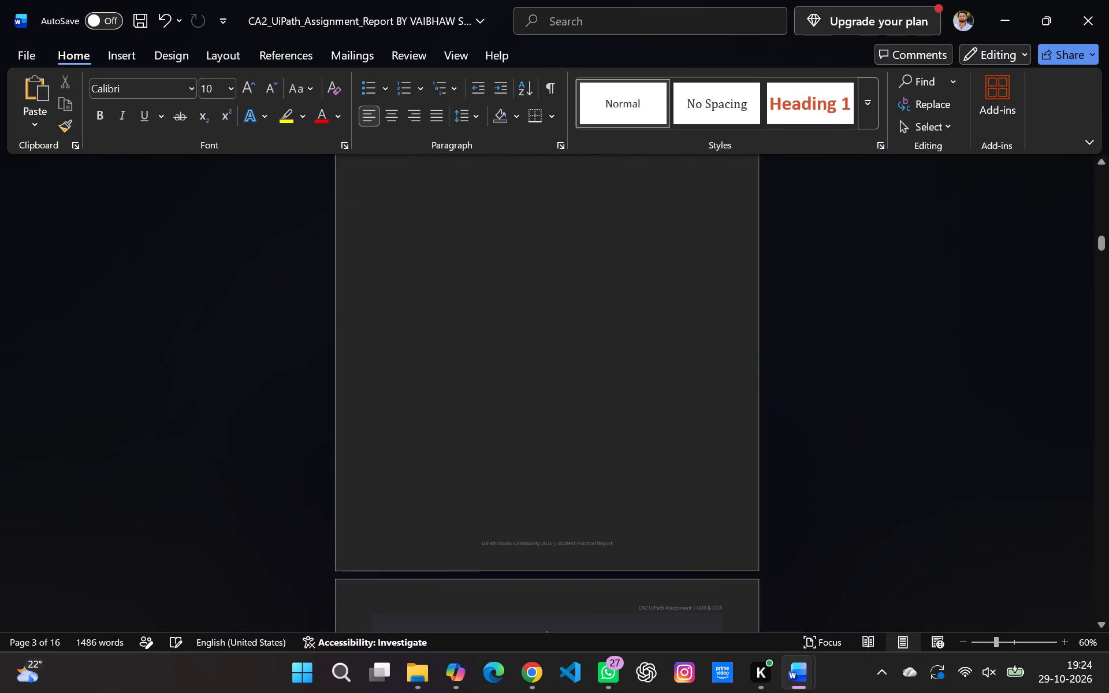
scroll(668, 277, "up", 1)
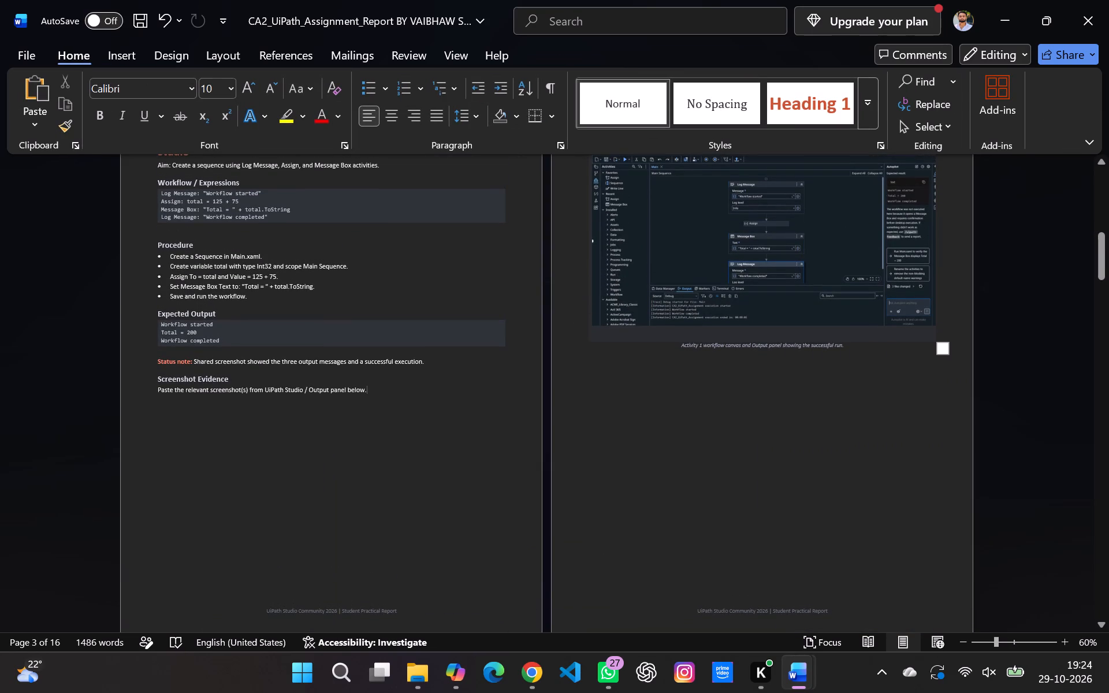
left_click_drag(679, 352, 817, 364)
key("BackSpace")
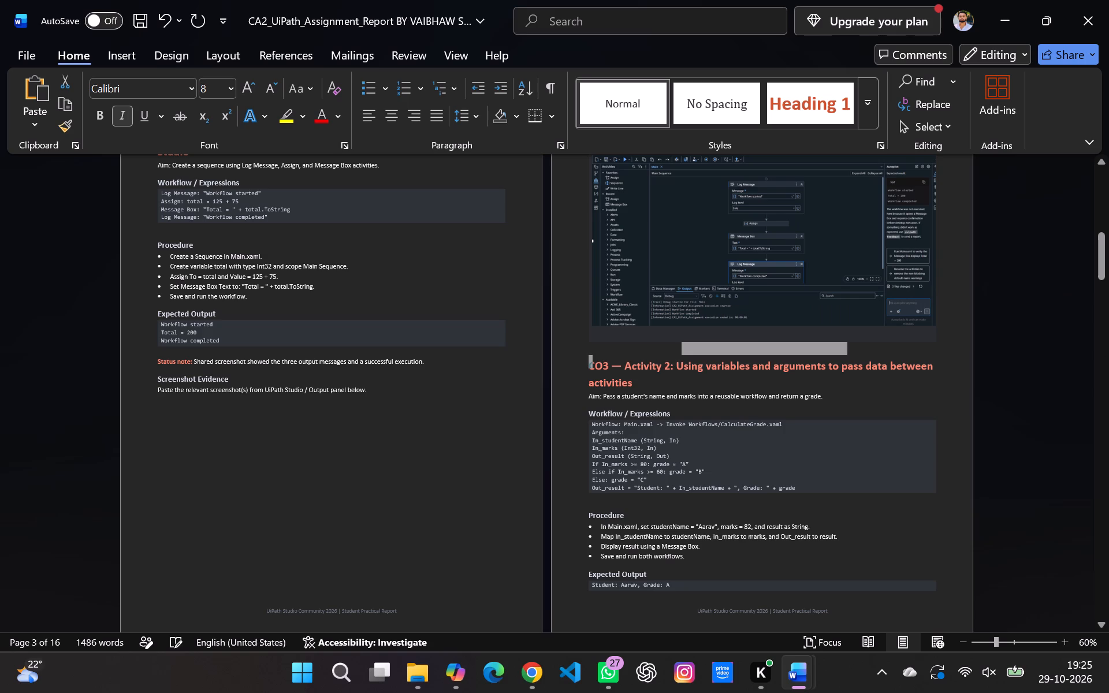
Delete the "[ PASTE YOUR SCREENSHOT HERE ]" placeholder text from the CO3 Activity 2 evidence section.
scroll(817, 364, "down", 3)
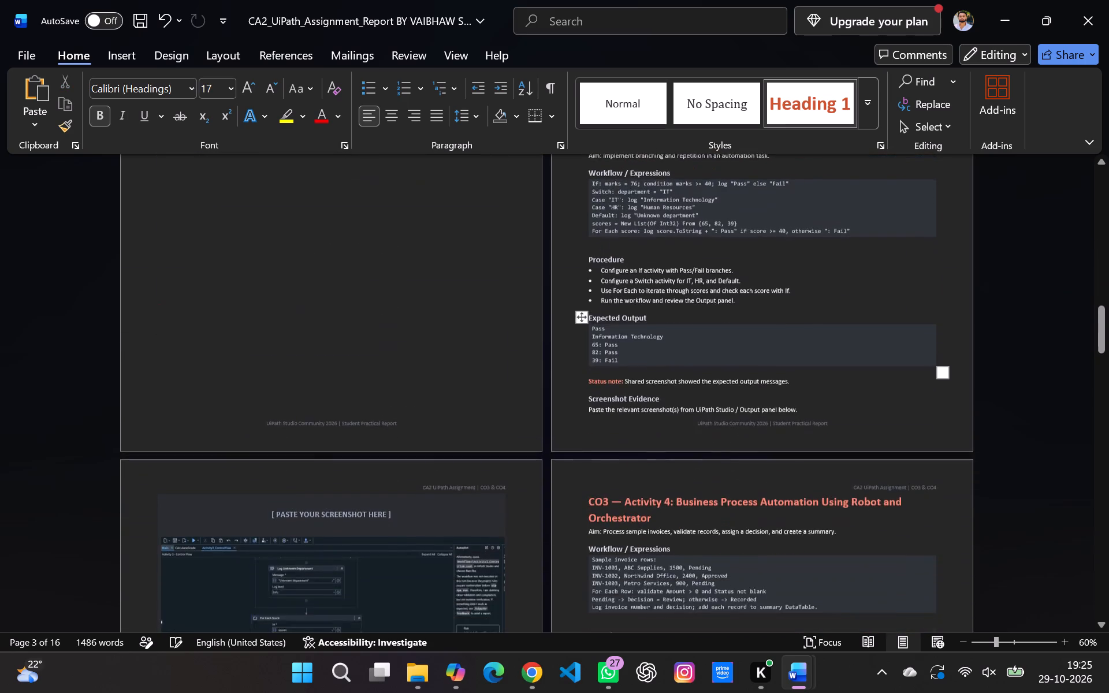
left_click(428, 382)
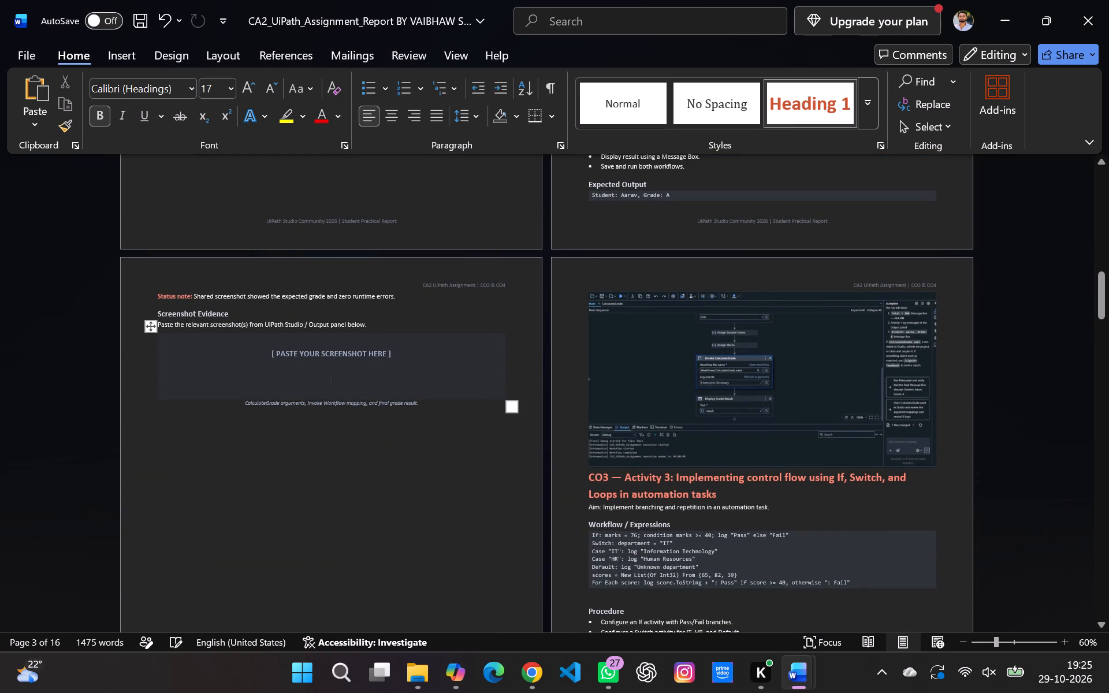
right_click(428, 382)
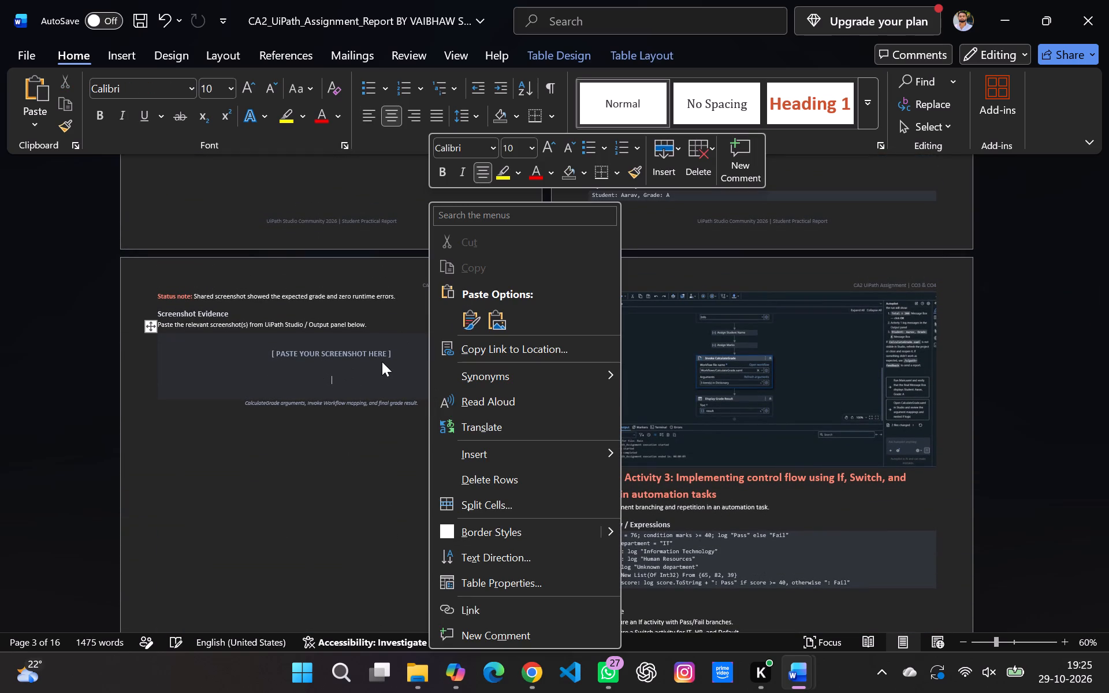
left_click_drag(391, 352, 401, 348)
left_click_drag(401, 348, 358, 354)
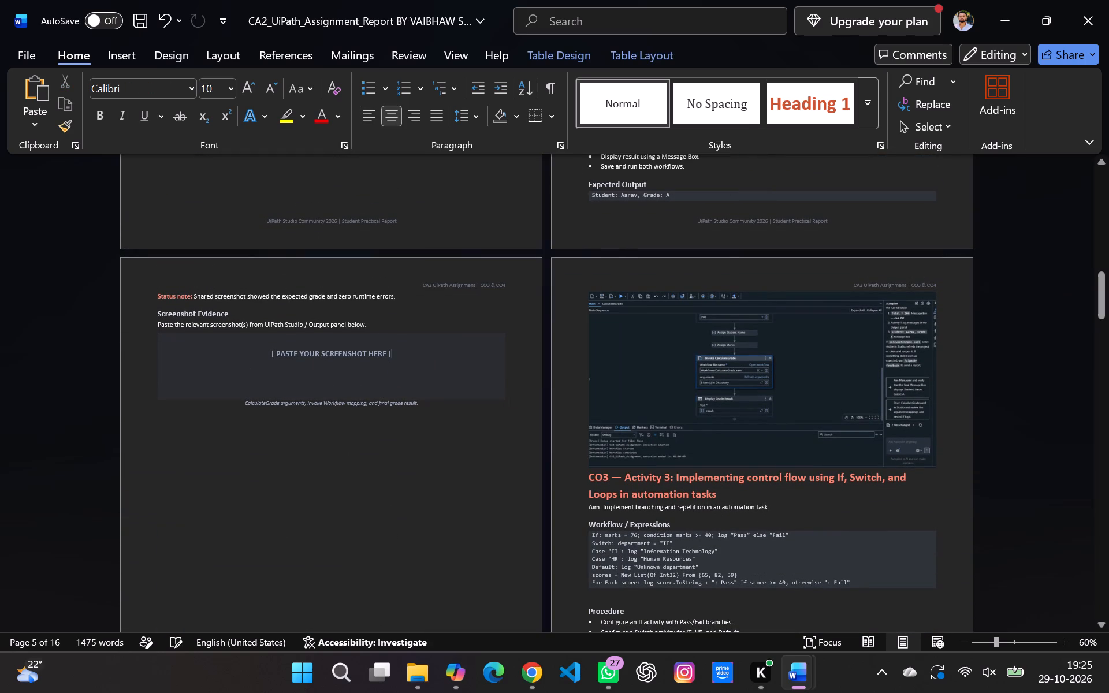
left_click_drag(358, 354, 251, 370)
key("BackSpace")
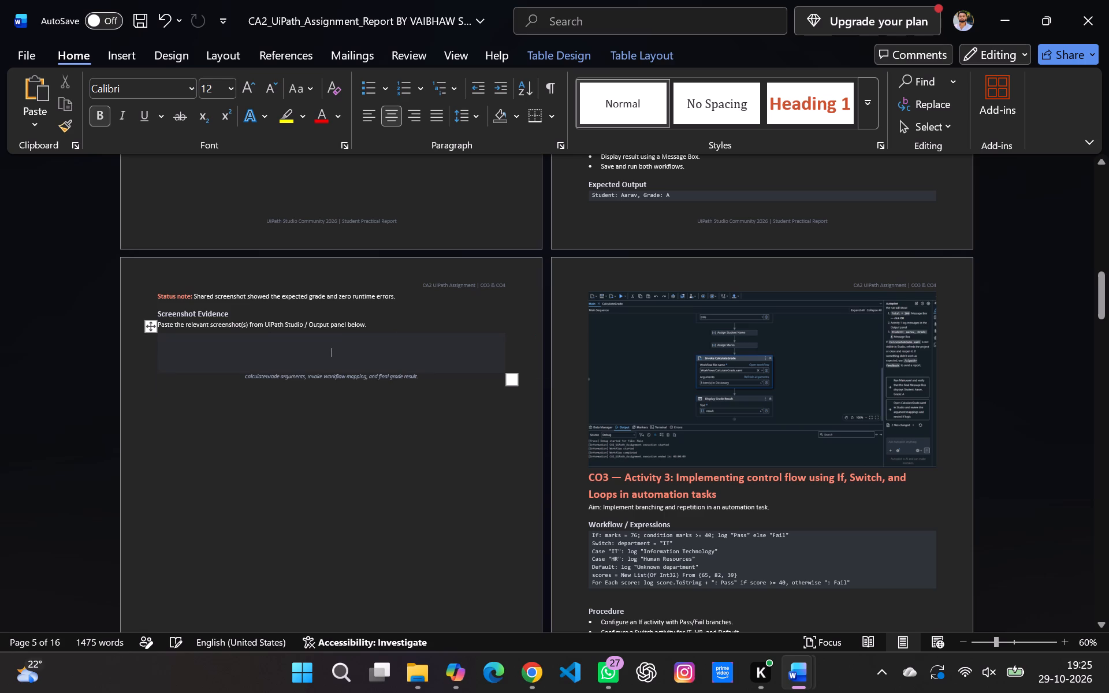
Delete the emptied placeholder box and its CalculateGrade caption from the CO3 Activity 2 evidence section.
left_click_drag(430, 392, 244, 360)
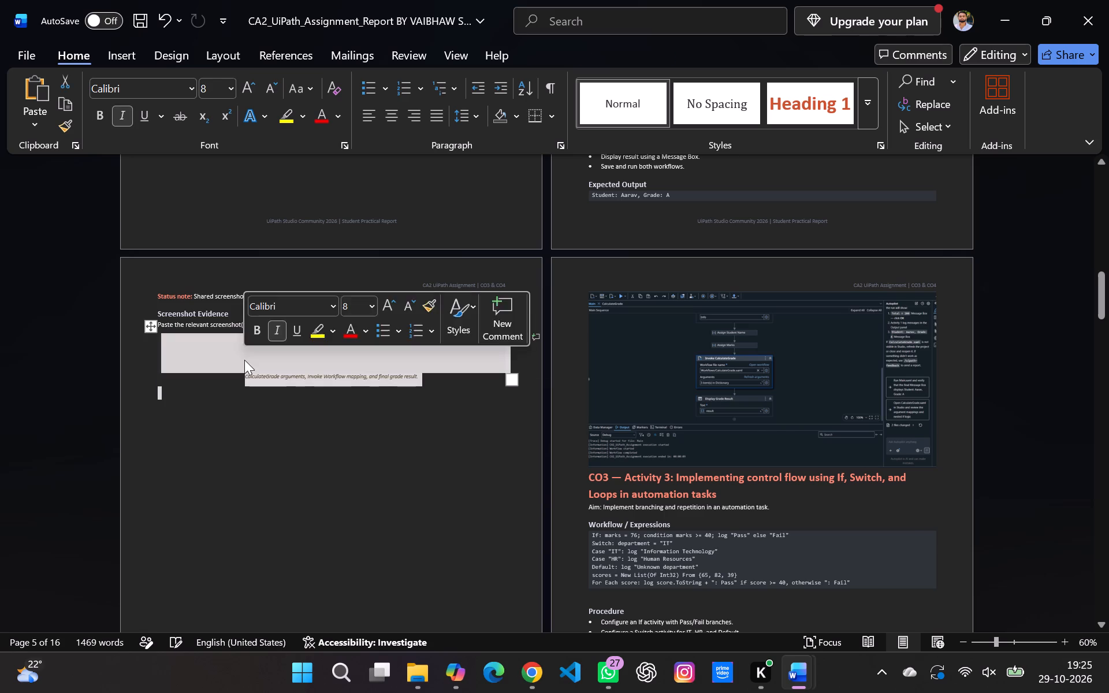
key("BackSpace")
Delete the "[ PASTE YOUR SCREENSHOT HERE ]" placeholder text above the CO3 Activity 3 screenshot.
scroll(244, 360, "down", 1)
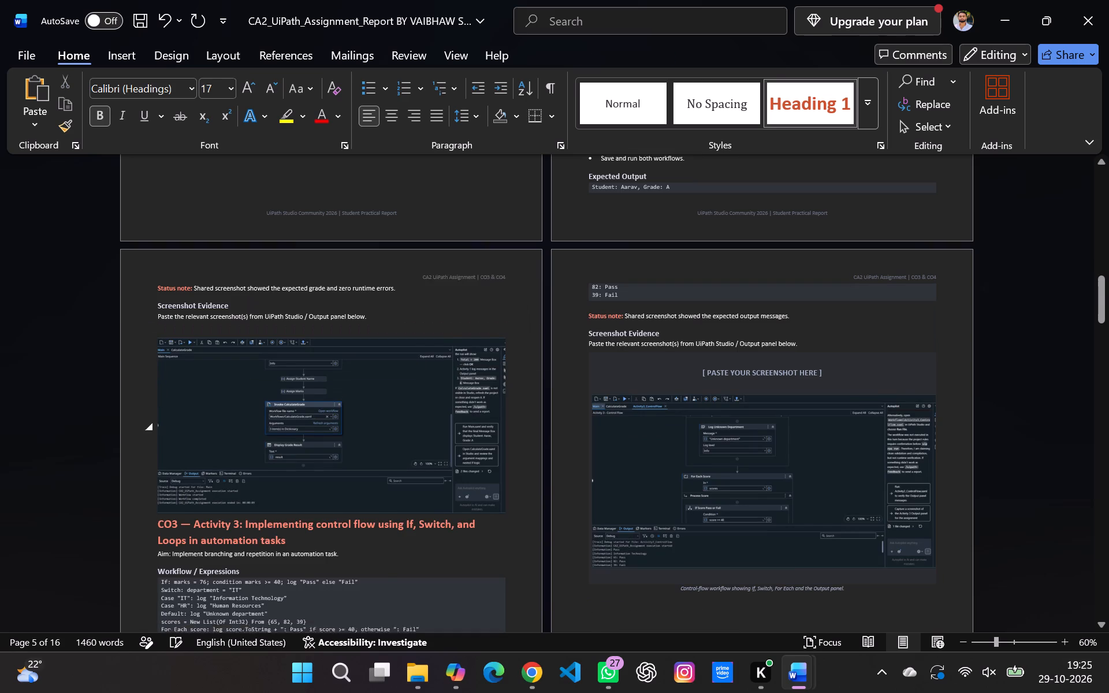
scroll(244, 360, "down", 1)
scroll(244, 360, "right", 1)
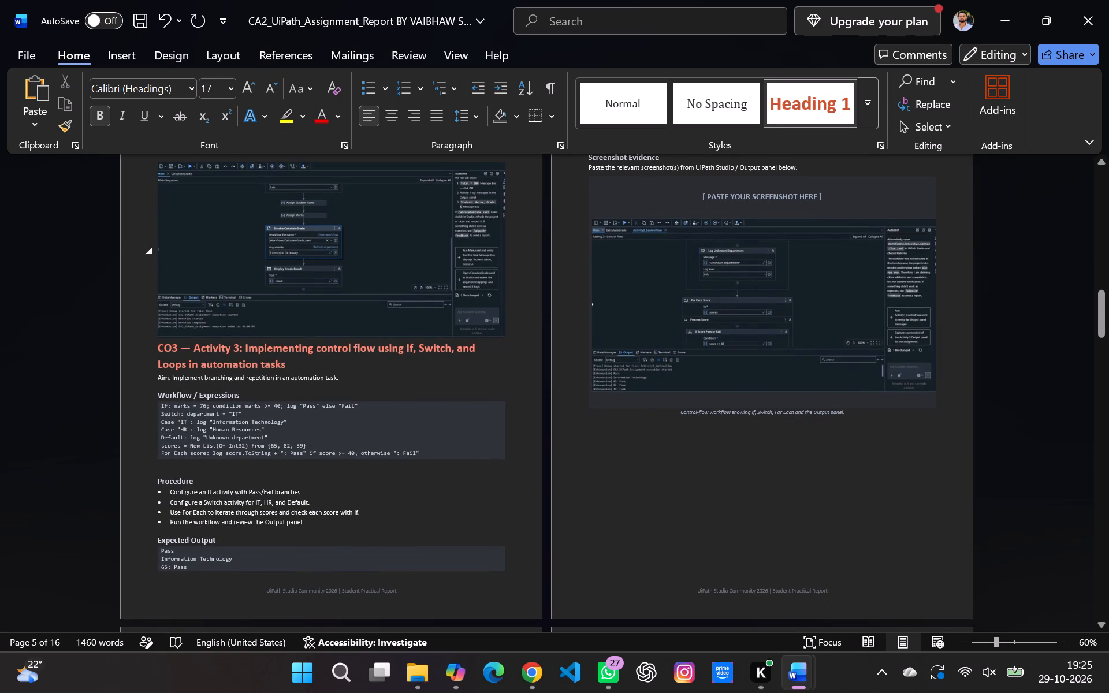
scroll(244, 360, "right", 2)
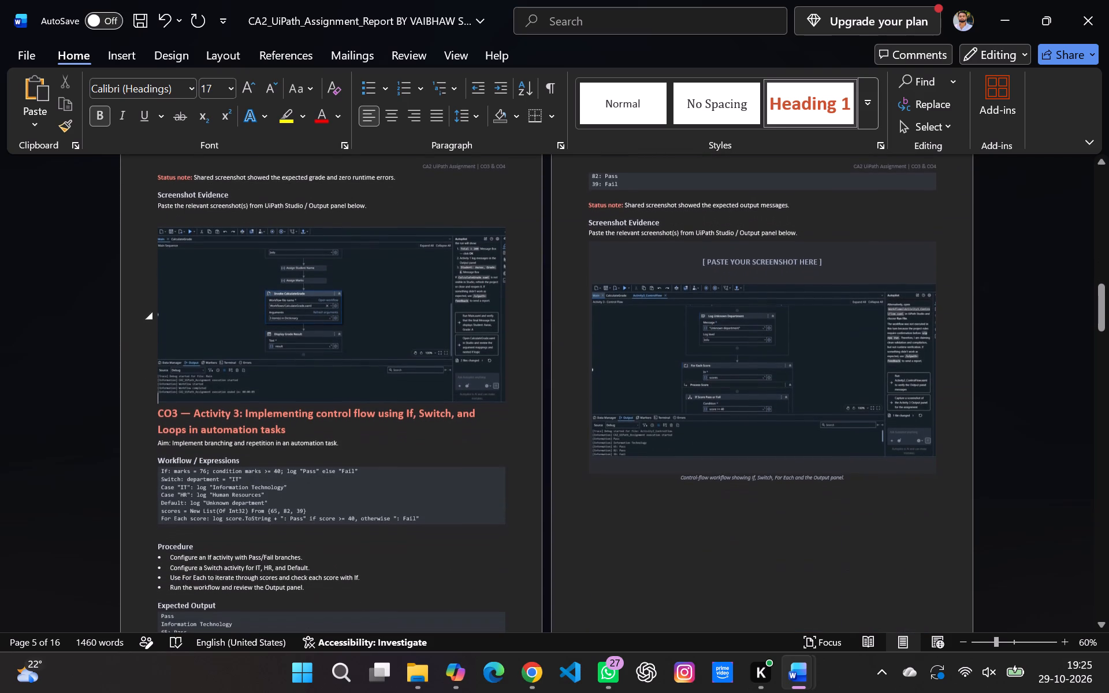
left_click_drag(845, 273, 671, 278)
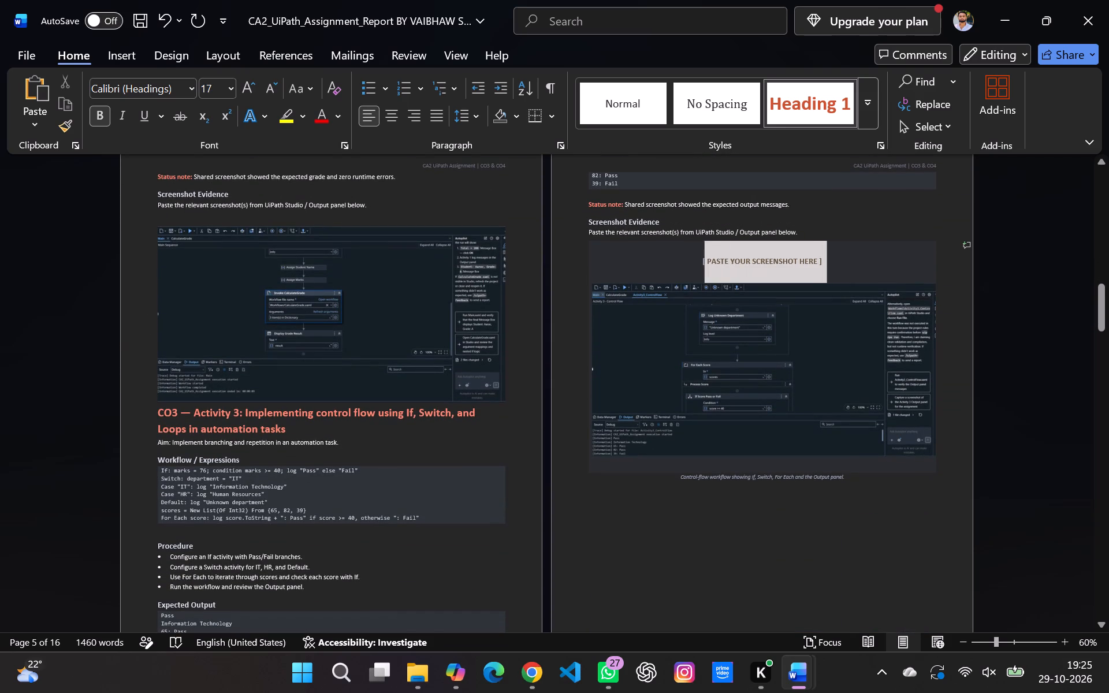
left_click_drag(671, 278, 670, 278)
key("BackSpace")
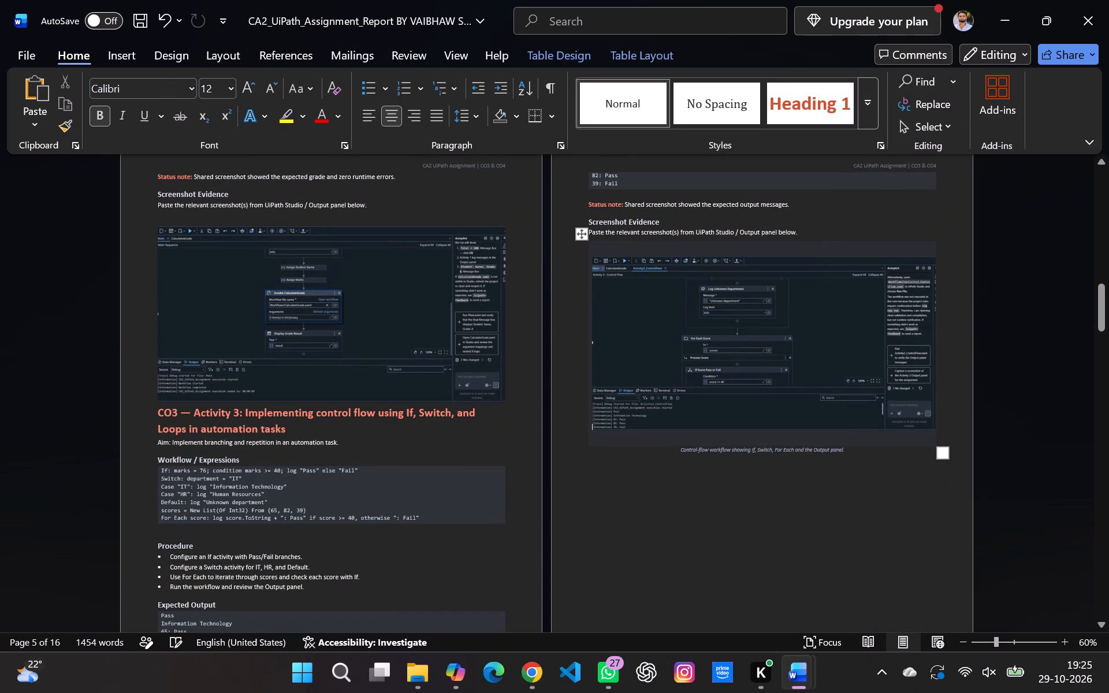
Delete the "Control-flow workflow showing If, Switch, For Each and the Output panel" caption below the CO3 Activity 3 screenshot.
left_click_drag(868, 453, 730, 474)
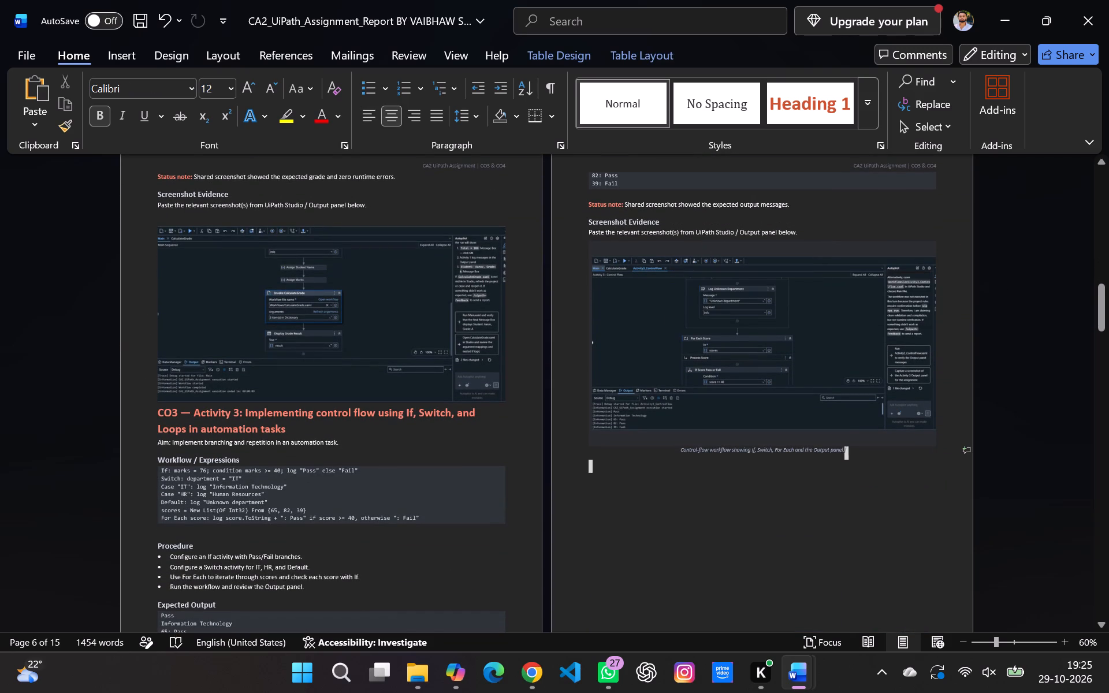
left_click_drag(730, 474, 661, 450)
key("BackSpace")
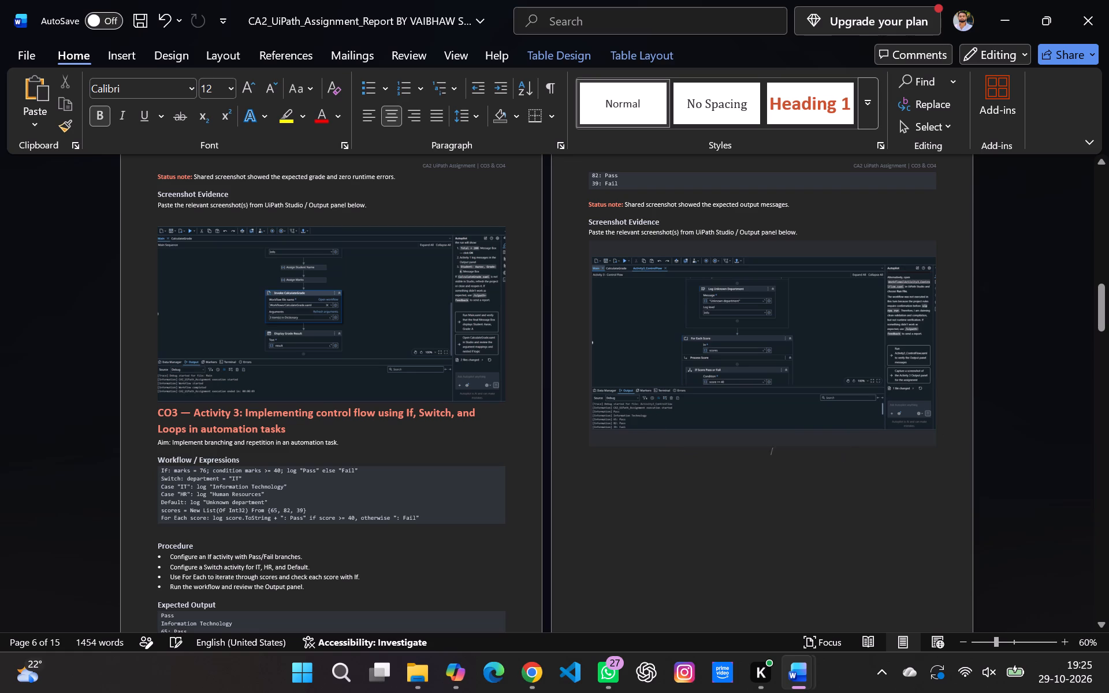
Review the pages from CO3 Activity 4 through CO4 Activity 3 for leftover placeholders, captions and screenshot evidence.
scroll(661, 450, "down", 2)
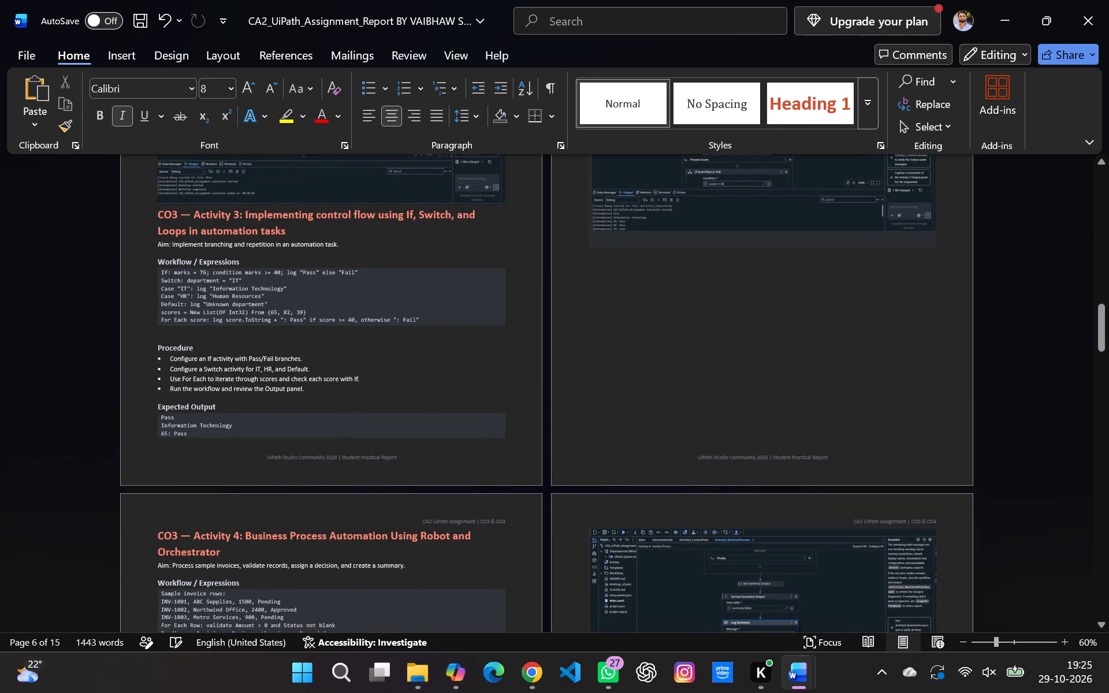
scroll(585, 491, "down", 2)
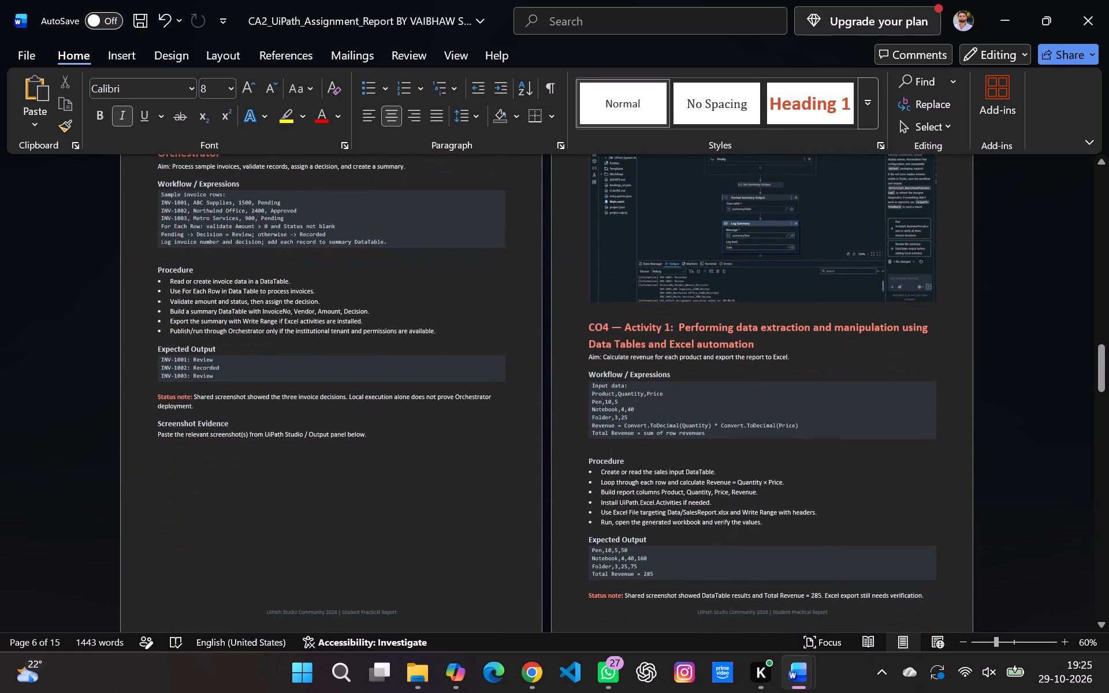
scroll(585, 491, "down", 2)
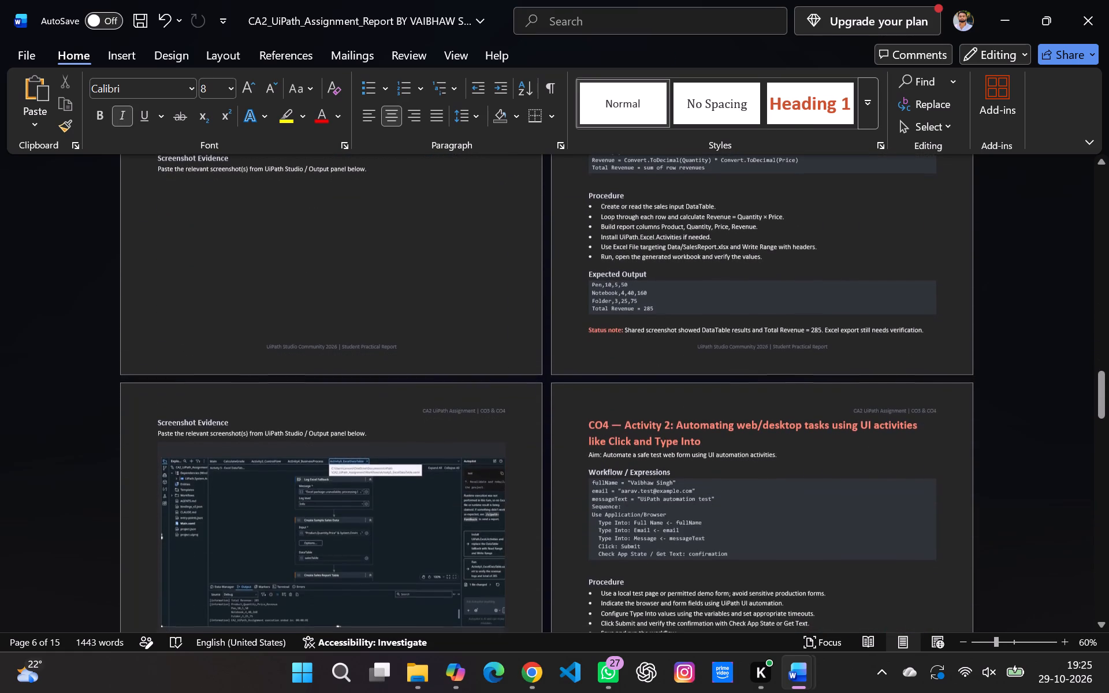
scroll(585, 491, "down", 1)
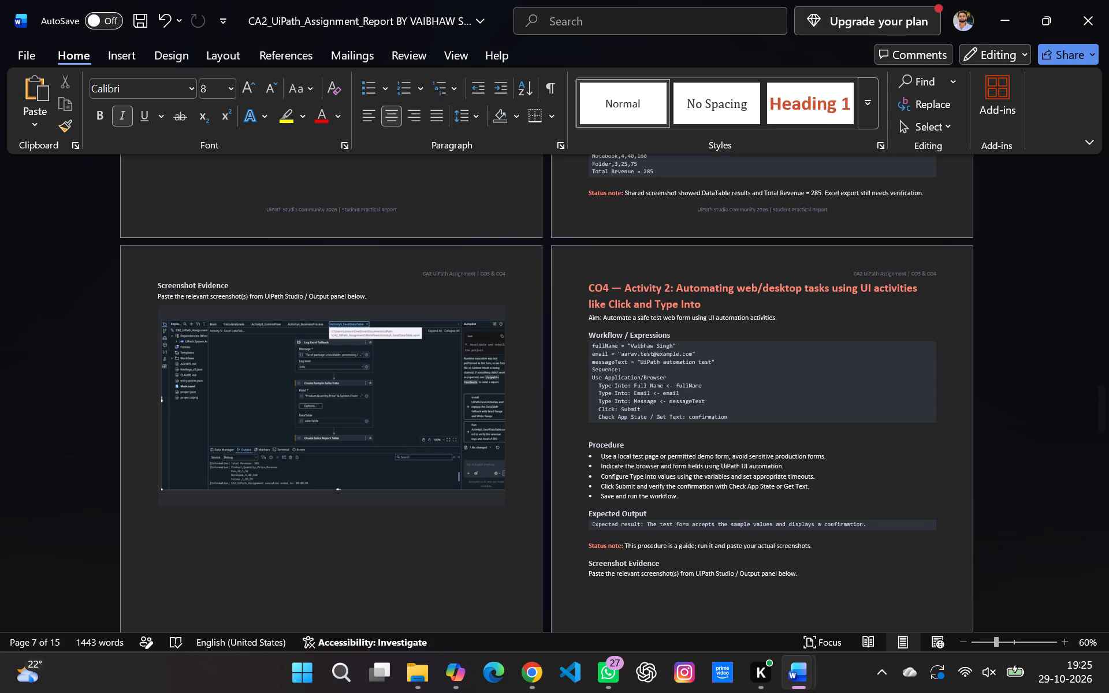
scroll(585, 491, "down", 2)
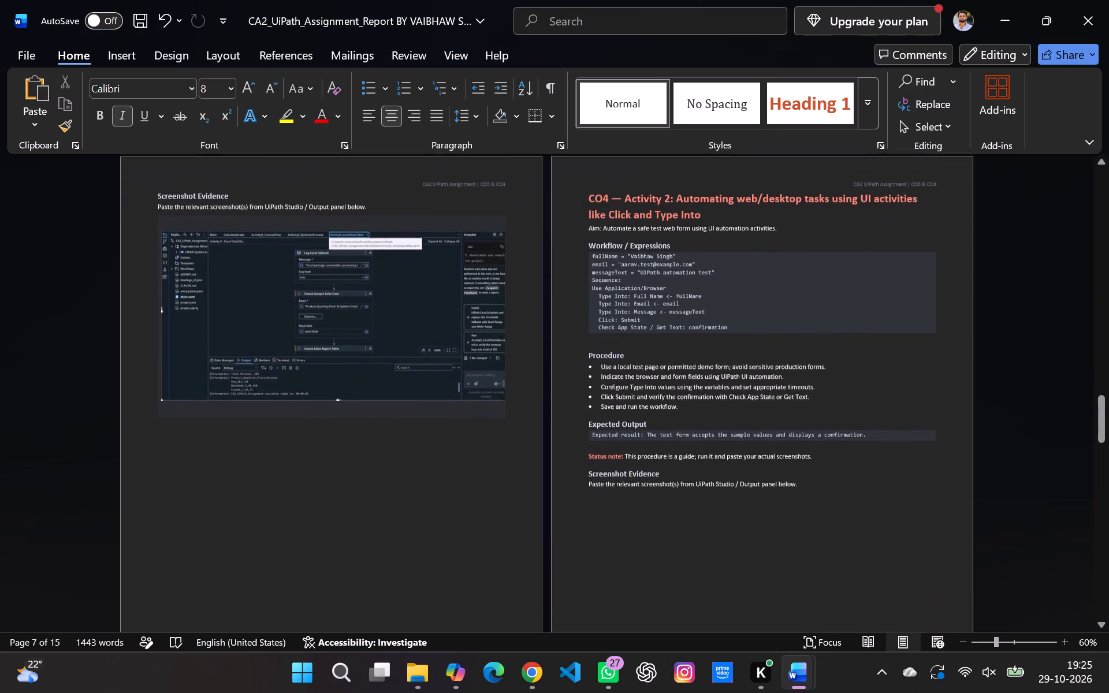
scroll(585, 491, "down", 1)
scroll(585, 491, "right", 1)
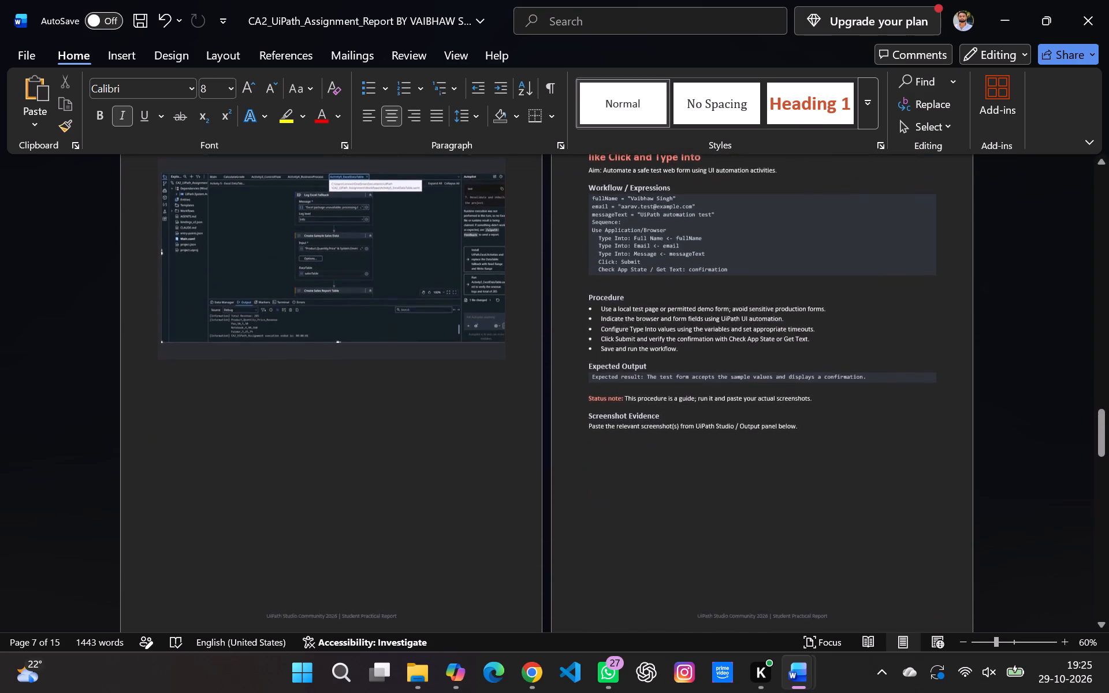
scroll(585, 491, "right", 1)
scroll(585, 491, "down", 4)
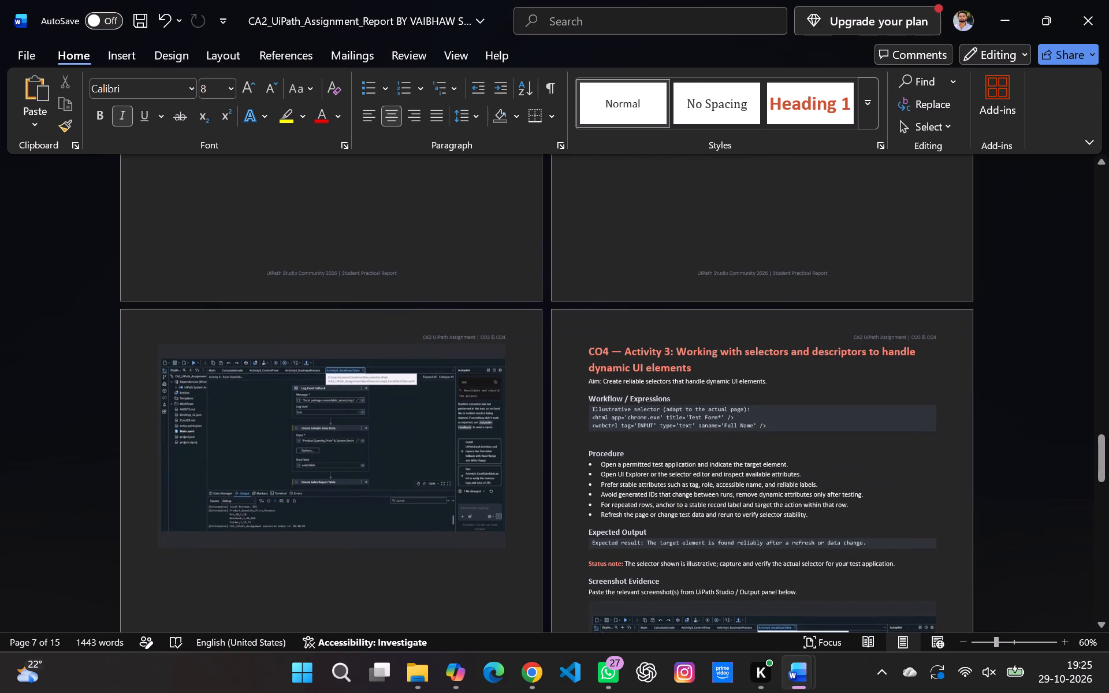
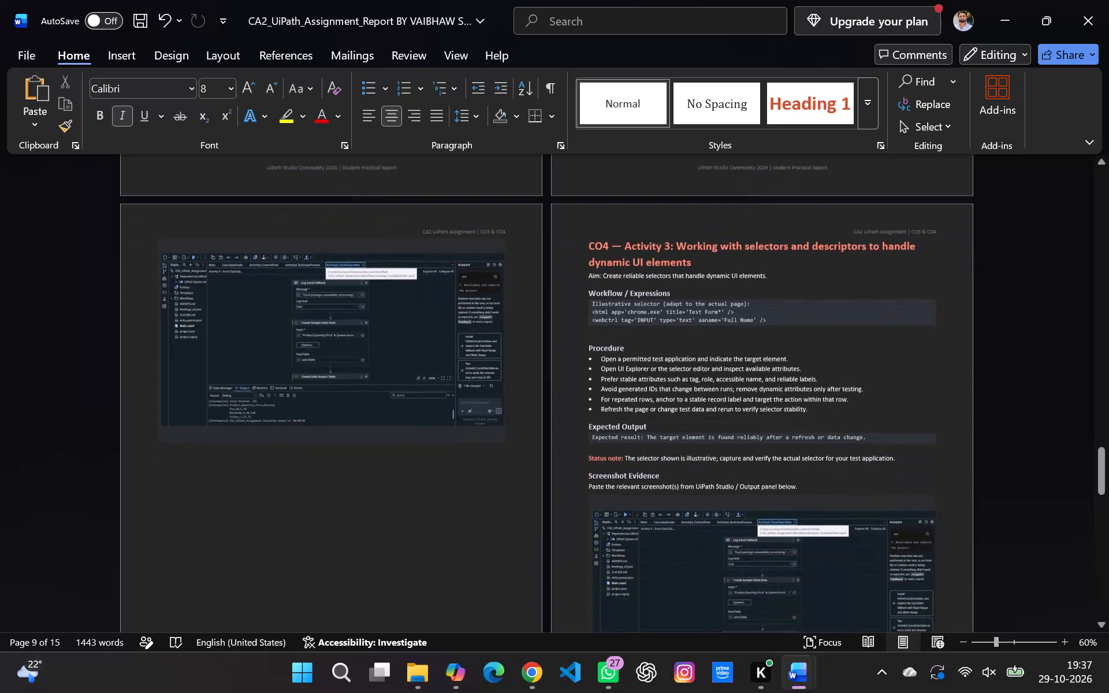
Review the pages from CO4 Activity 3 to the end of the report for leftover placeholders, captions and screenshot evidence.
scroll(401, 423, "down", 1)
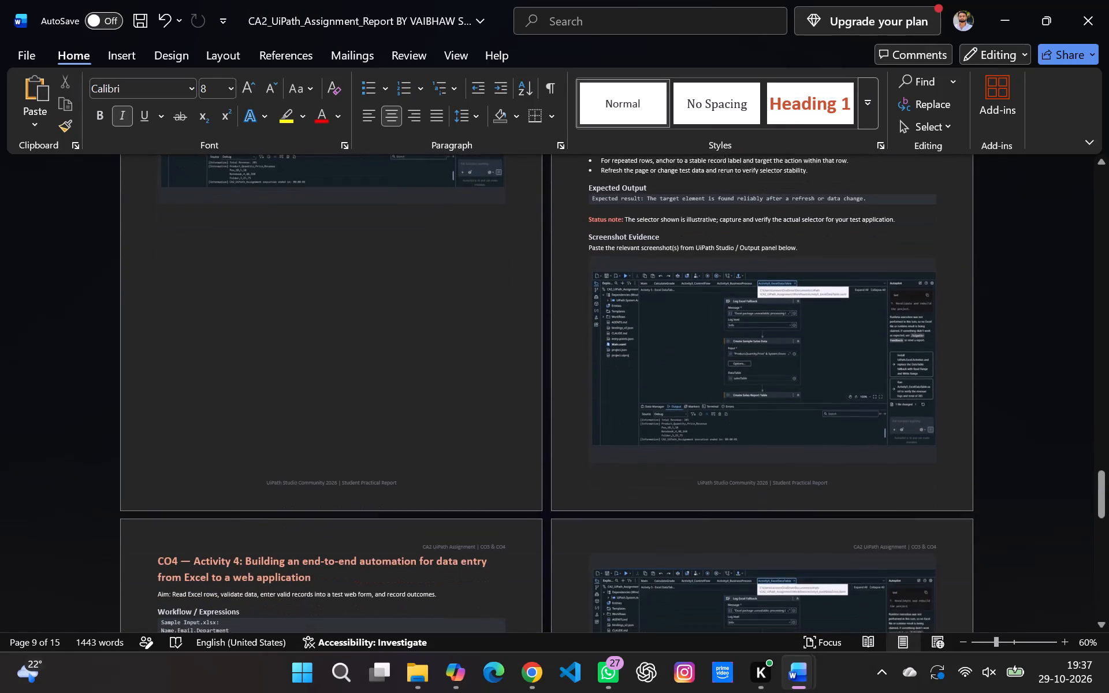
scroll(401, 423, "down", 3)
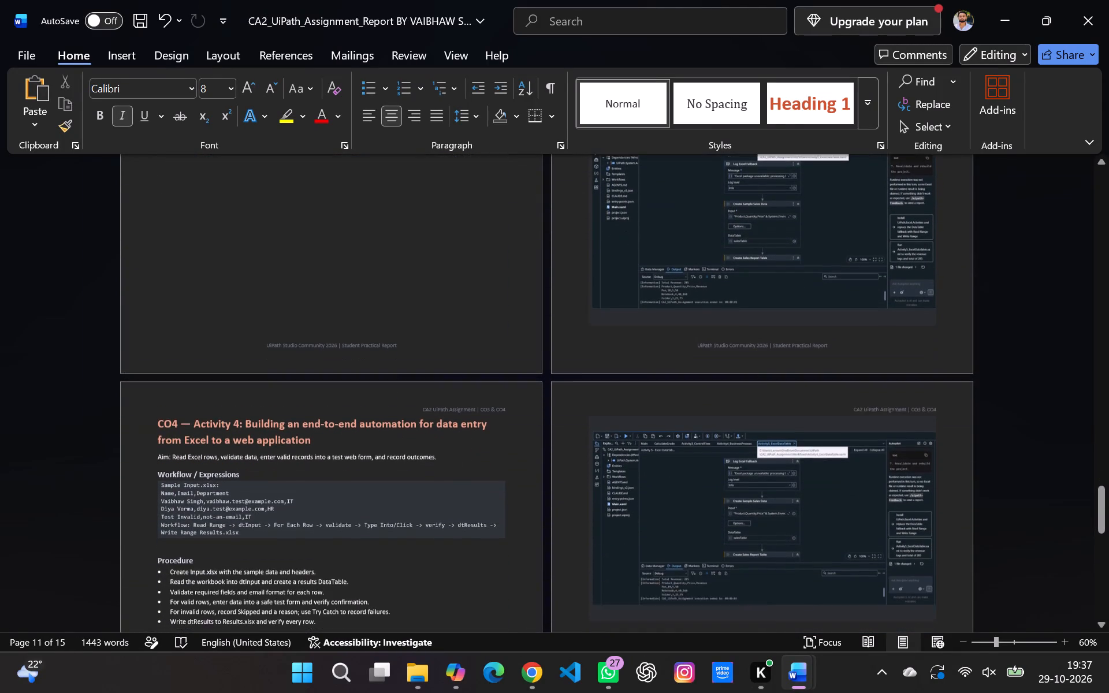
scroll(401, 423, "down", 2)
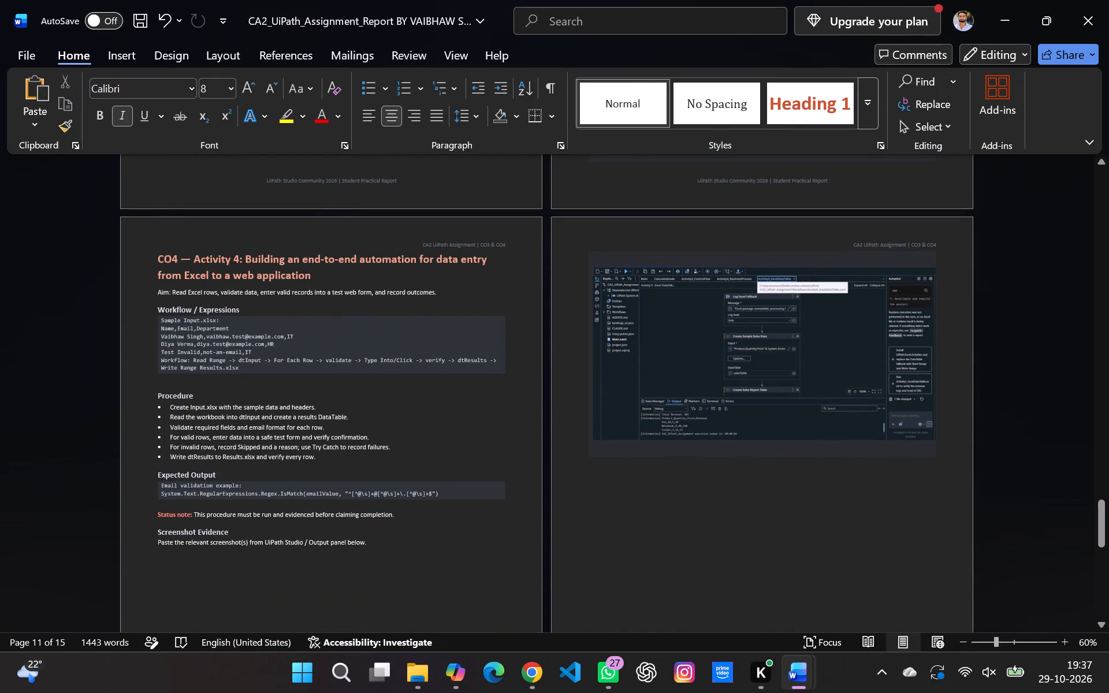
scroll(401, 423, "down", 2)
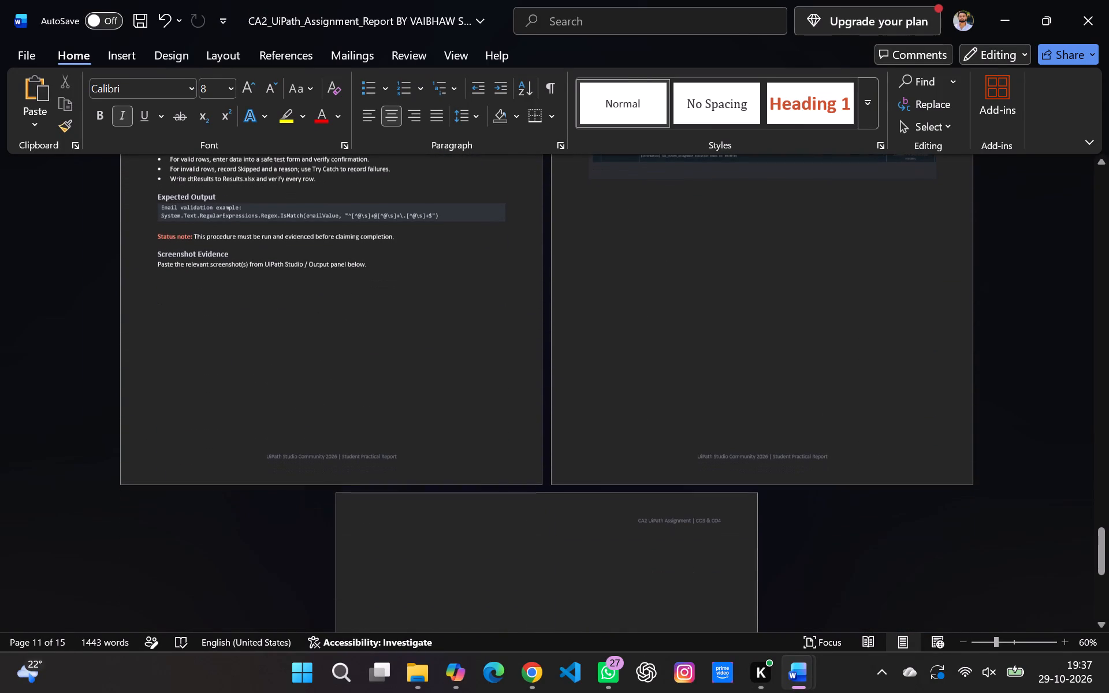
scroll(401, 423, "down", 2)
Delete the submission instruction paragraph and the page break below the student details on the cover page.
scroll(401, 423, "up", 1)
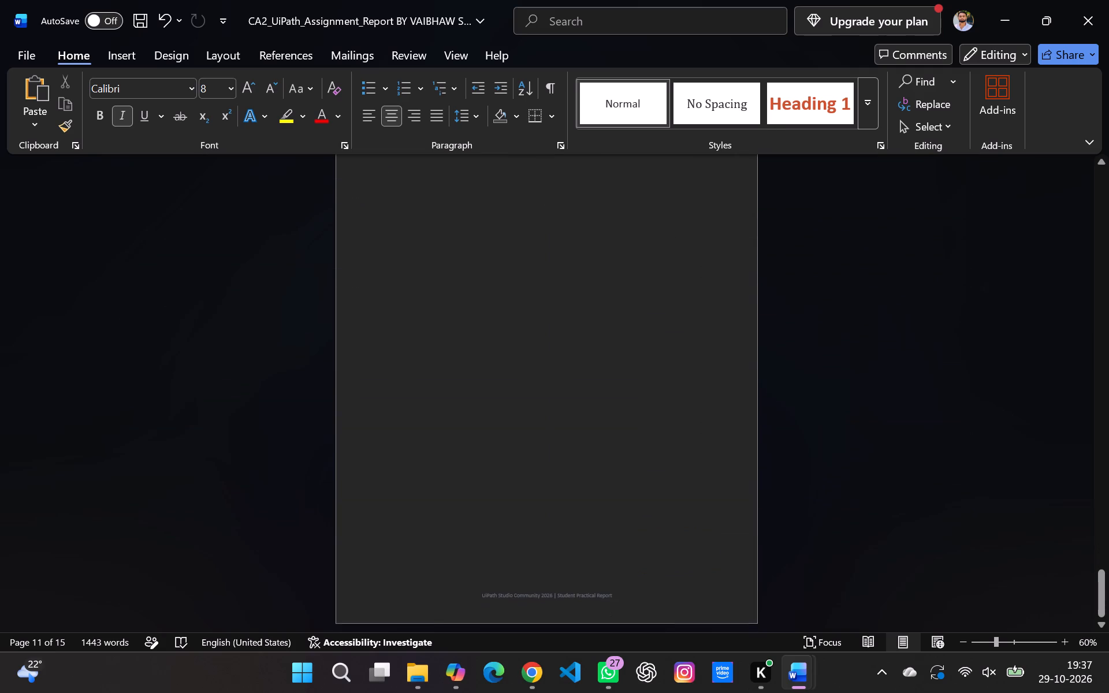
scroll(401, 423, "up", 1)
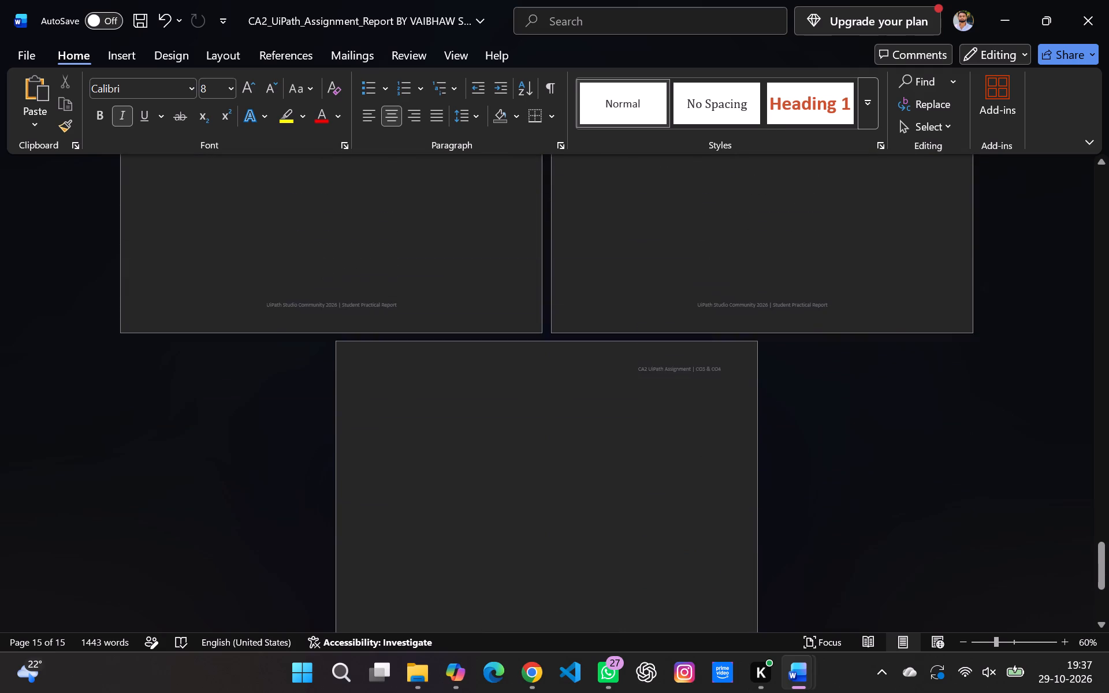
scroll(401, 423, "up", 2)
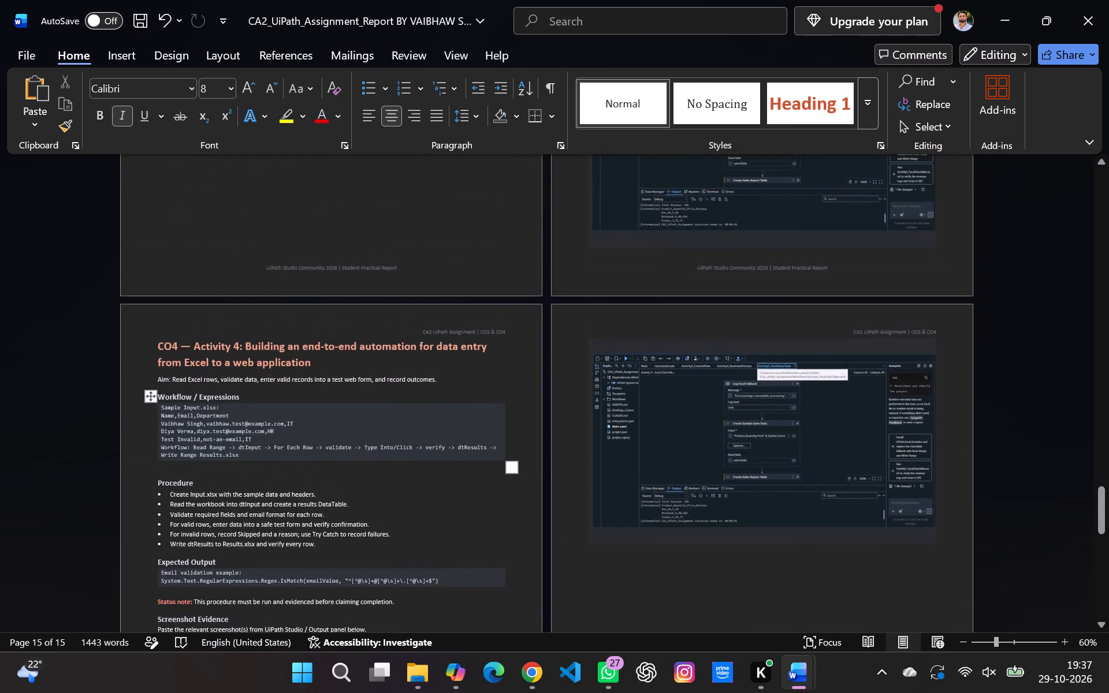
scroll(401, 423, "up", 10)
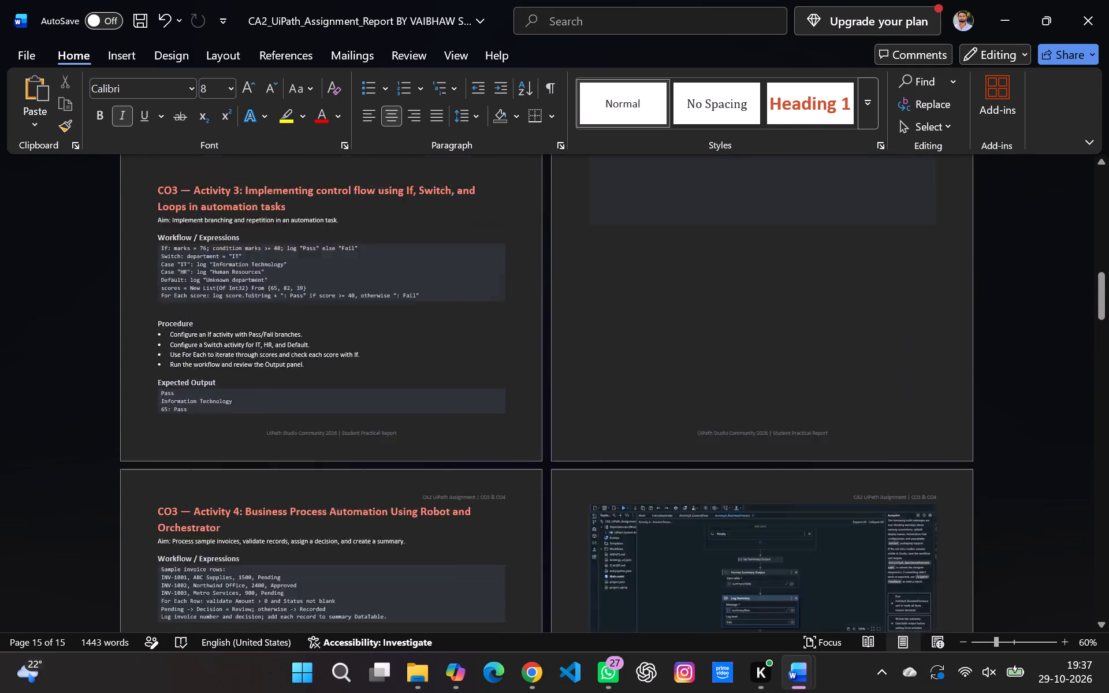
scroll(401, 423, "up", 5)
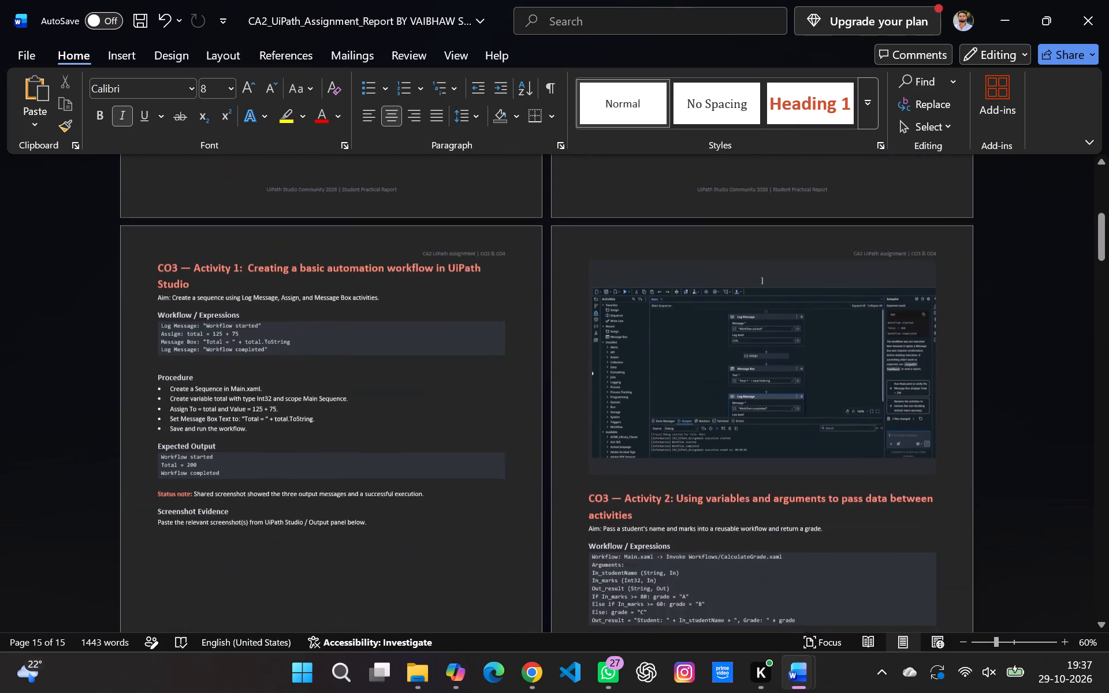
scroll(401, 423, "up", 4)
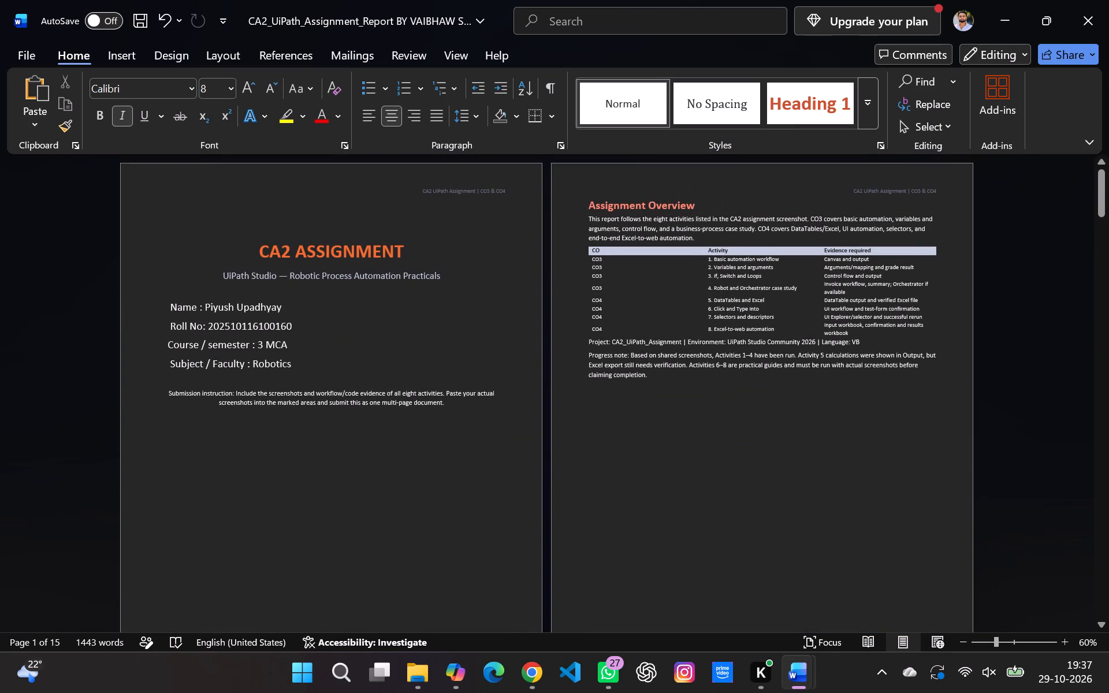
left_click_drag(166, 387, 443, 449)
key("BackSpace")
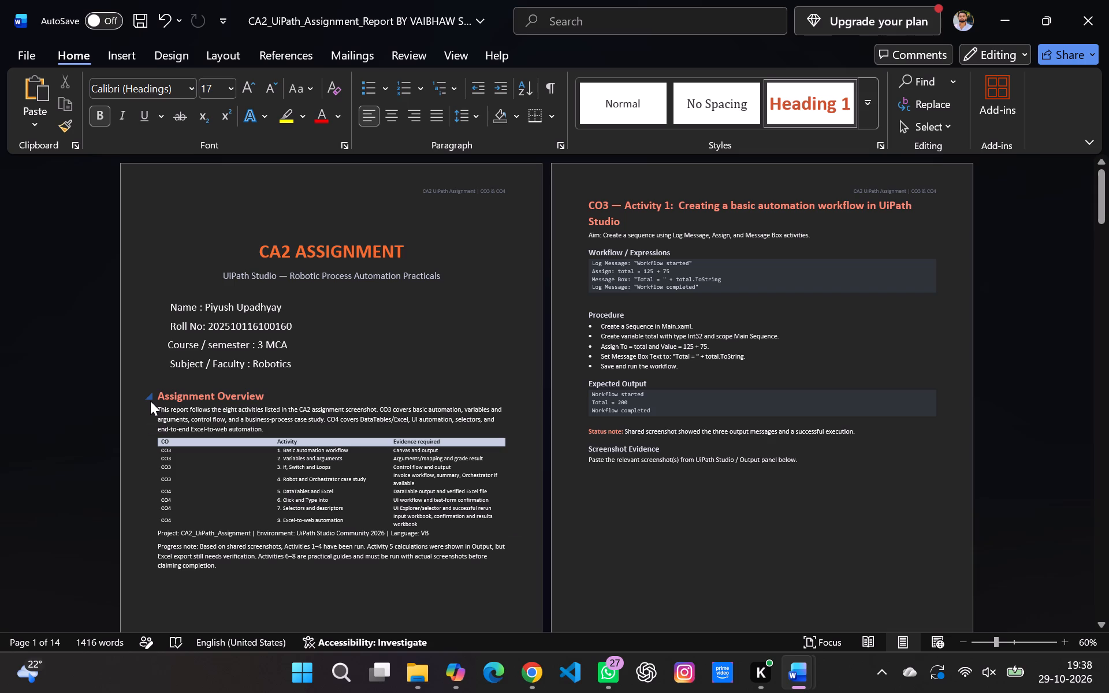
Delete the intro paragraph, activity table, project line and progress note under the Assignment Overview heading, keeping the heading.
left_click_drag(140, 388, 375, 568)
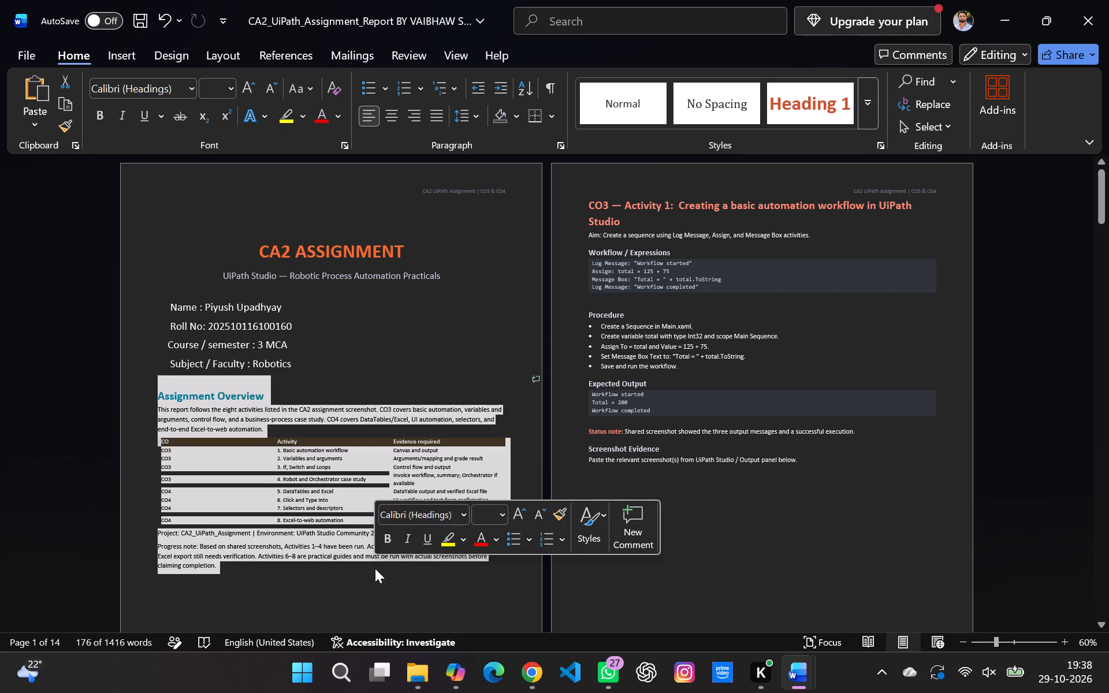
left_click(375, 568)
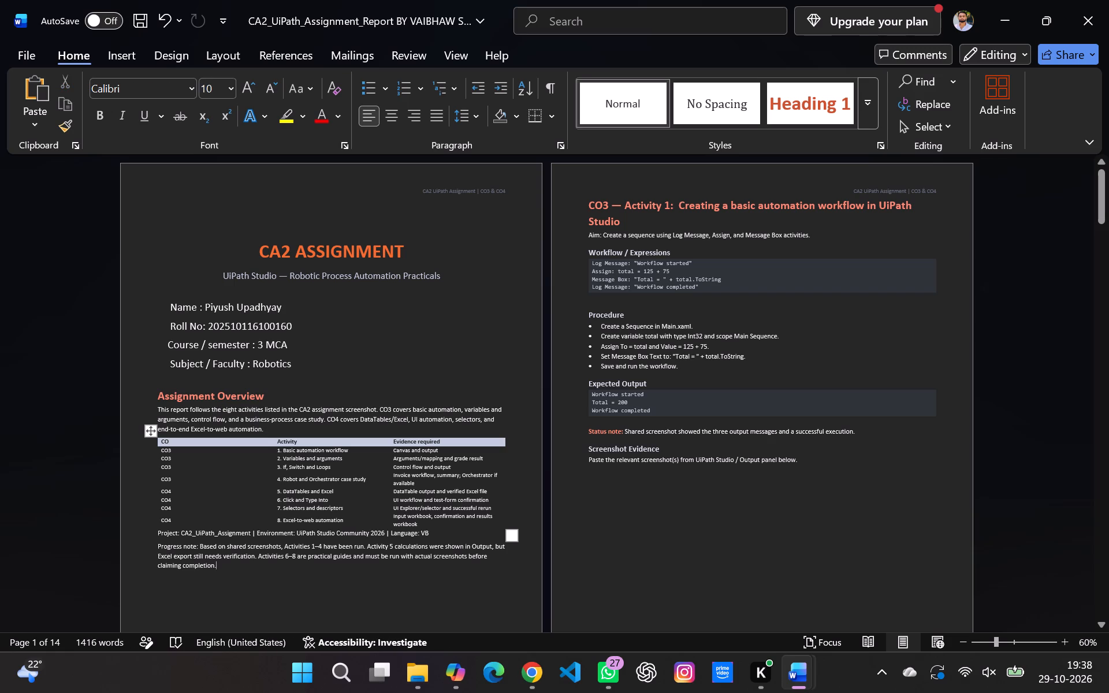
left_click_drag(150, 412, 423, 545)
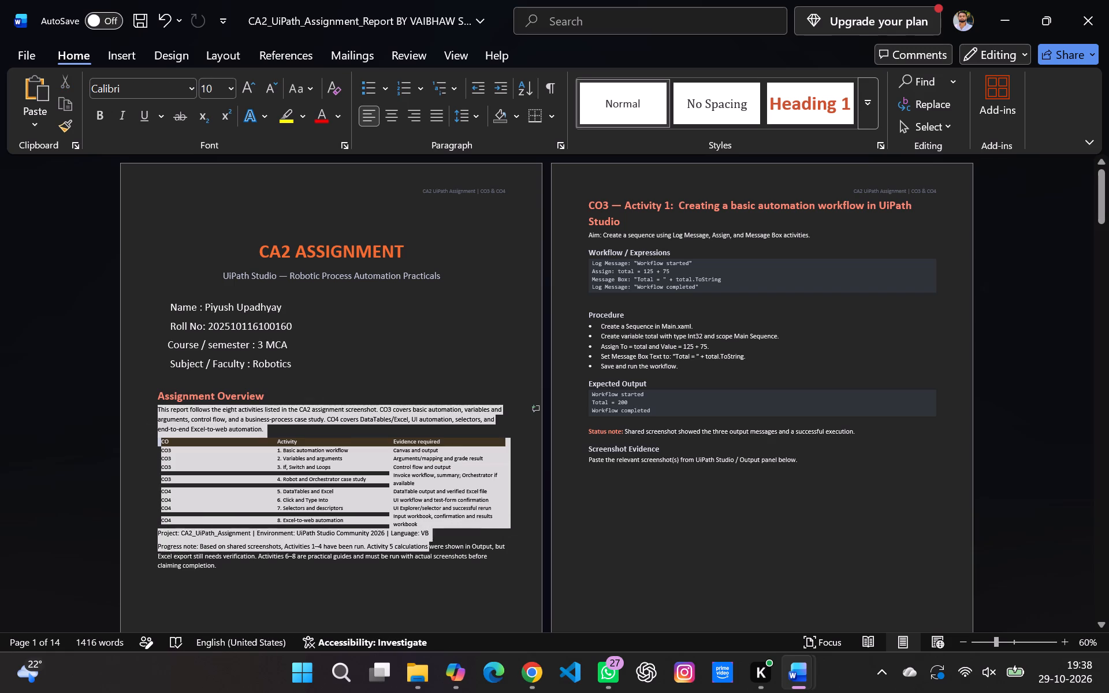
left_click_drag(423, 545, 446, 571)
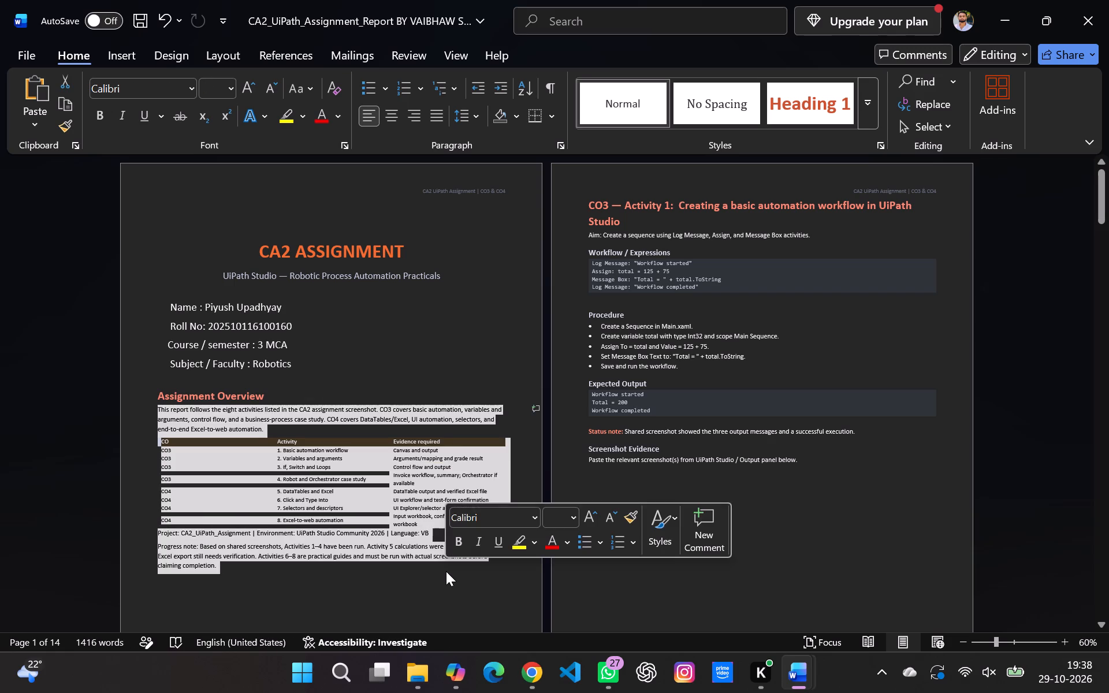
key("BackSpace")
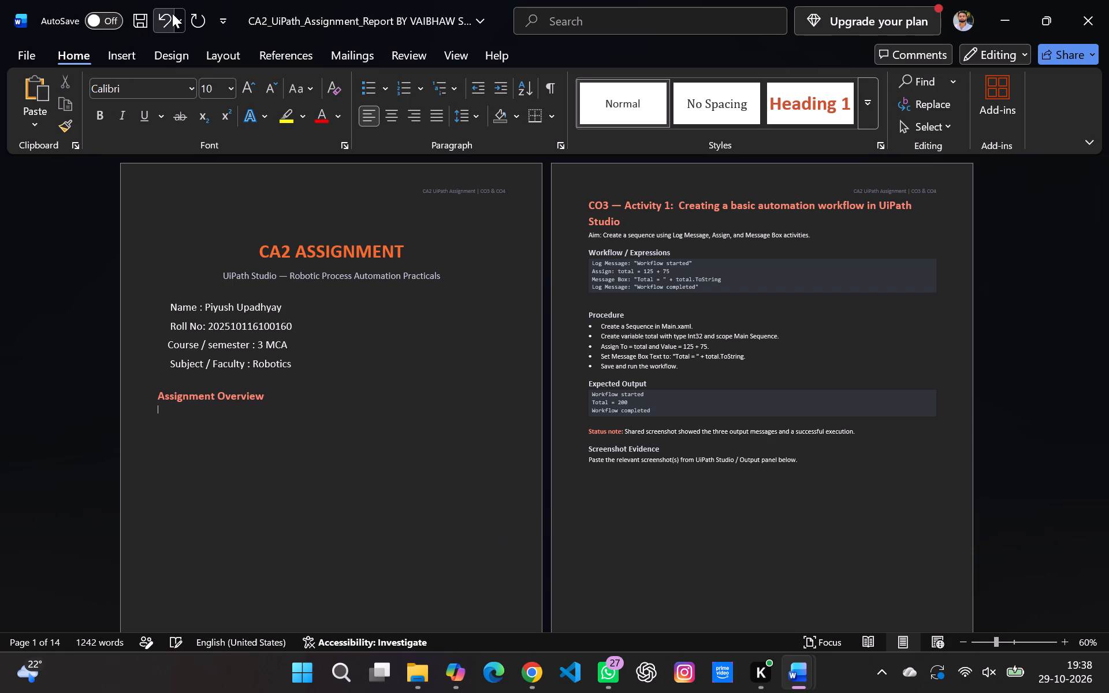
Copy the submission instruction and CO3/CO4 activity list from the Moodle assignment page in Chrome into the Word report under Assignment Overview.
left_click(526, 676)
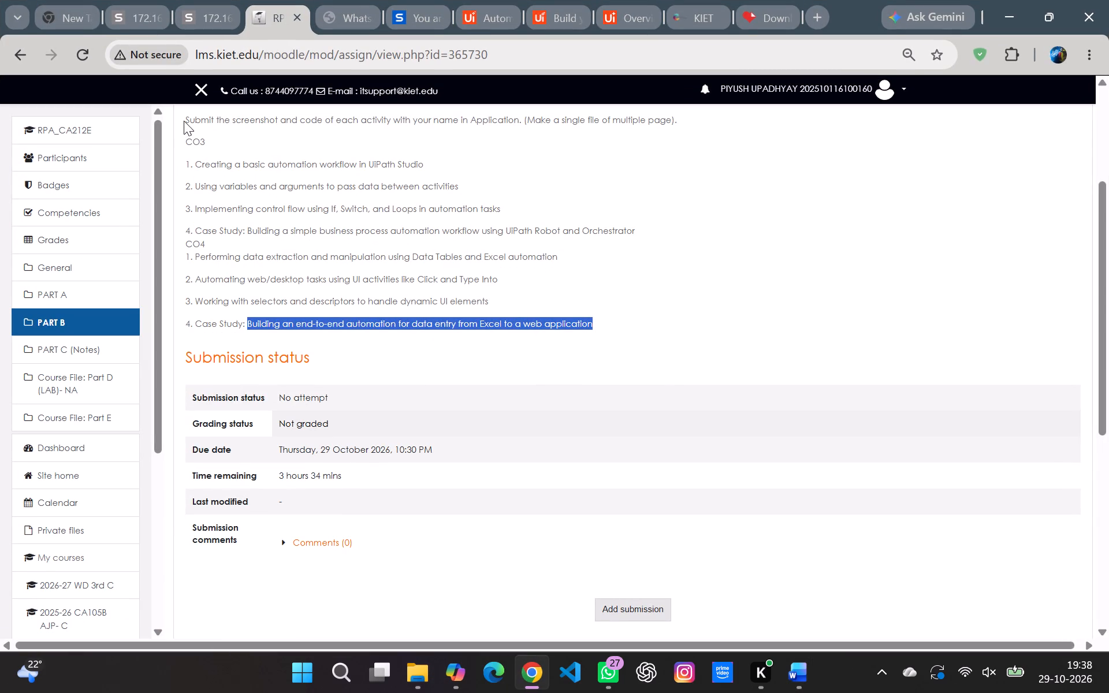
left_click_drag(184, 121, 613, 314)
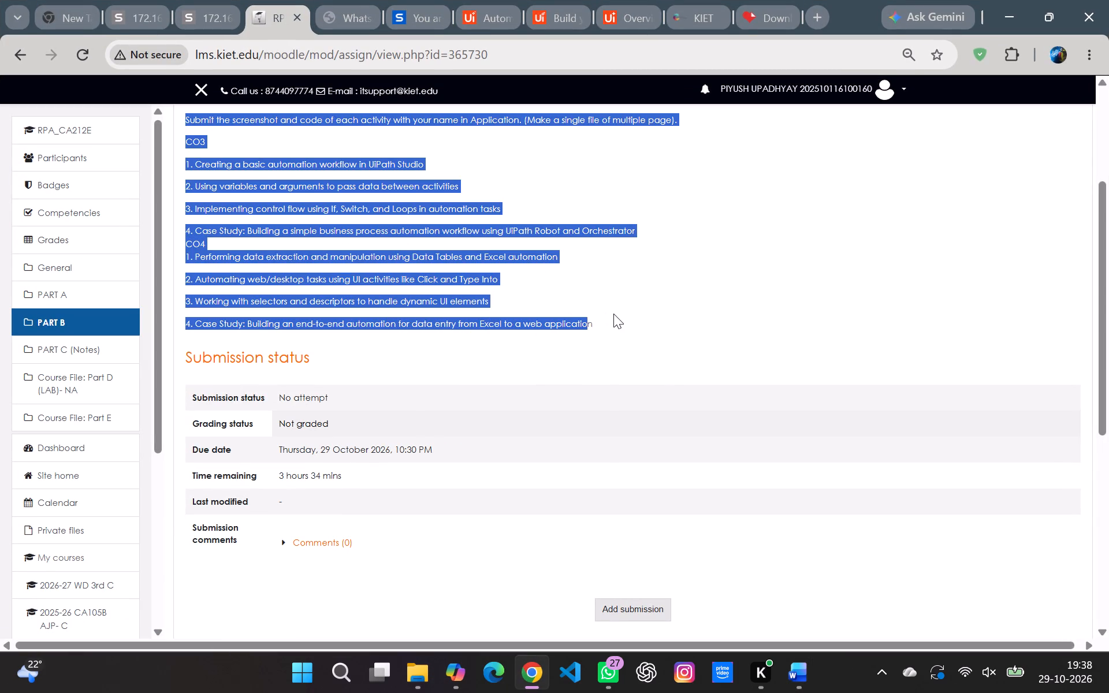
key("ctrl+c")
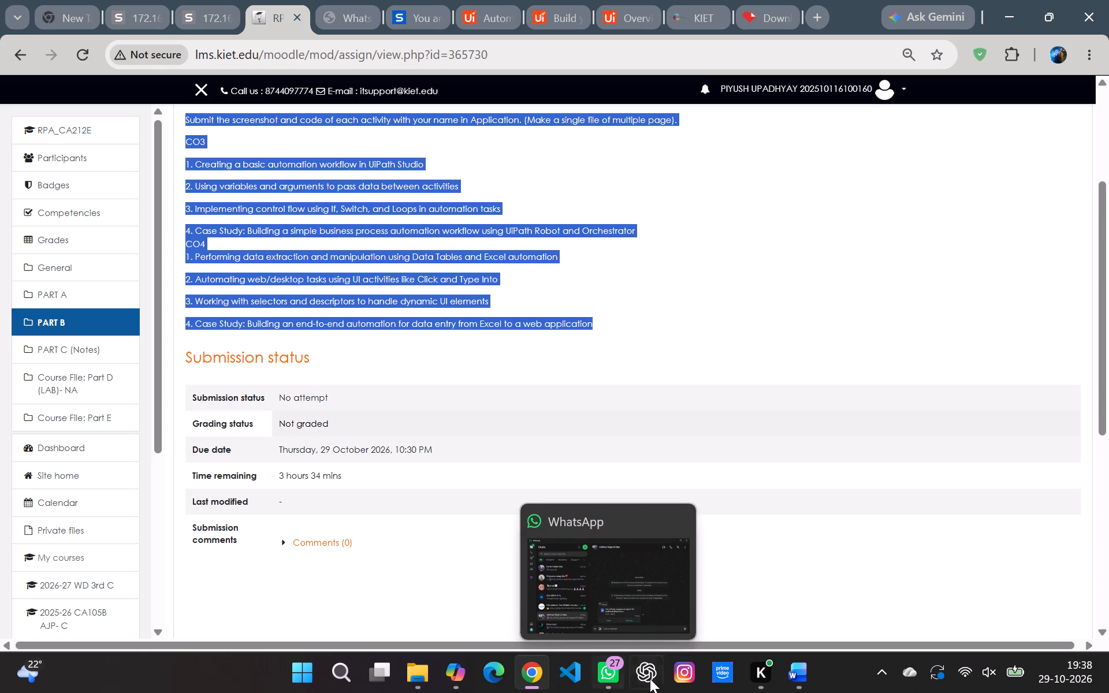
left_click(824, 565)
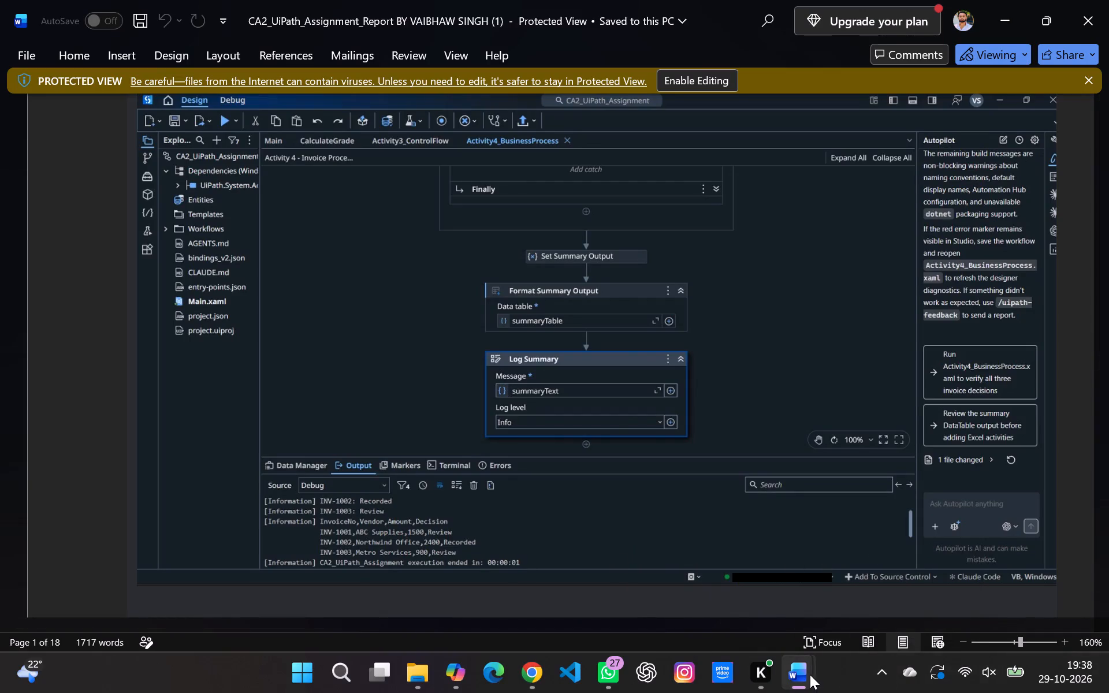
left_click(748, 631)
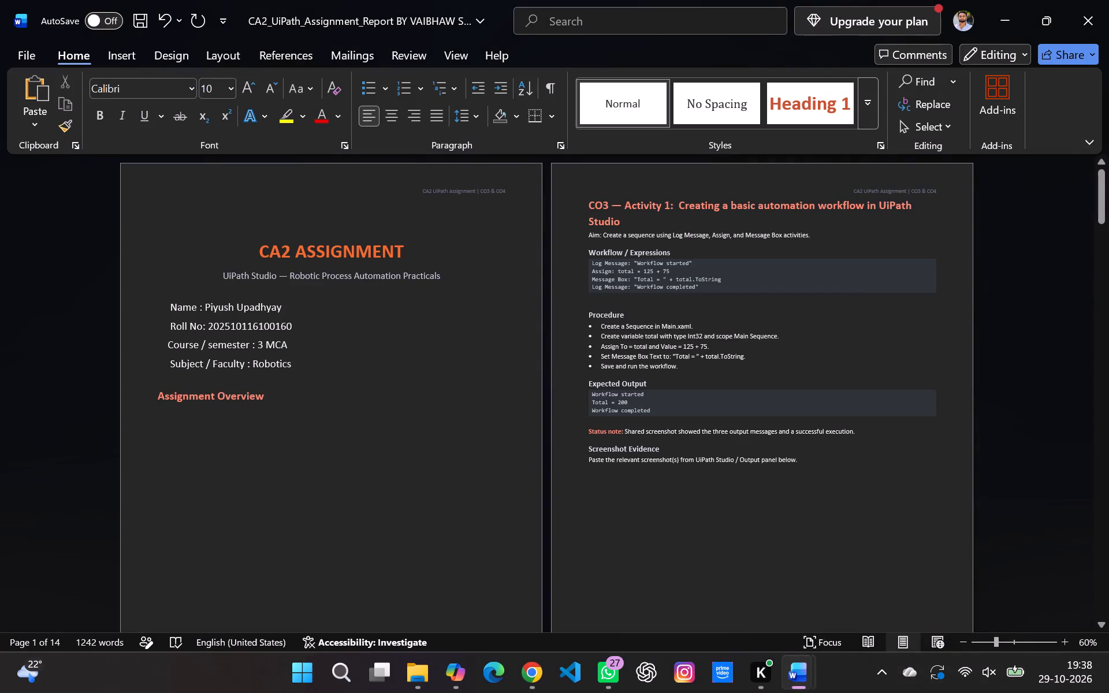
key("ctrl+v")
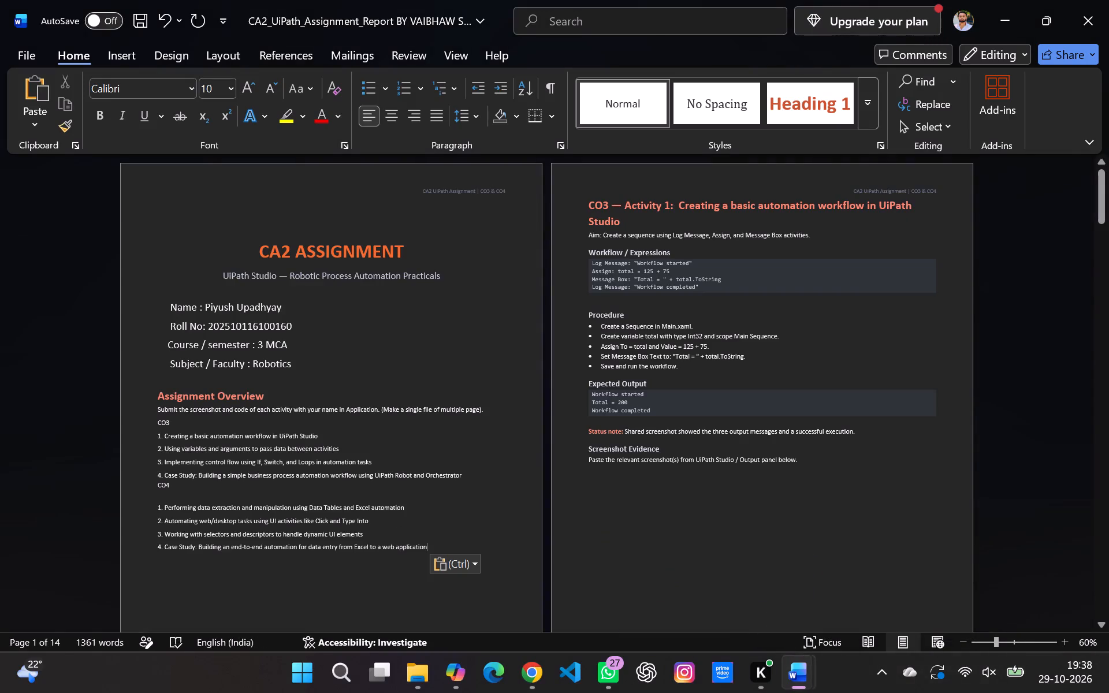
Set the font size of the pasted instruction and activity list to 14.
left_click_drag(428, 546, 155, 408)
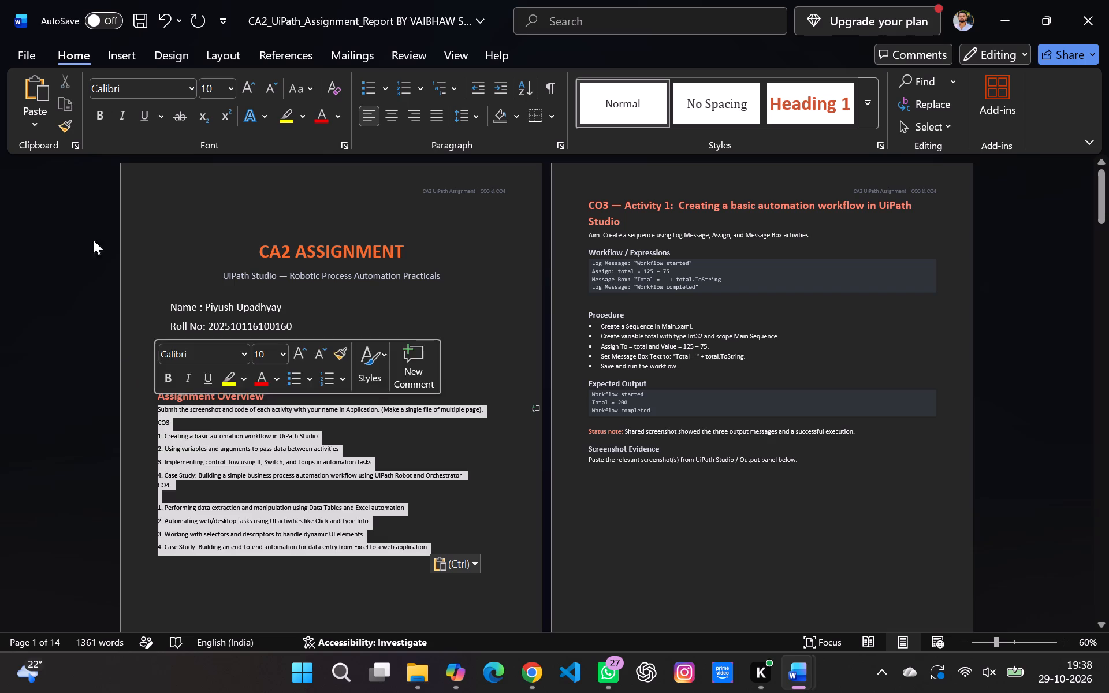
left_click(224, 97)
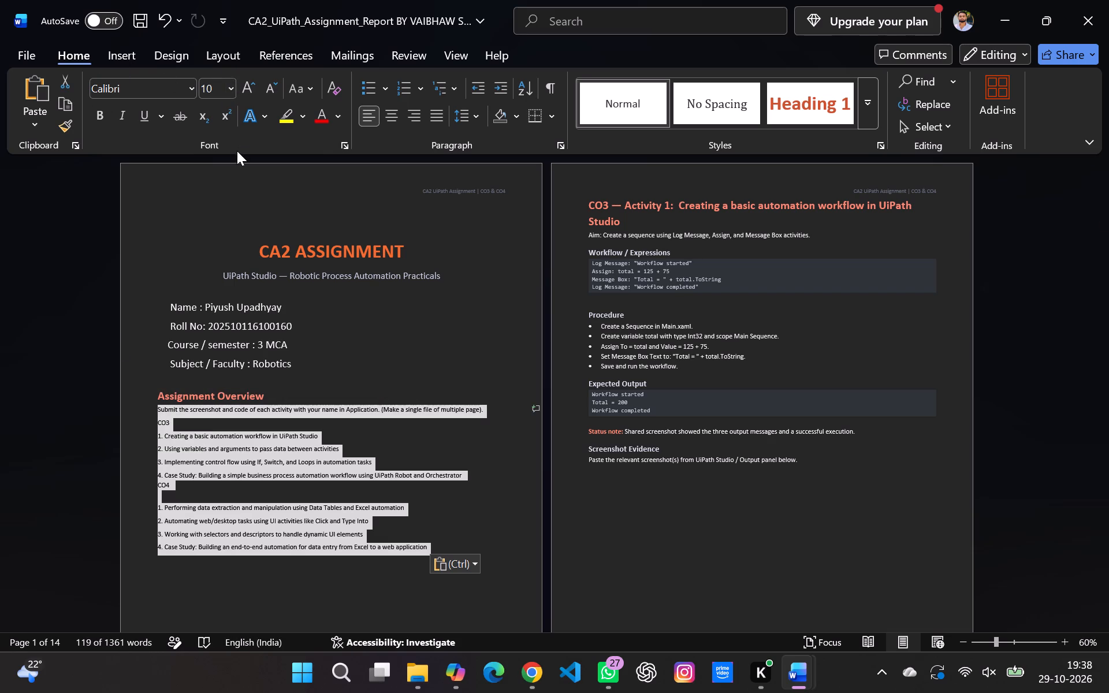
left_click(224, 83)
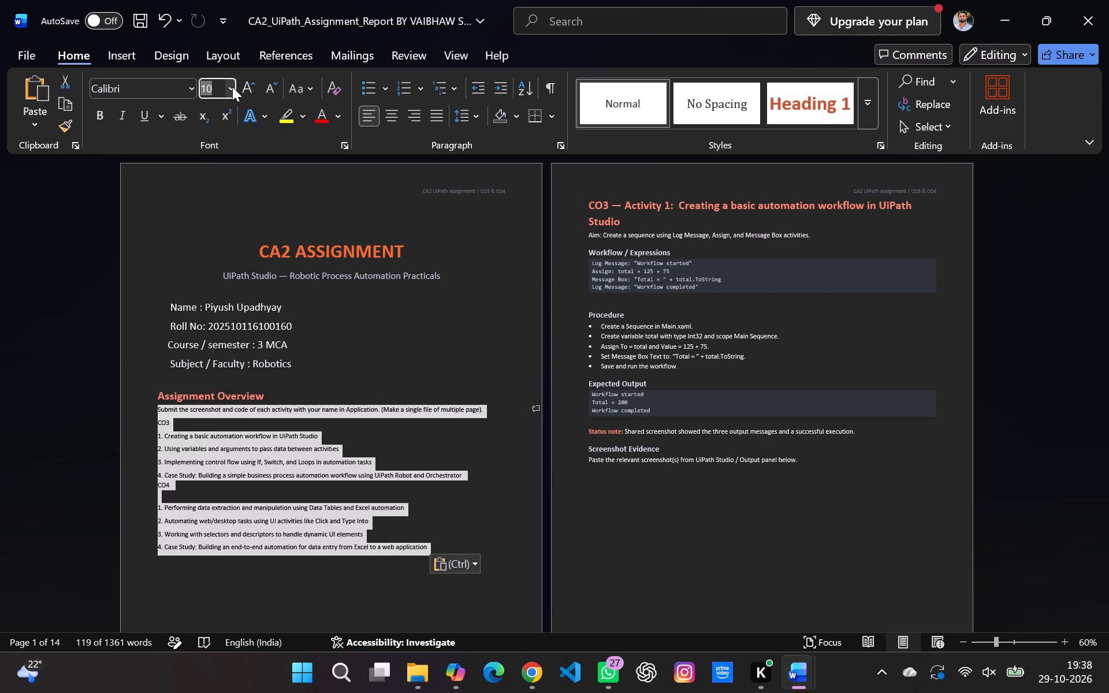
left_click(232, 87)
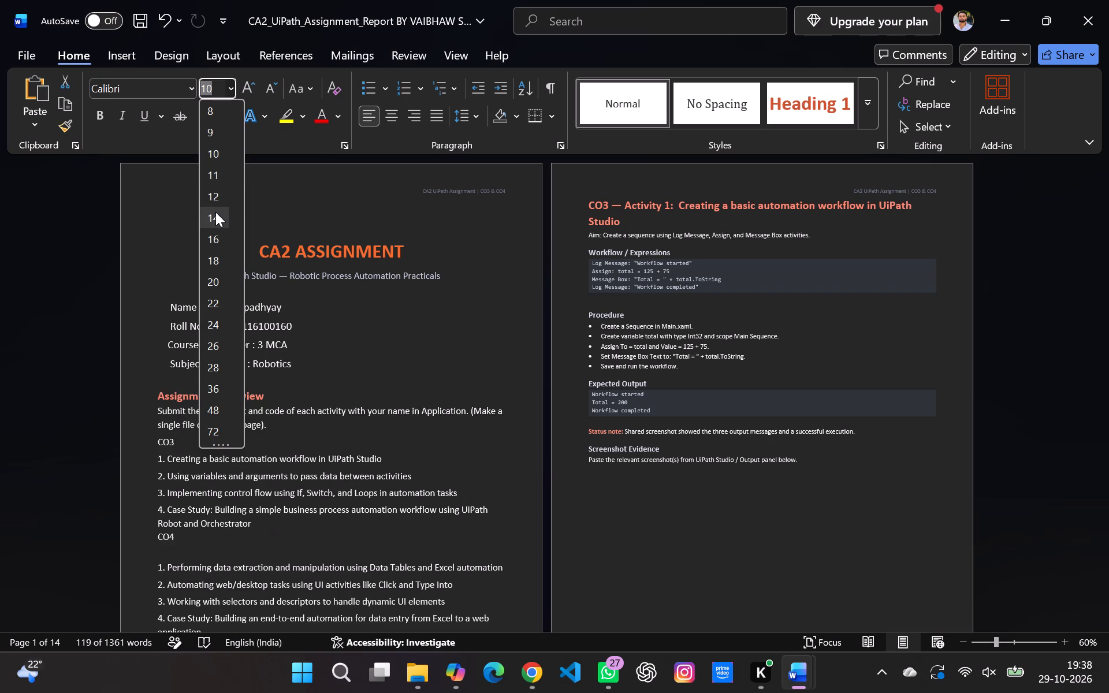
left_click(215, 212)
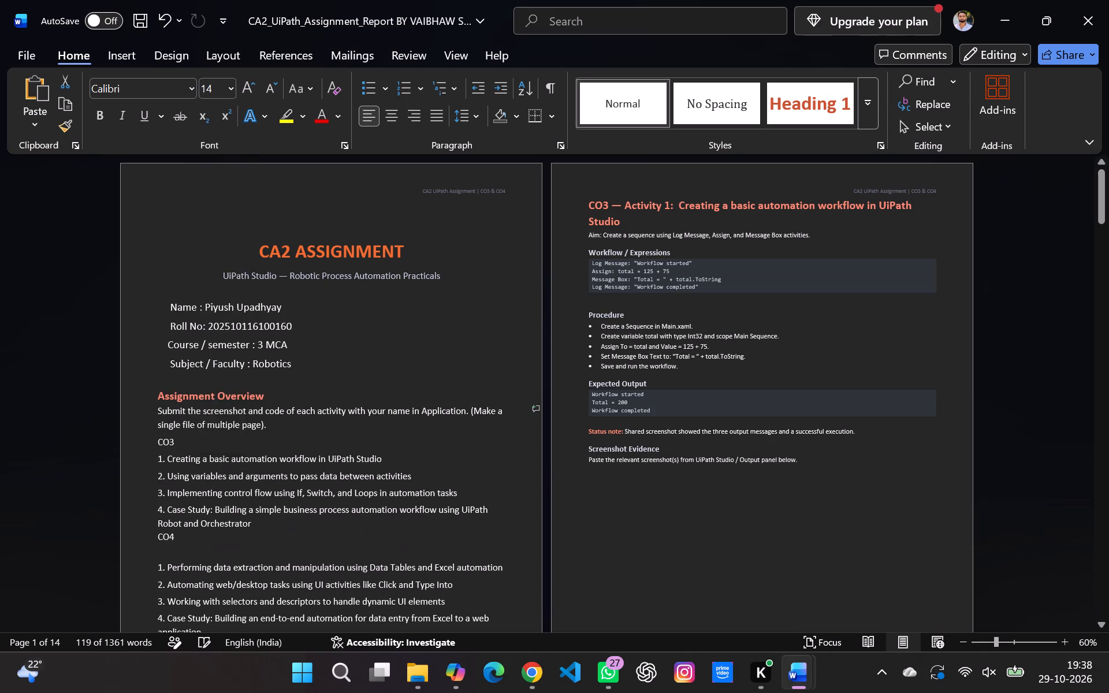
Add one blank line between the Subject / Faculty line and the Assignment Overview heading, keeping the activity list on the first page.
left_click(300, 371)
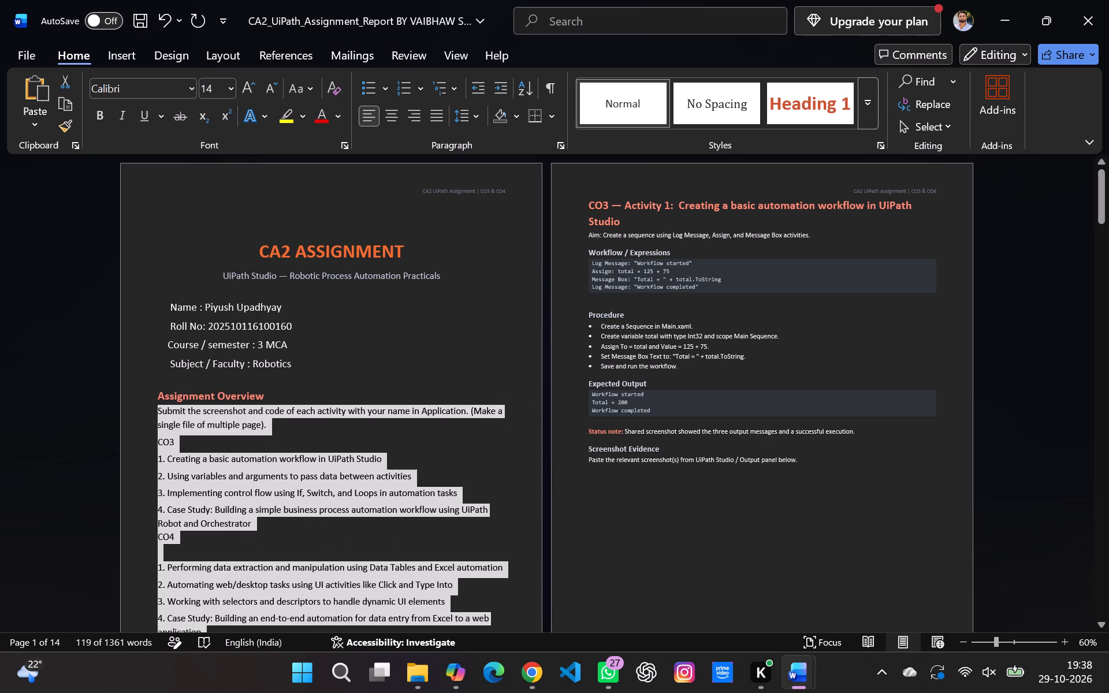
key("Return")
key("Return")
key("Return")
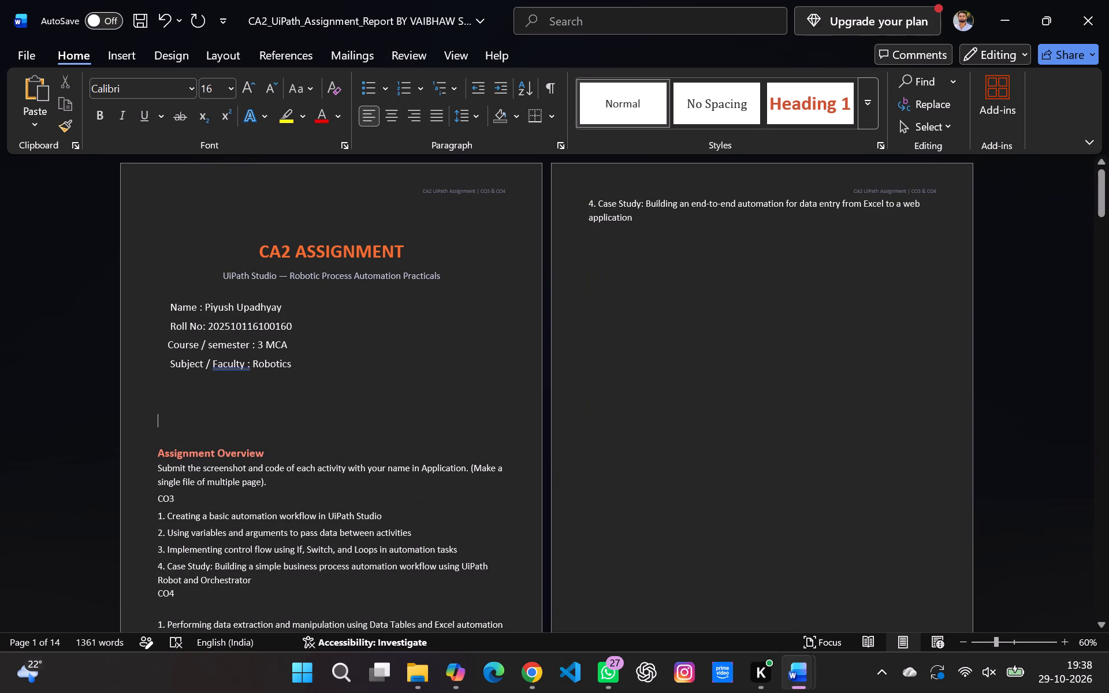
key("BackSpace")
scroll(318, 407, "down", 1)
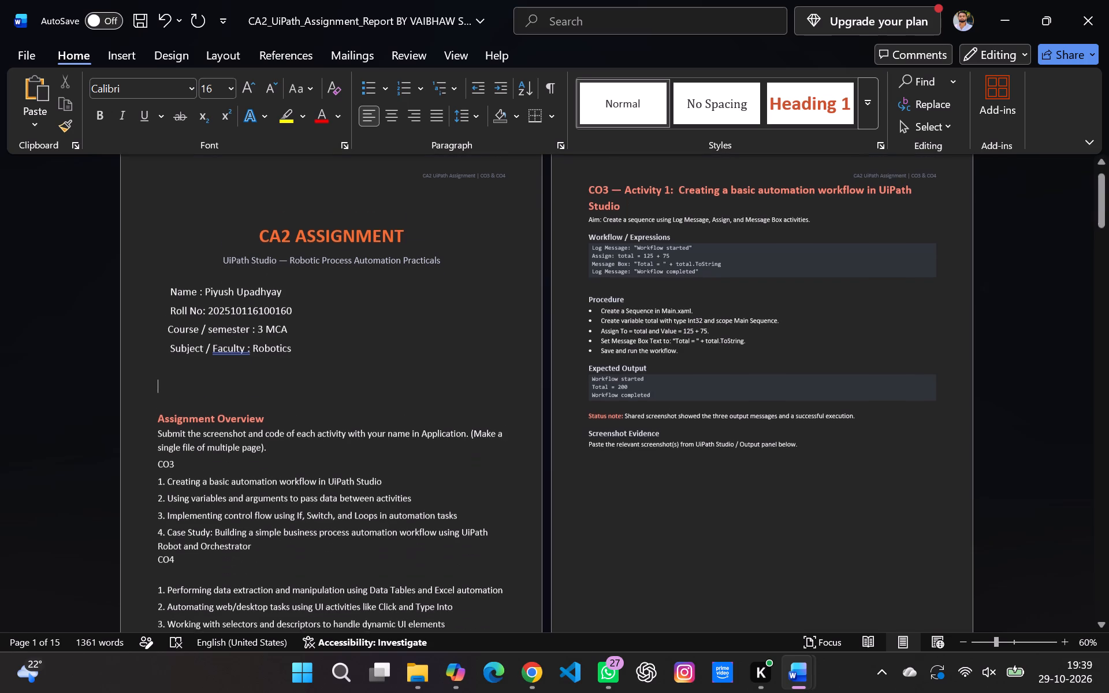
scroll(318, 407, "down", 1)
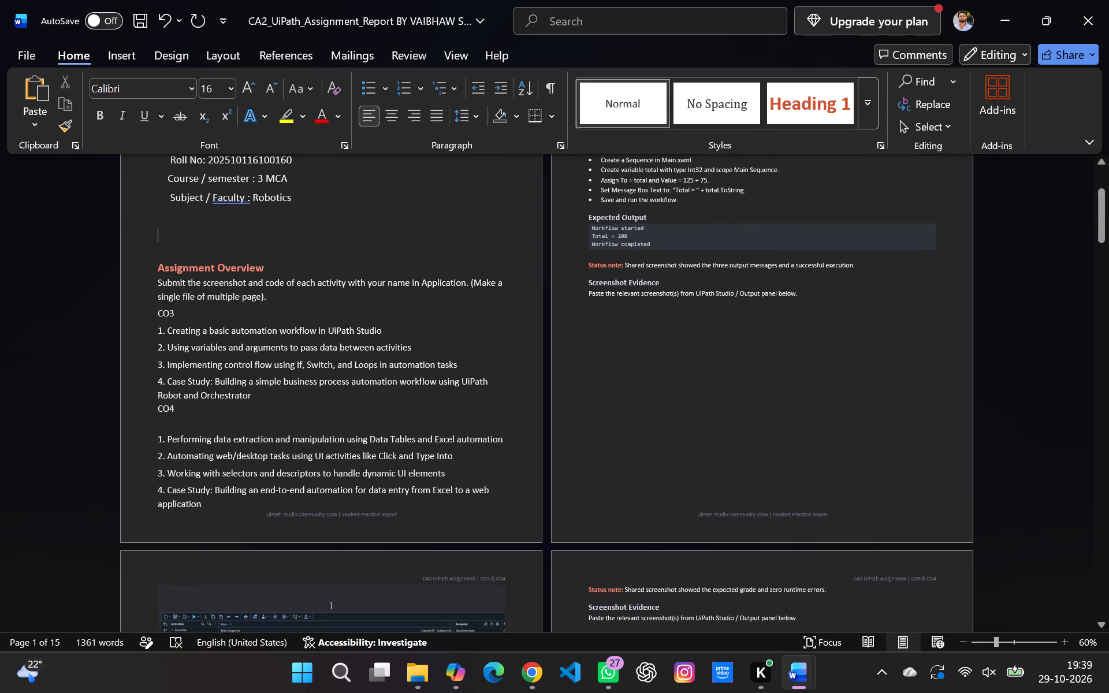
left_click(173, 260)
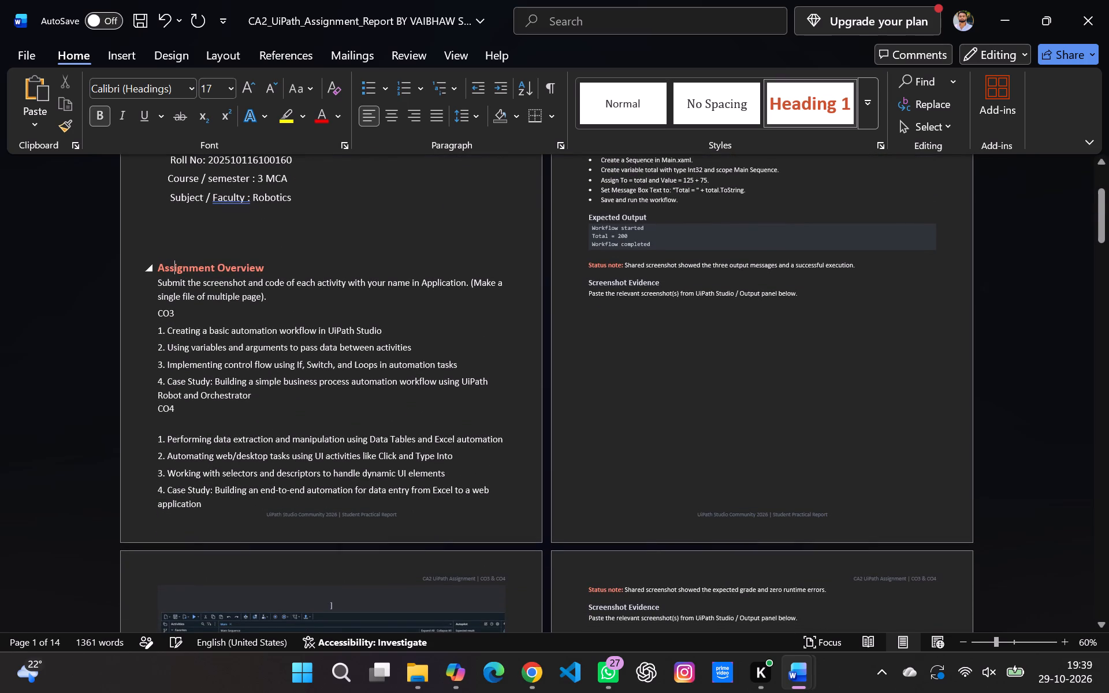
left_click(154, 260)
key("BackSpace")
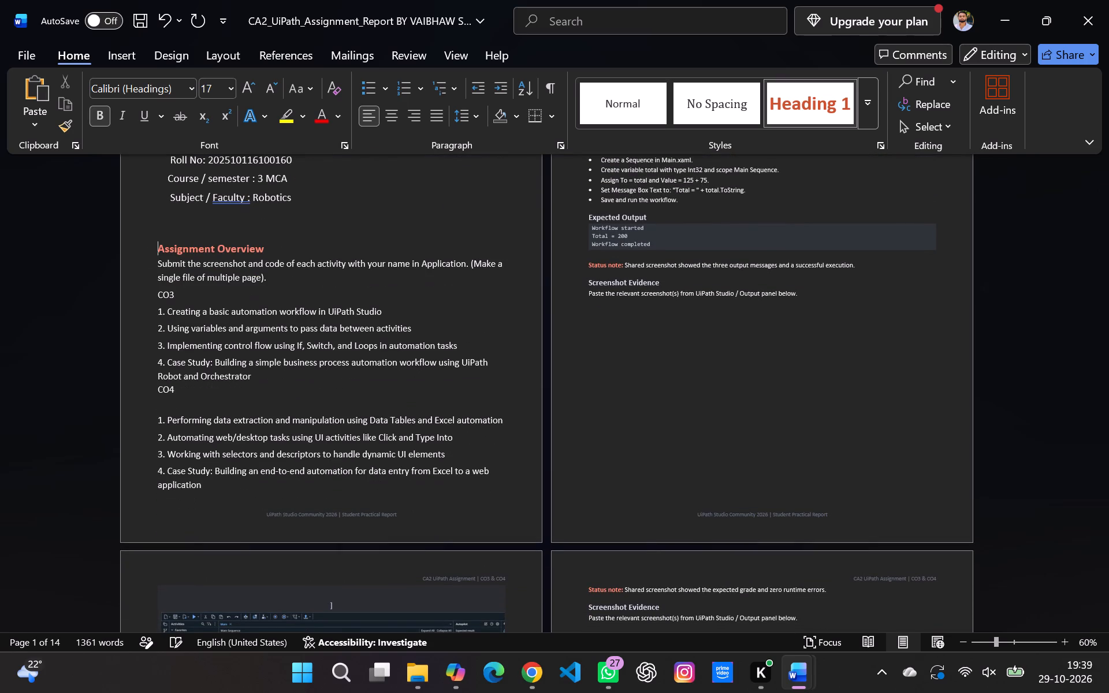
Insert a blank line between the Assignment Overview heading and the submission instruction.
left_click(264, 250)
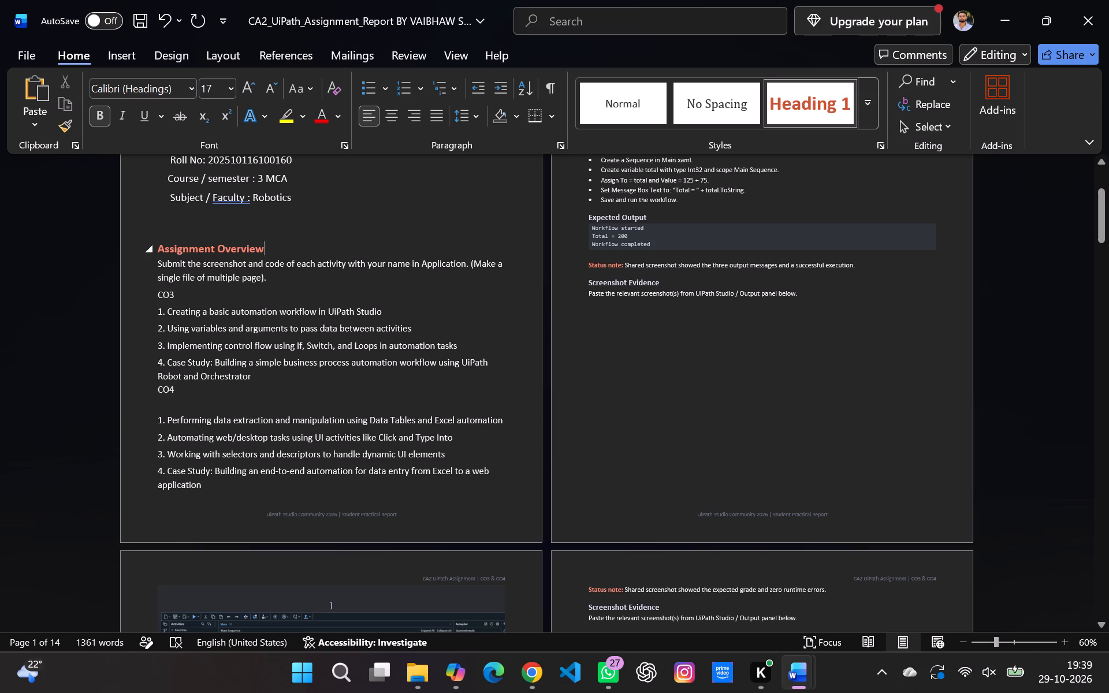
key("Return")
Set the font size of the Assignment Overview heading on the cover page to 20.
left_click_drag(297, 251, 150, 251)
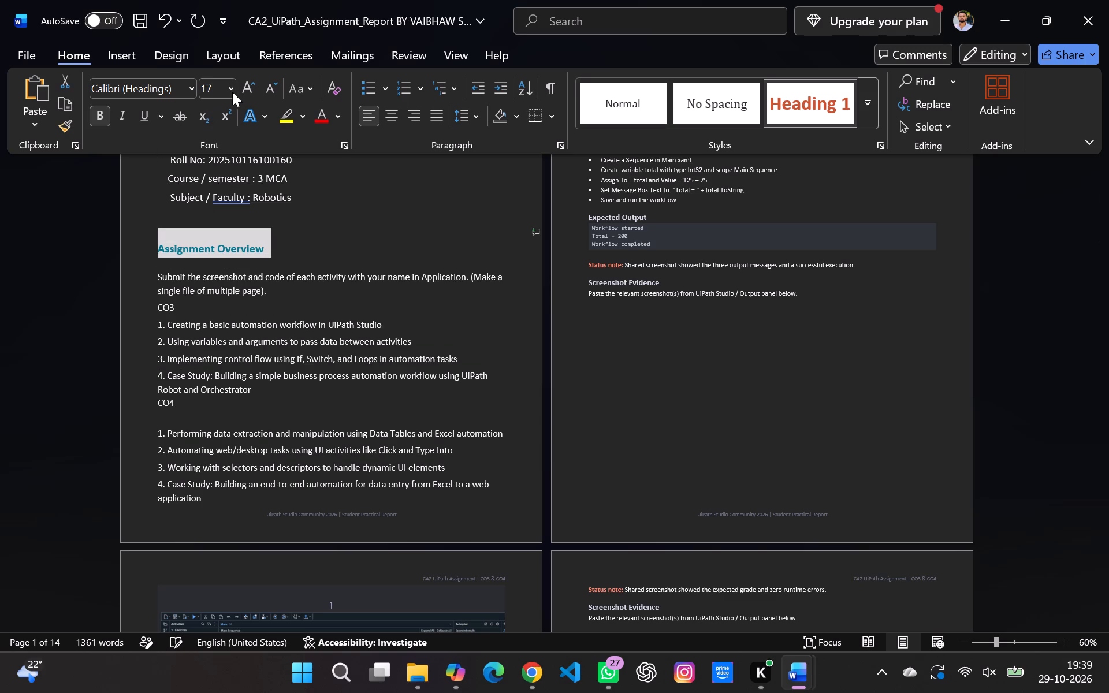
left_click(225, 91)
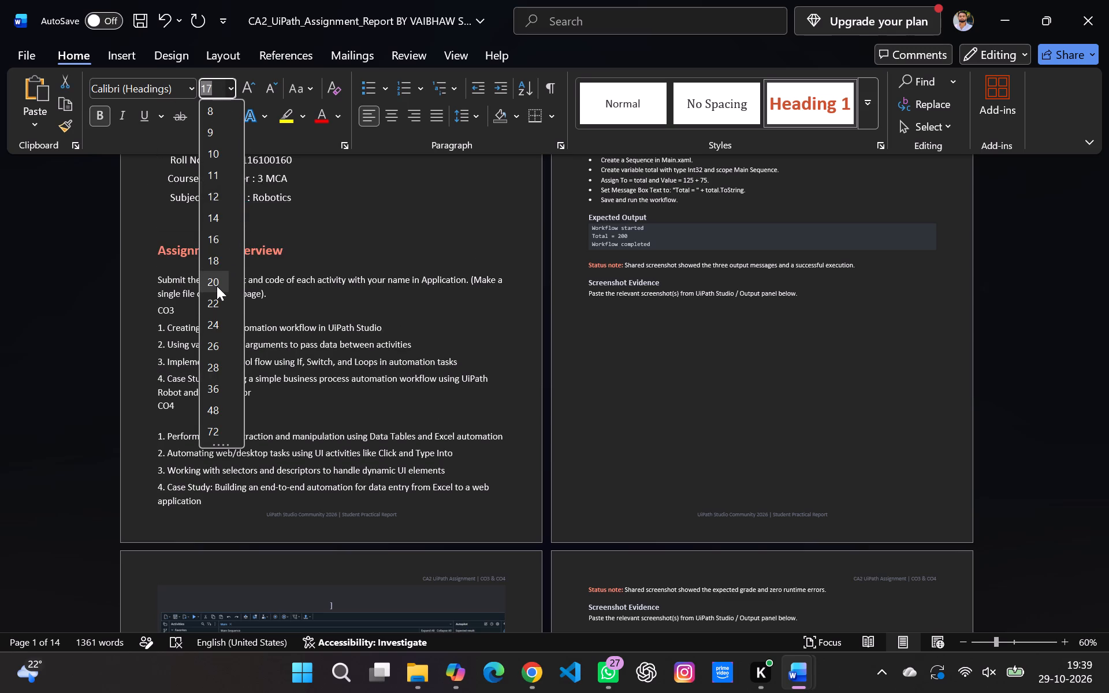
left_click(216, 286)
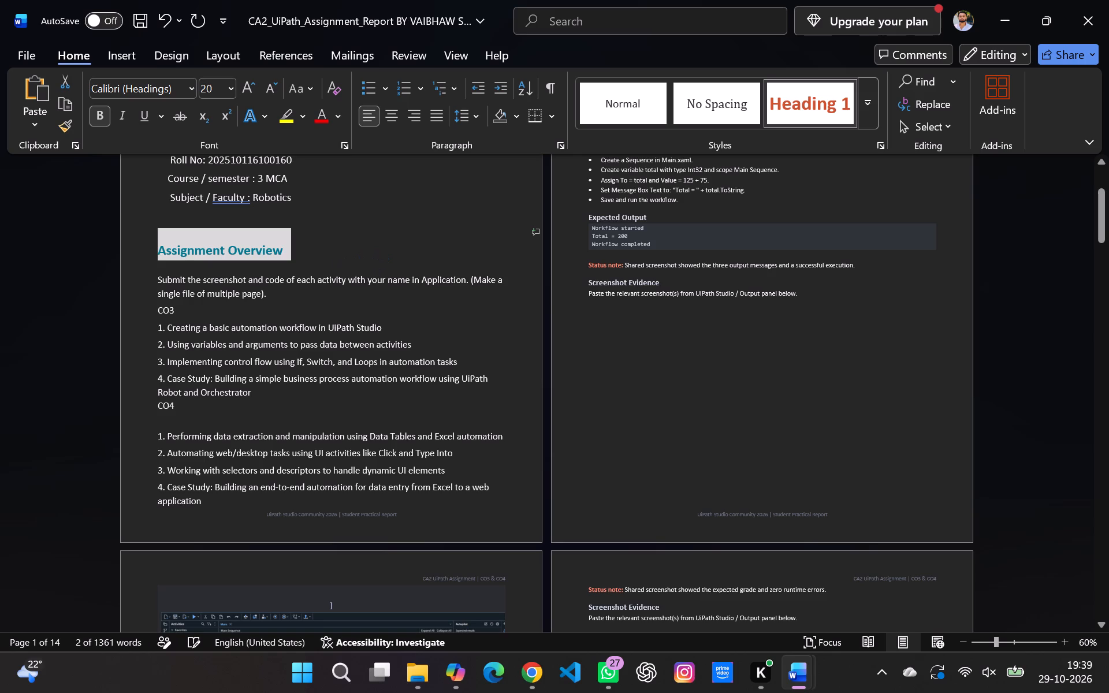
Review the layout of the cover page and the CO3 activity pages that follow it.
scroll(382, 273, "down", 1)
scroll(382, 273, "up", 1)
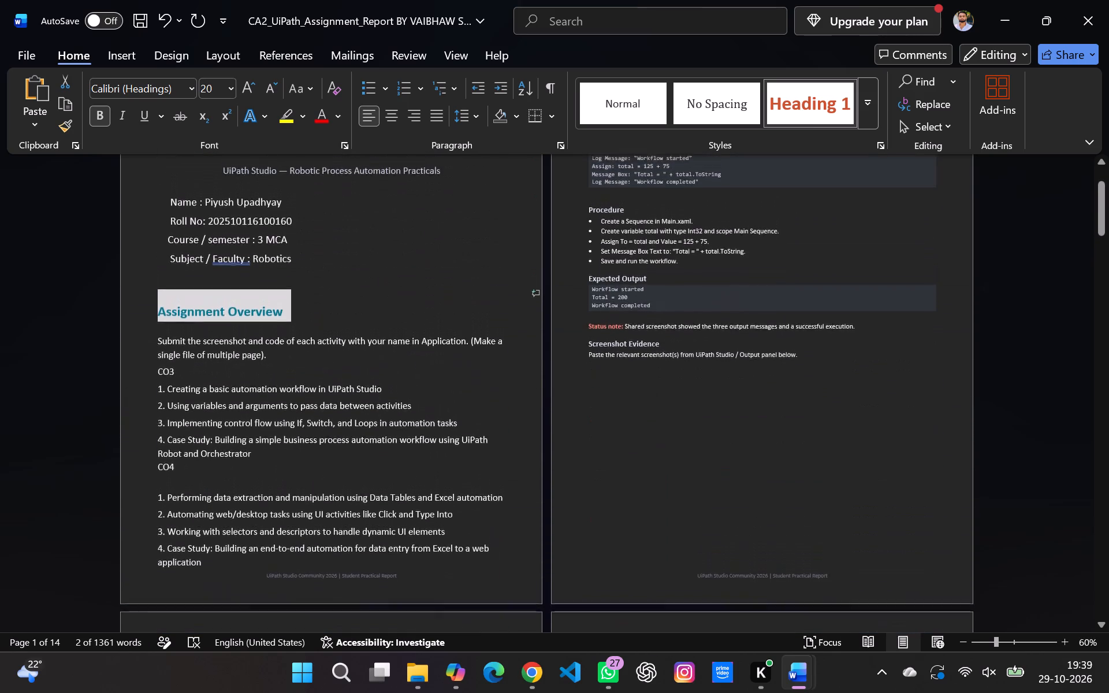
scroll(382, 273, "up", 1)
scroll(382, 273, "down", 1)
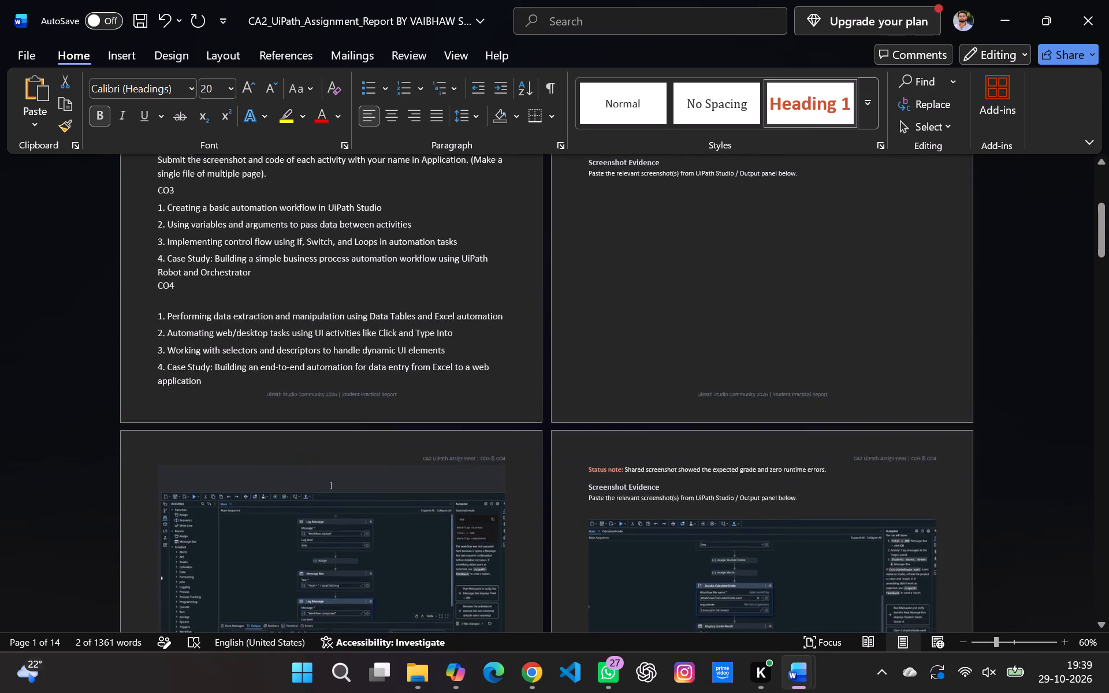
scroll(382, 273, "down", 2)
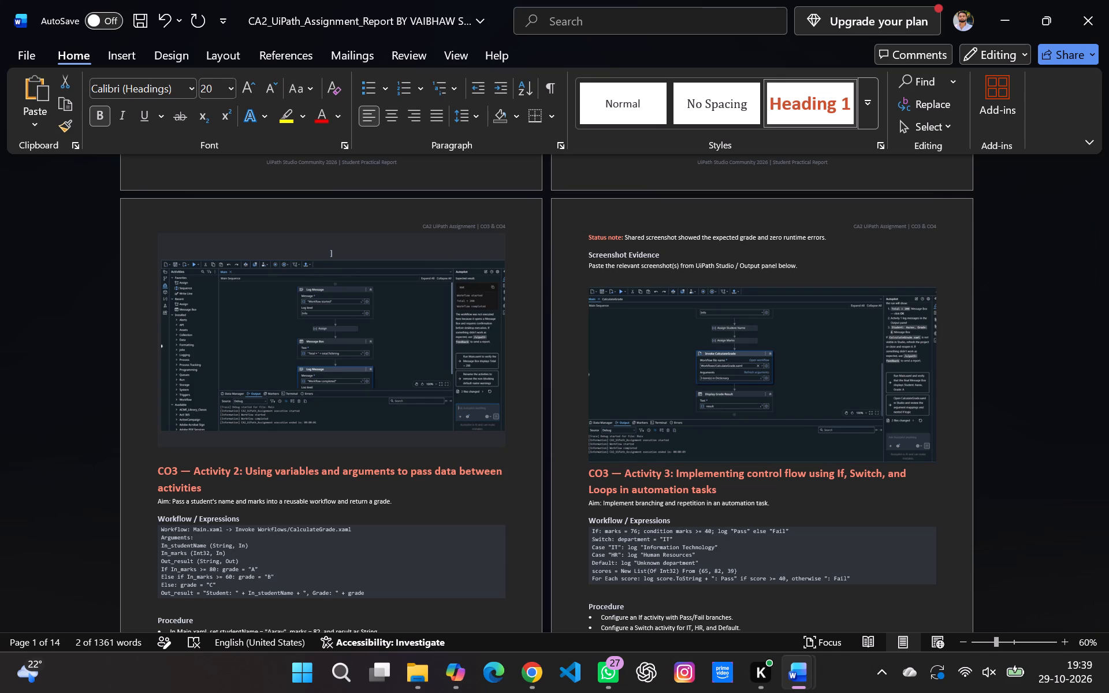
scroll(382, 273, "down", 1)
scroll(382, 273, "up", 1)
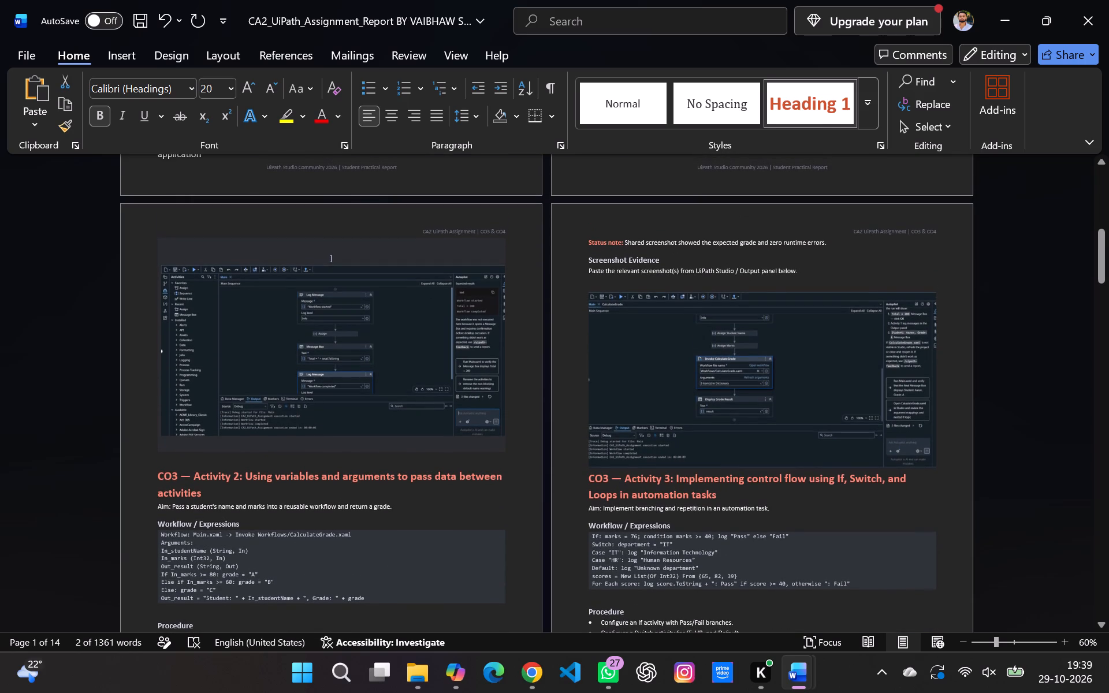
scroll(382, 273, "up", 2)
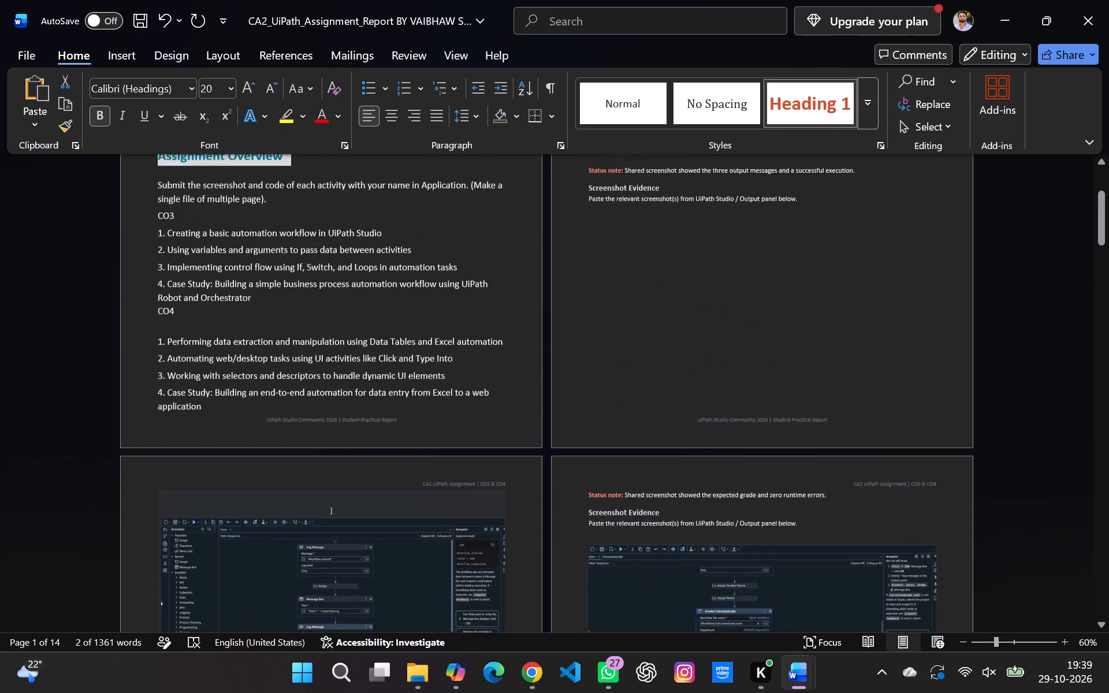
scroll(382, 273, "up", 2)
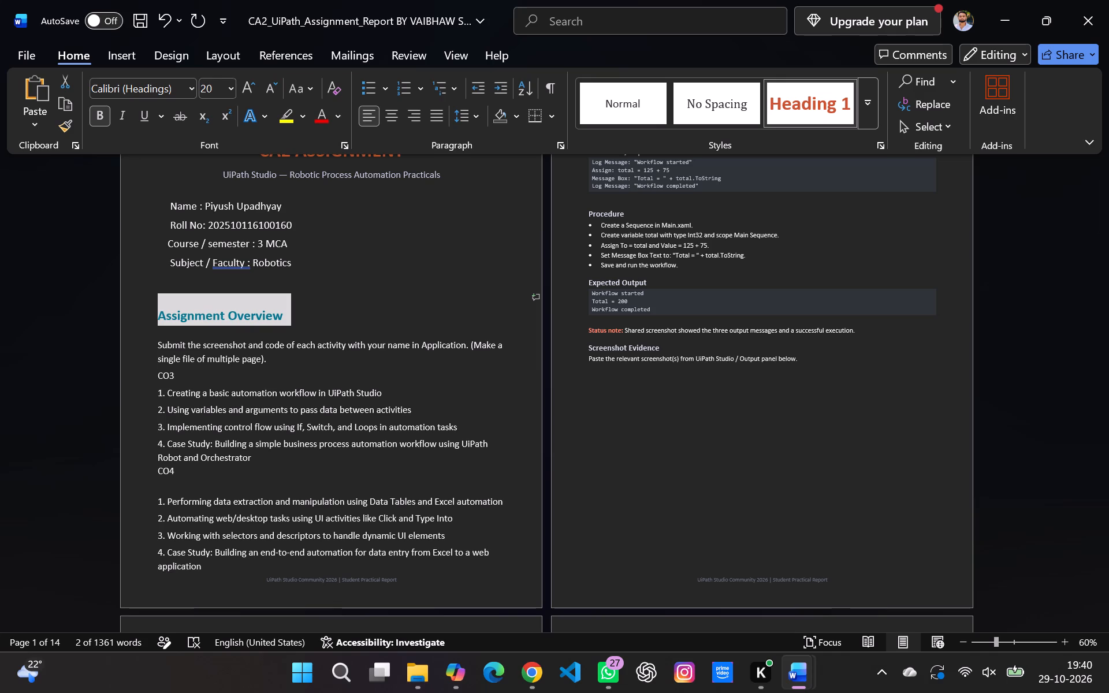
left_click(364, 288)
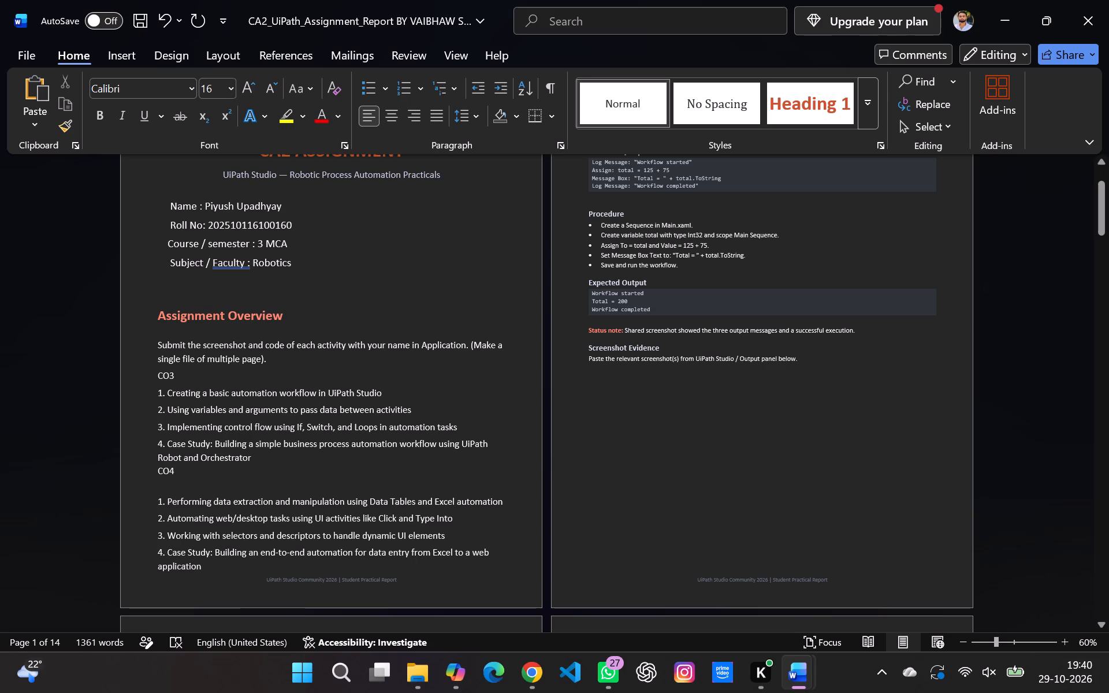
left_click(352, 312)
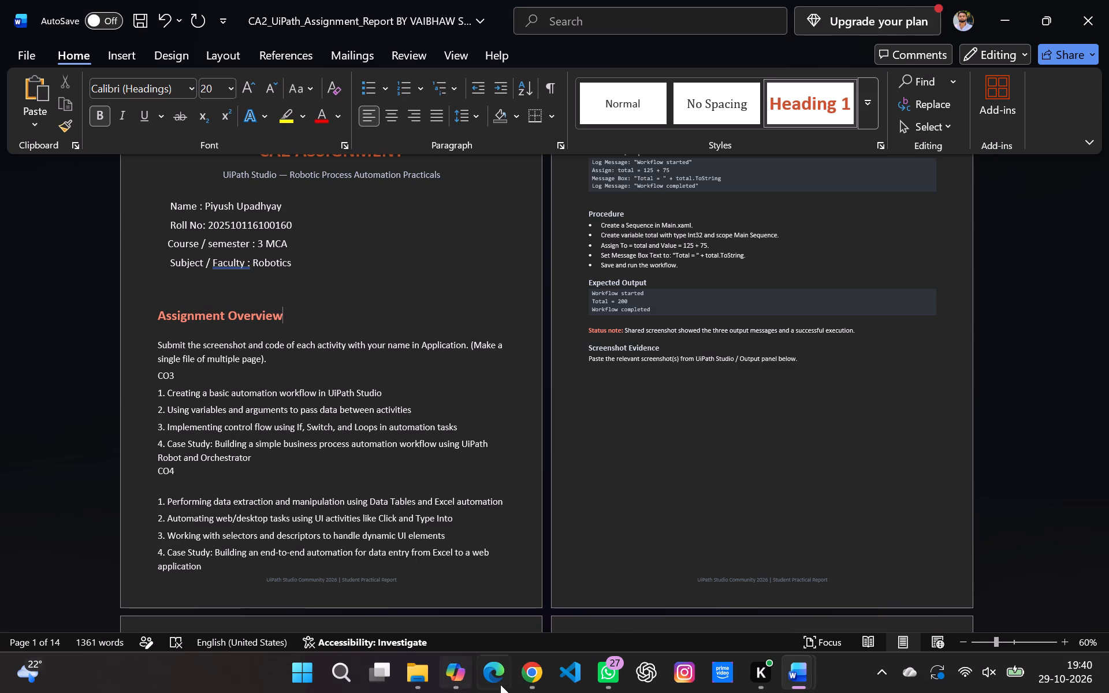
Switch to Chrome and search Google in a new tab for "lok manya tilak inter college pilor 677college metrut road", and look through the results.
left_click(525, 684)
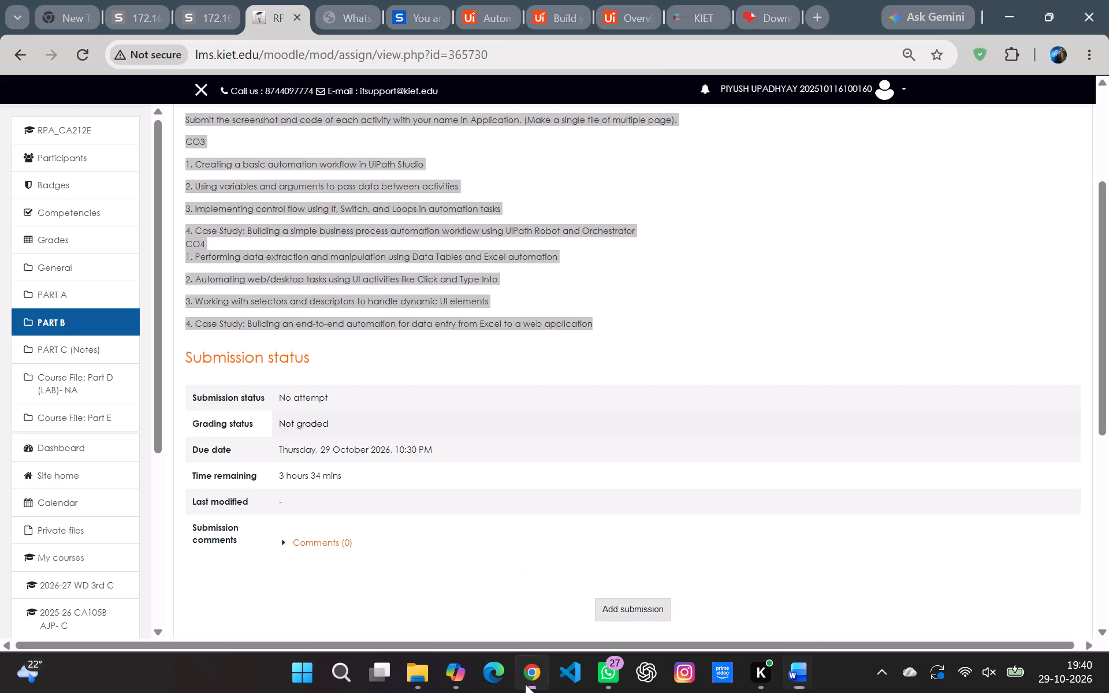
left_click(814, 29)
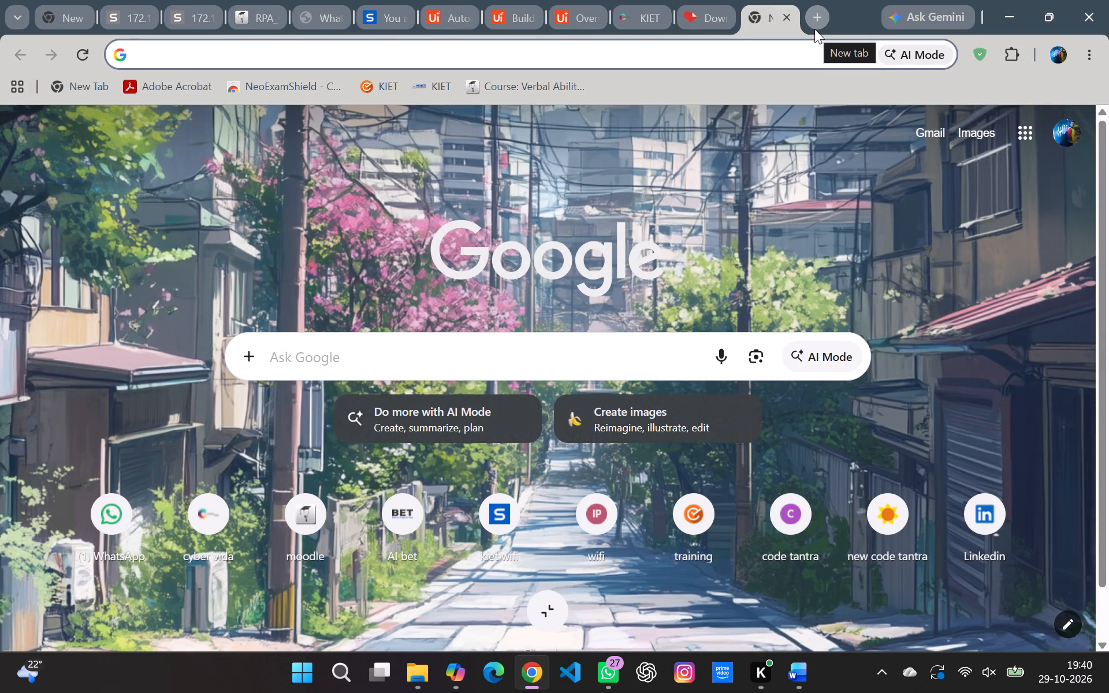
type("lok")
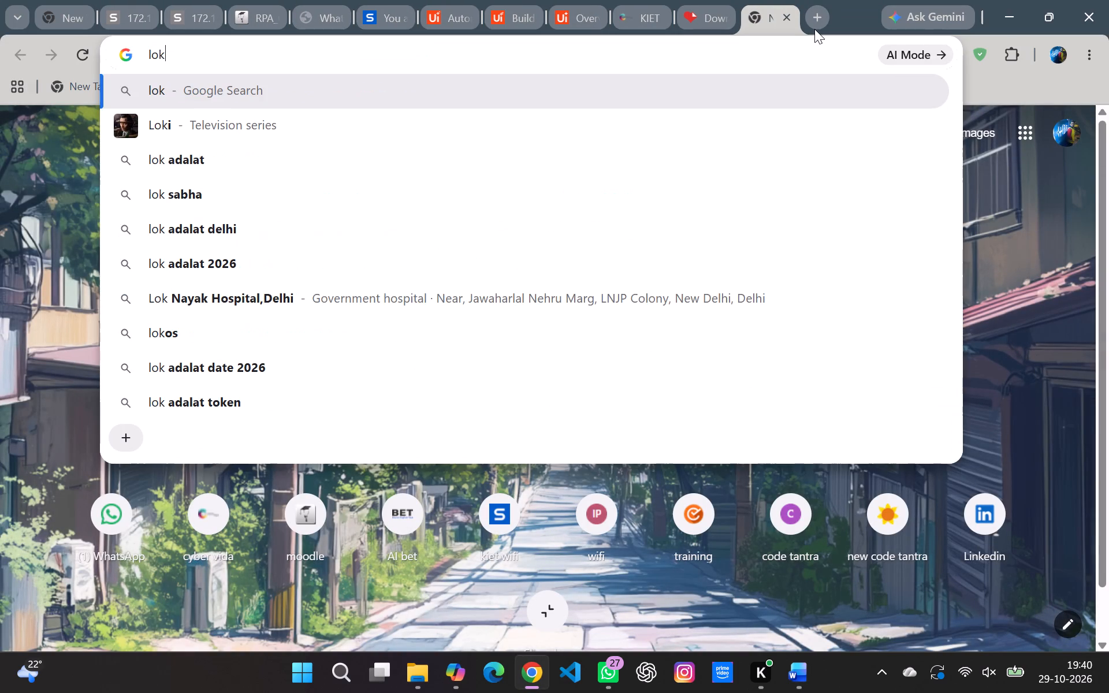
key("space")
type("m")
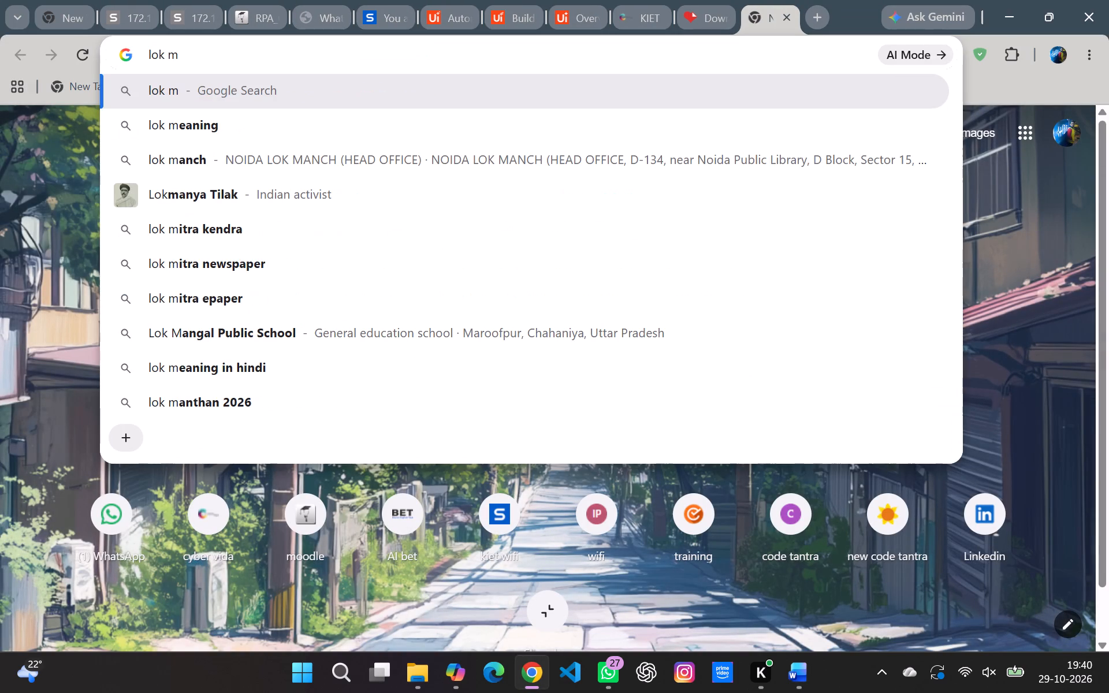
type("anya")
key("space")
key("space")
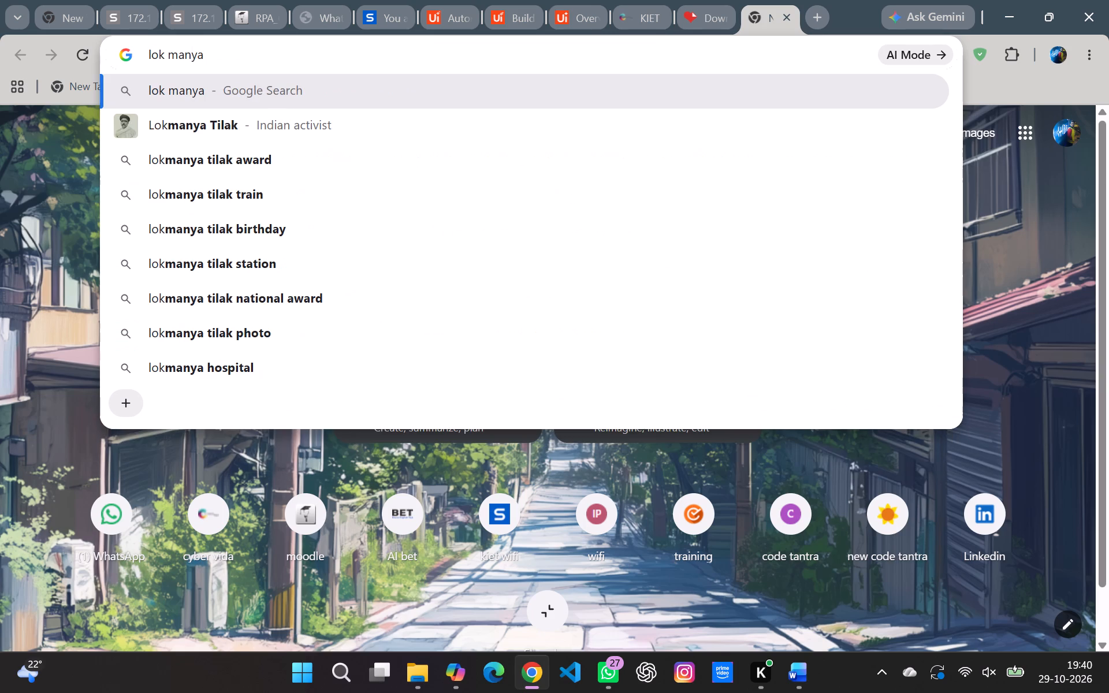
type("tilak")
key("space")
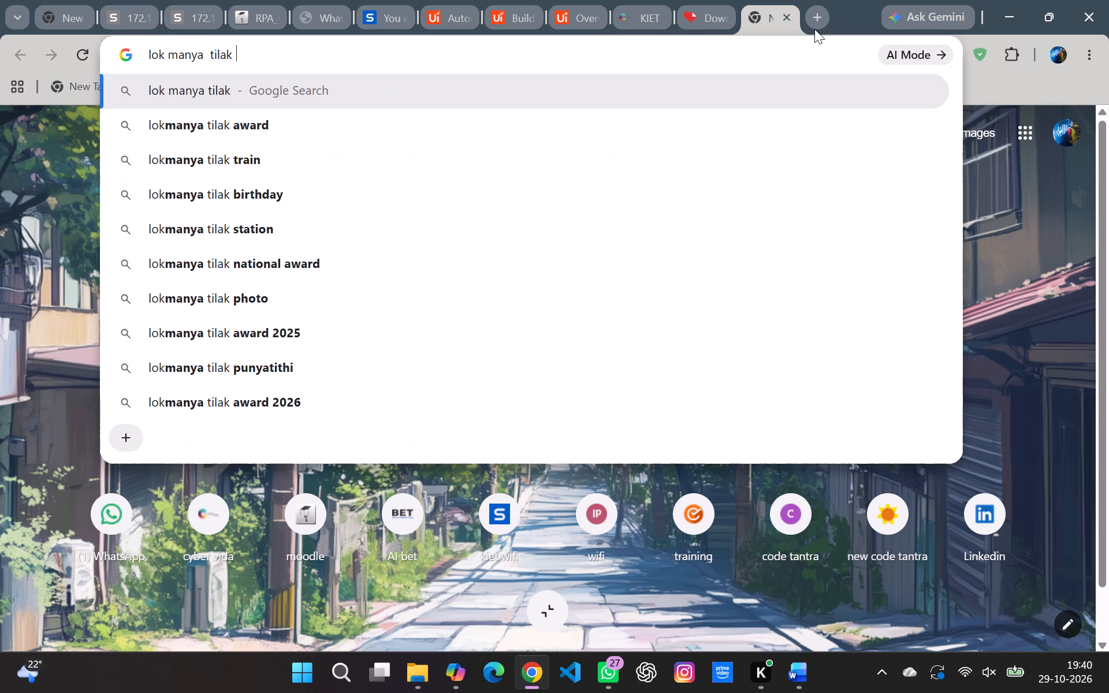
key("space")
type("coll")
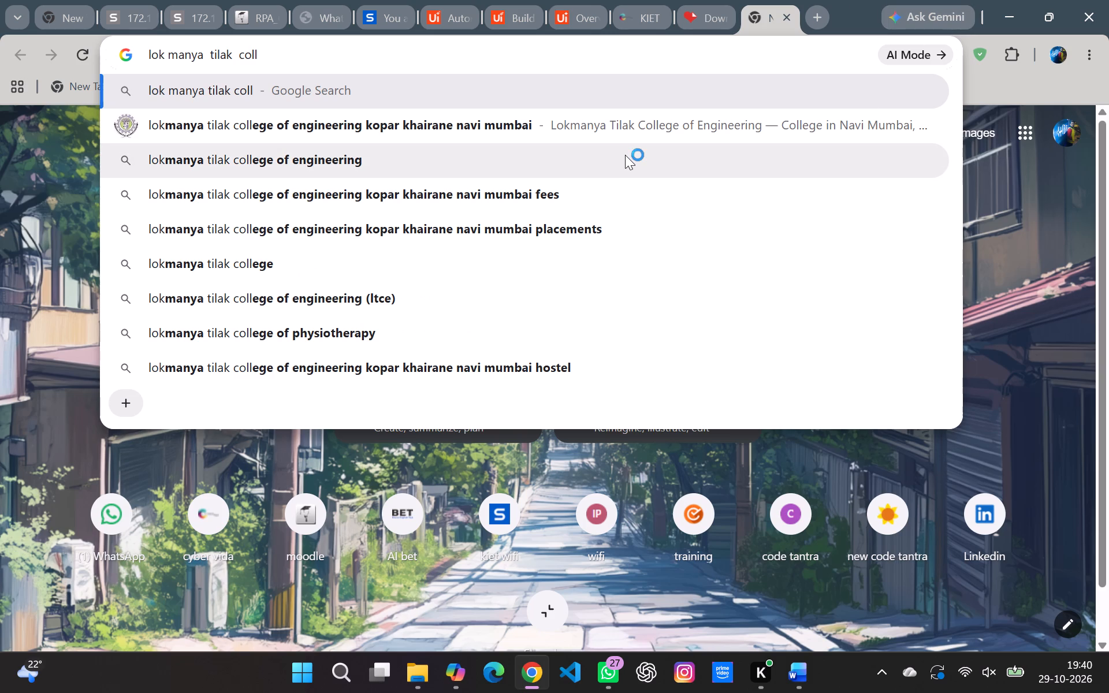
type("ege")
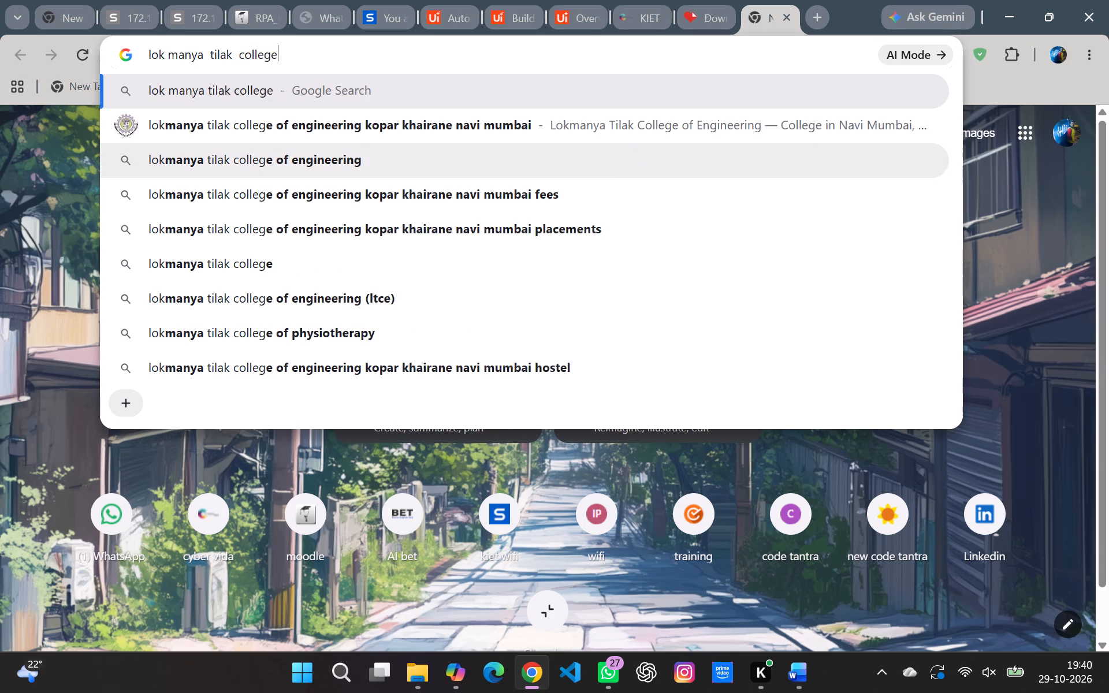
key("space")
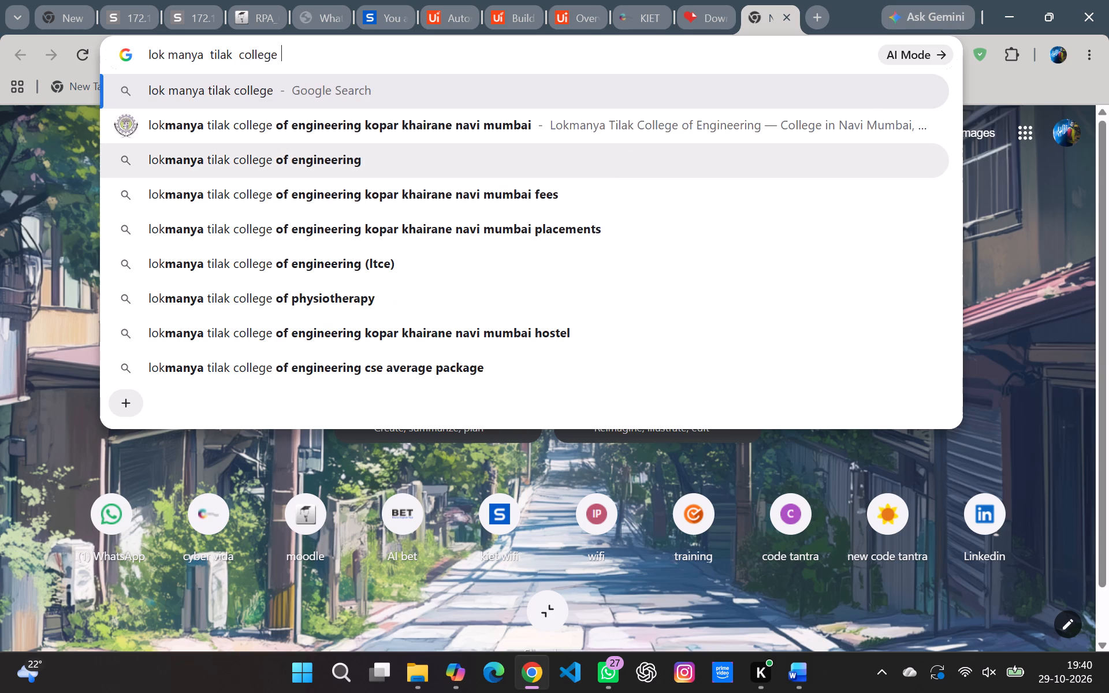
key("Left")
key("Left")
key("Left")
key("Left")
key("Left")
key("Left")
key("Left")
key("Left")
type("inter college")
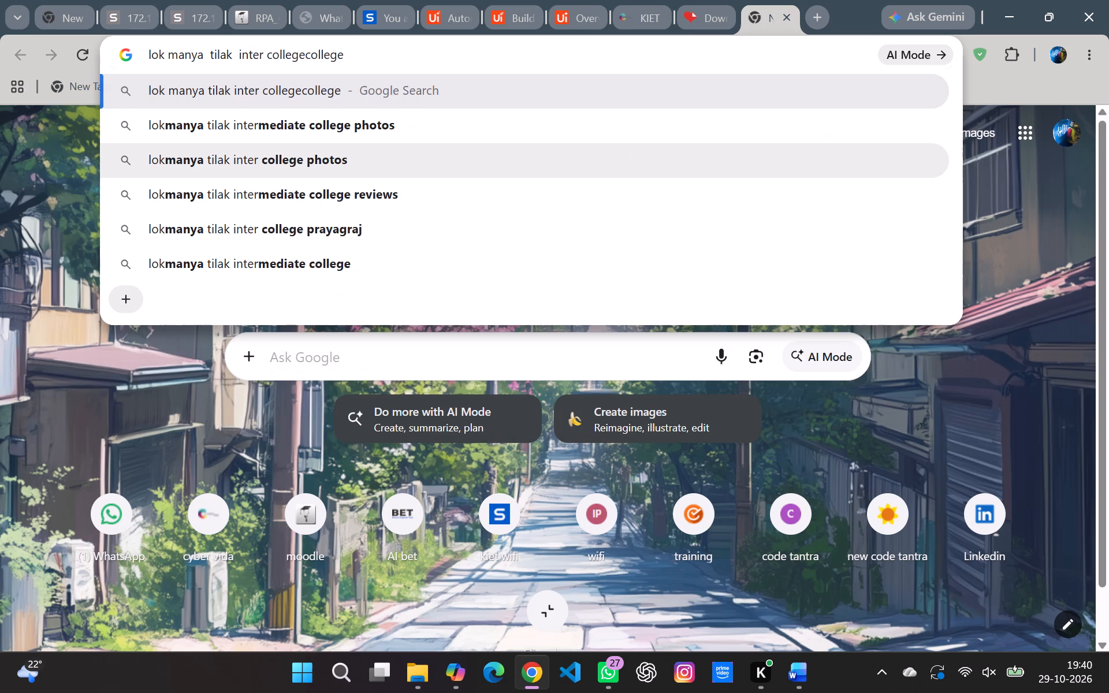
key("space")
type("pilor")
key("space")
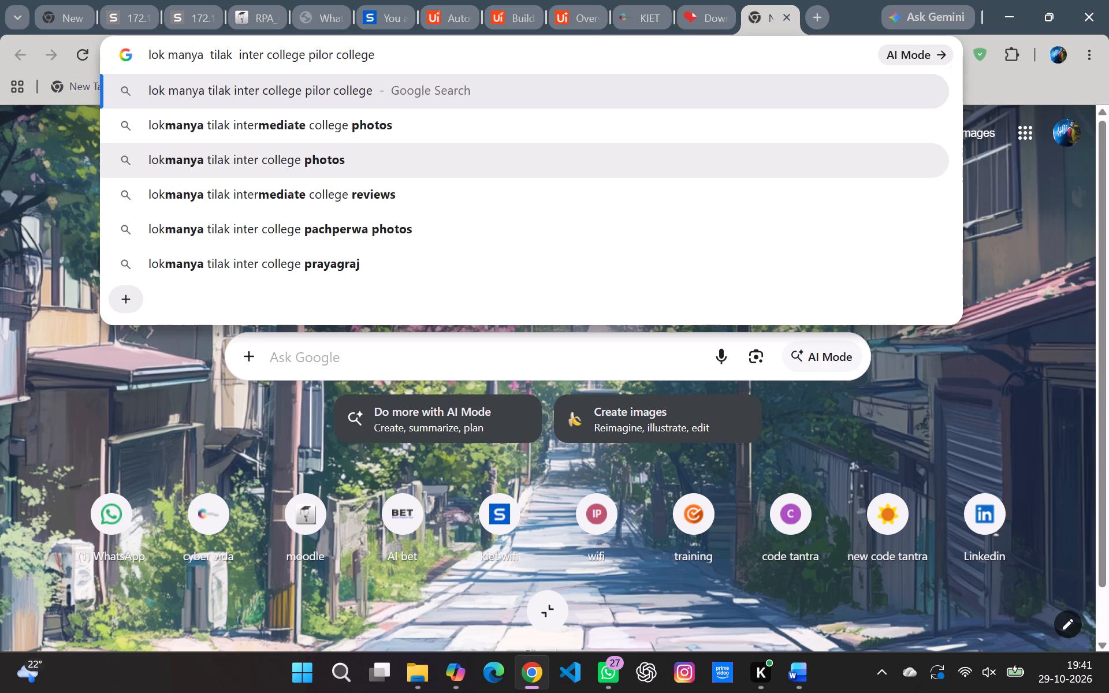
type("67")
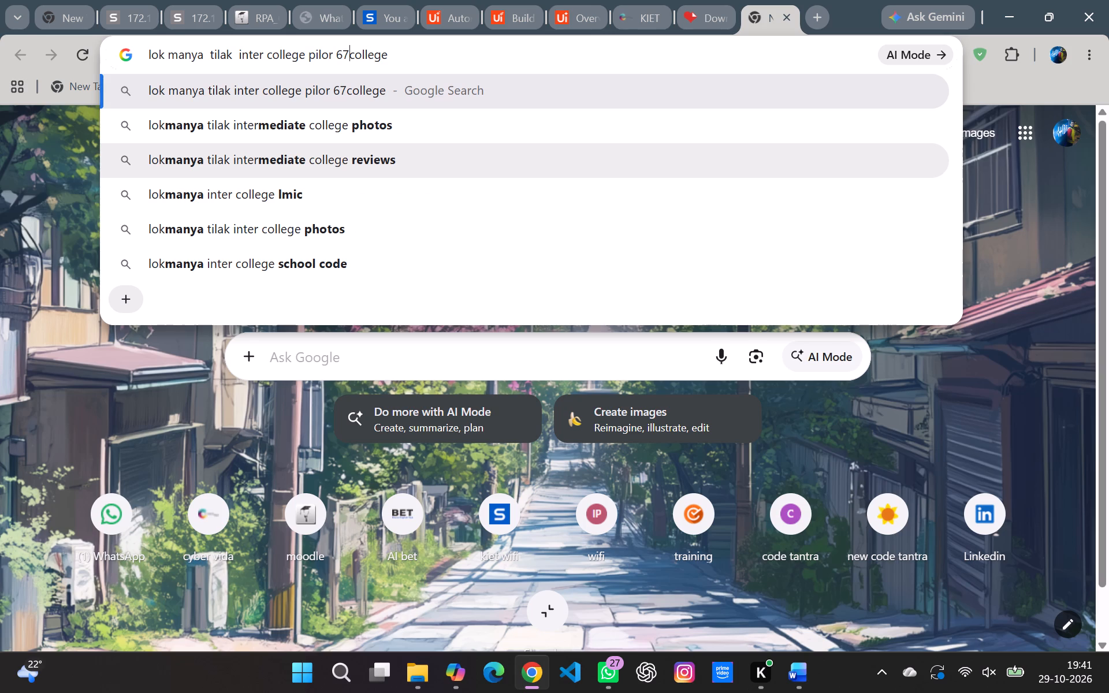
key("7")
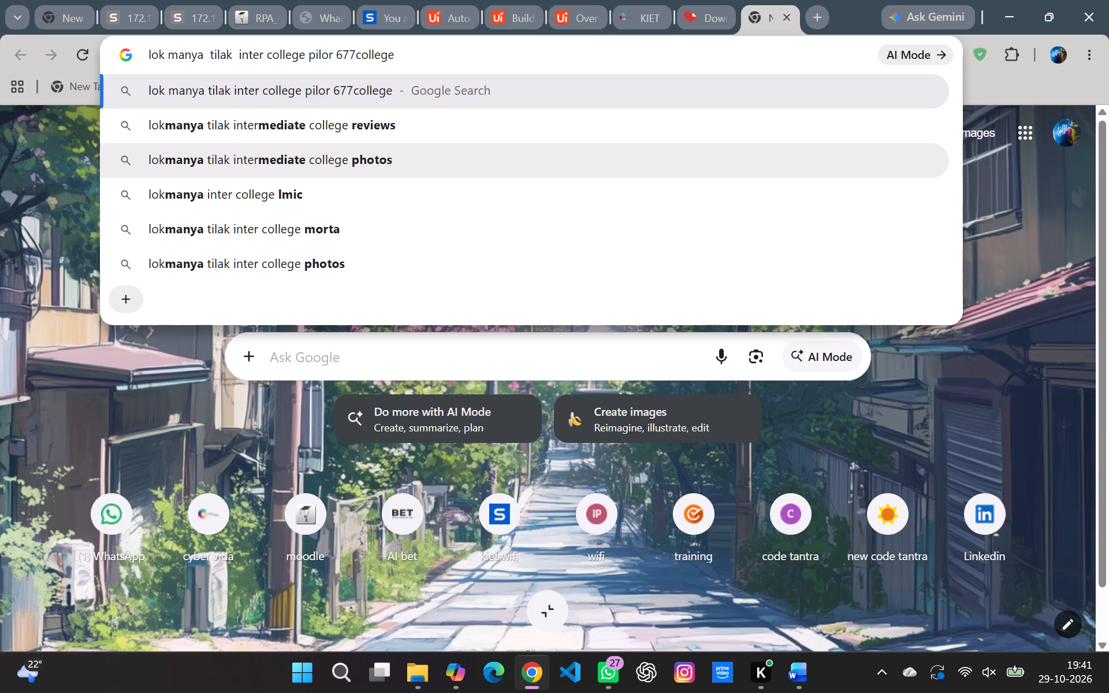
left_click(597, 50)
key("space")
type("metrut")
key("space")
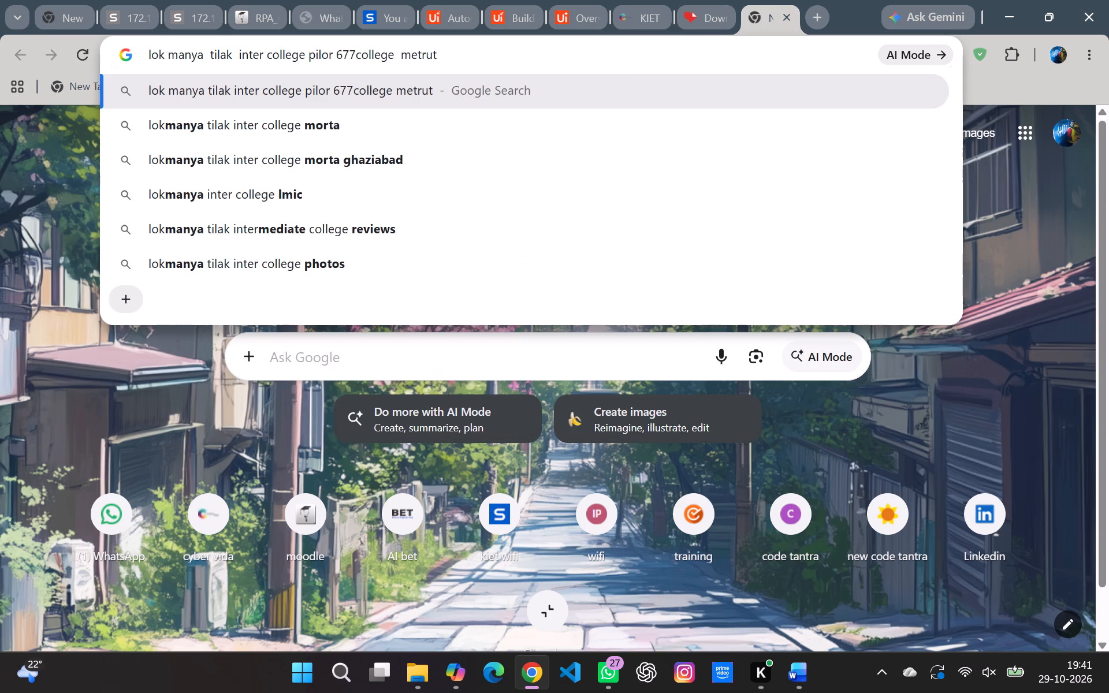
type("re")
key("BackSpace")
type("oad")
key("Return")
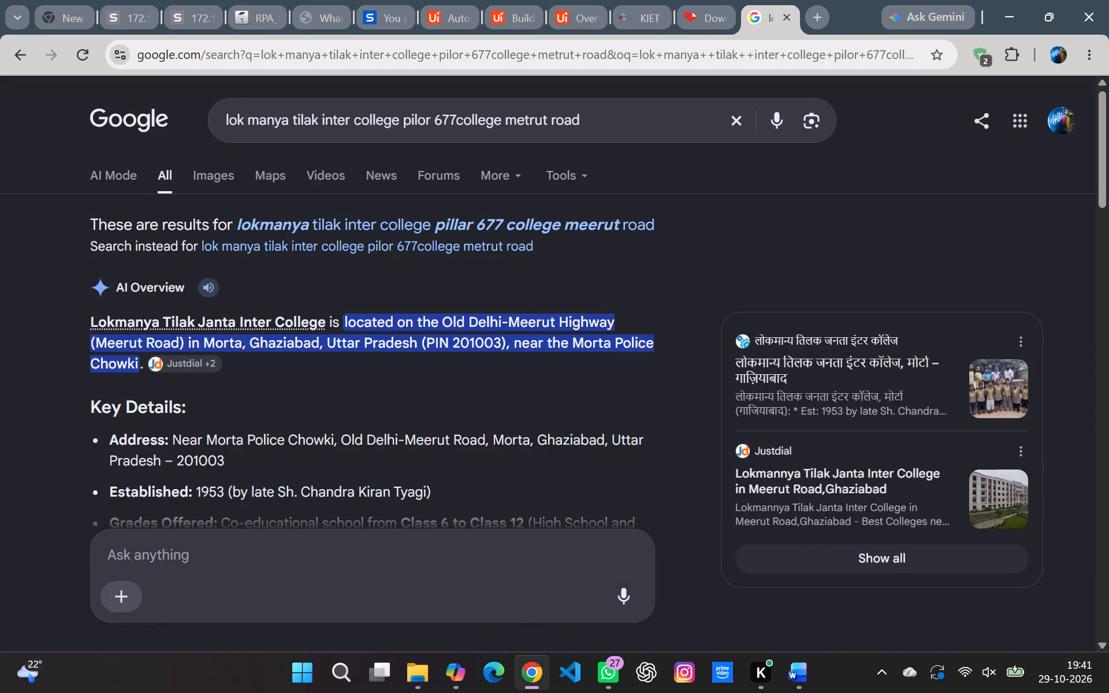
scroll(412, 408, "down", 1)
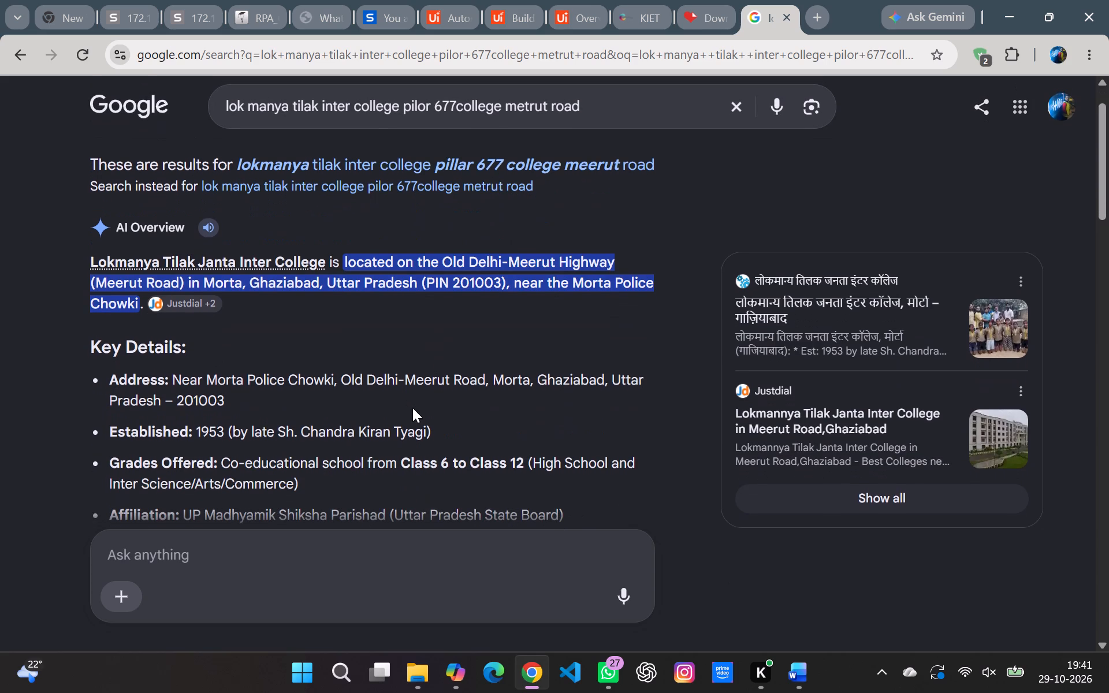
scroll(412, 408, "down", 1)
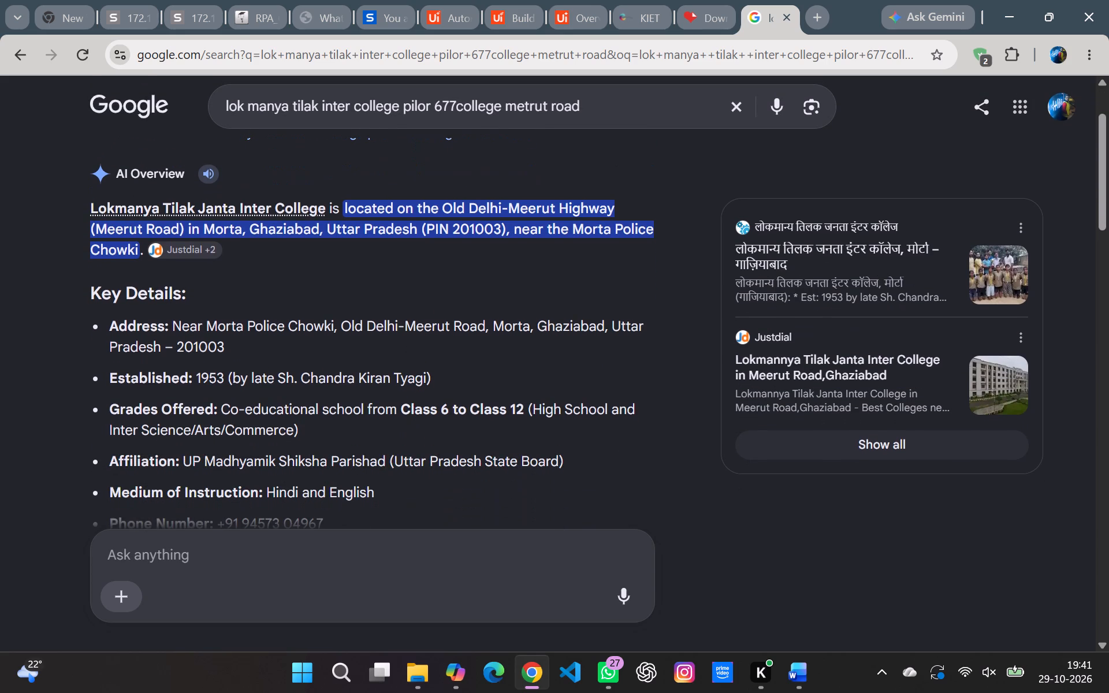
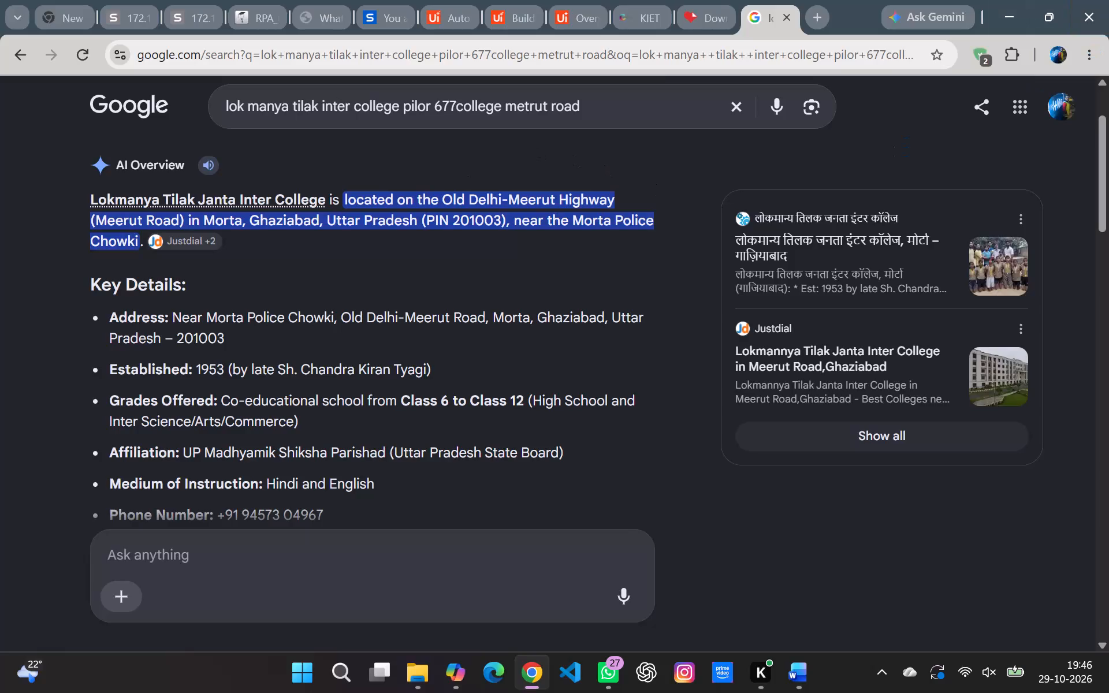
Switch to Word and close the copy of the CA2 UiPath assignment report that is open in Protected View.
left_click(790, 680)
left_click(866, 570)
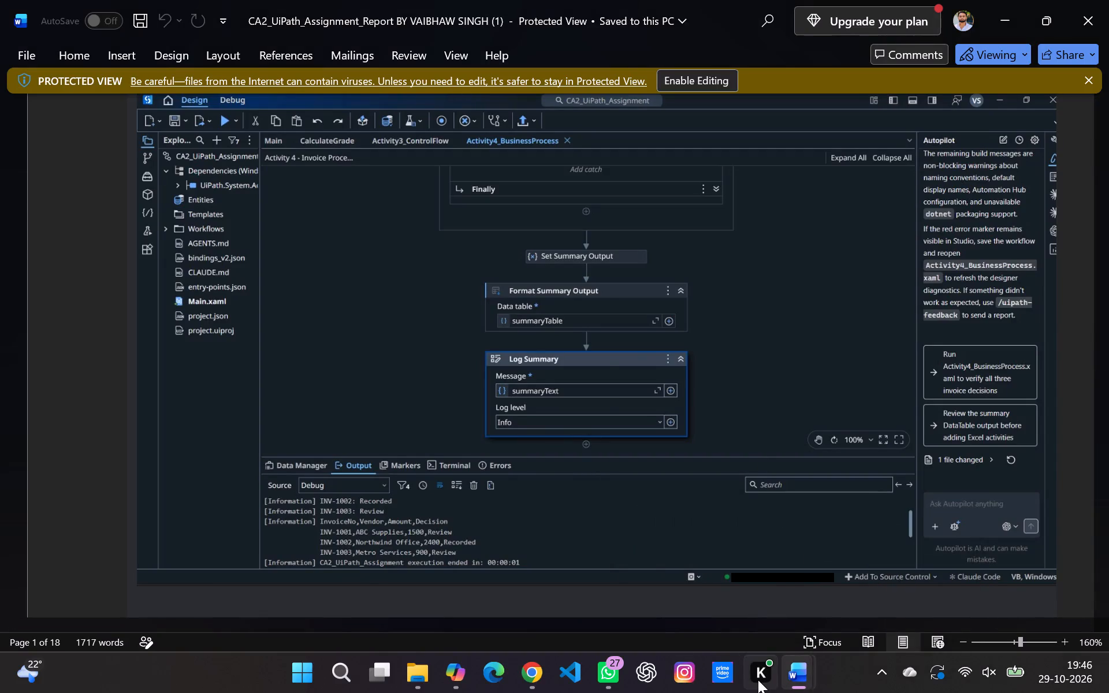
left_click(1108, 8)
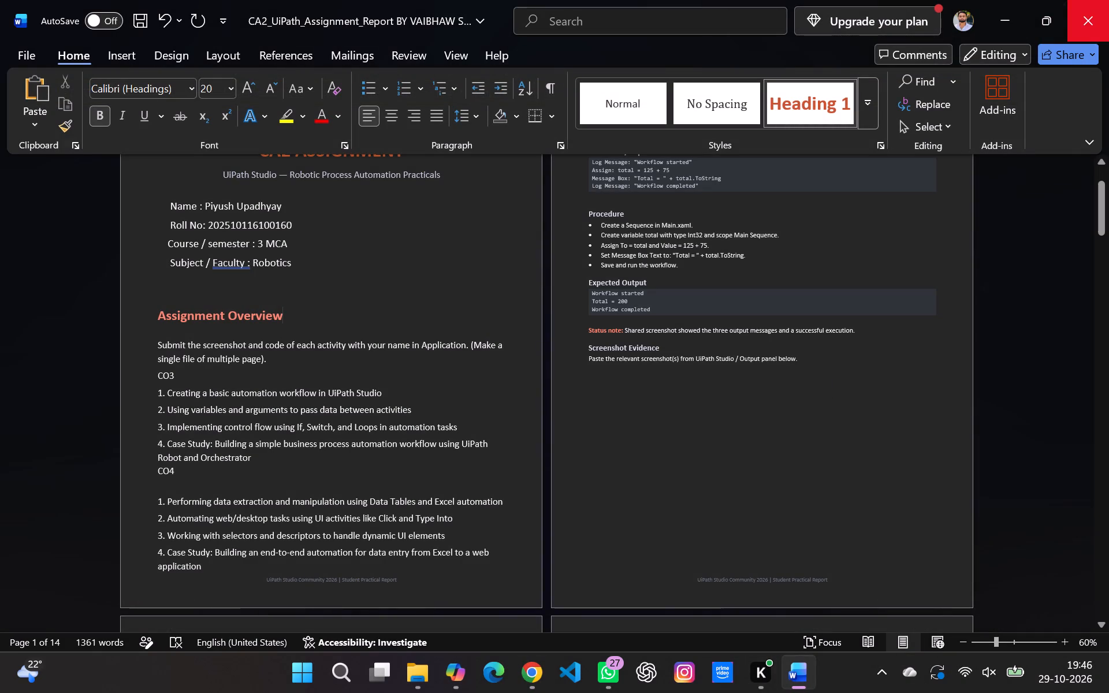
Try to save the edited CA2 UiPath assignment report, and minimize its window.
left_click(132, 14)
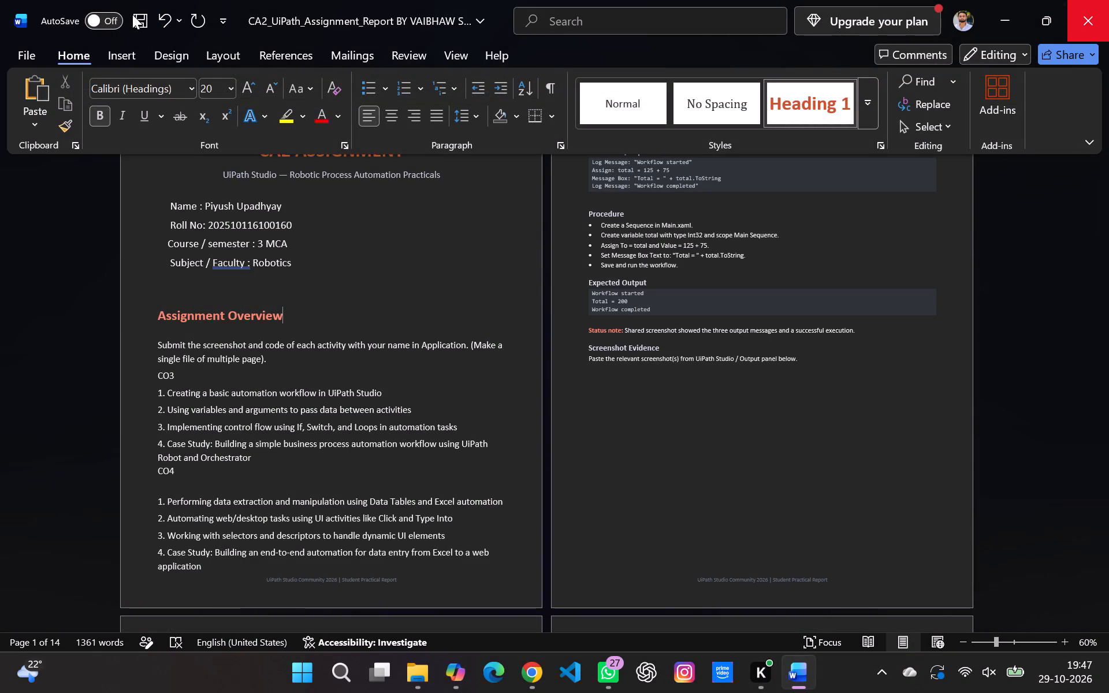
left_click(32, 61)
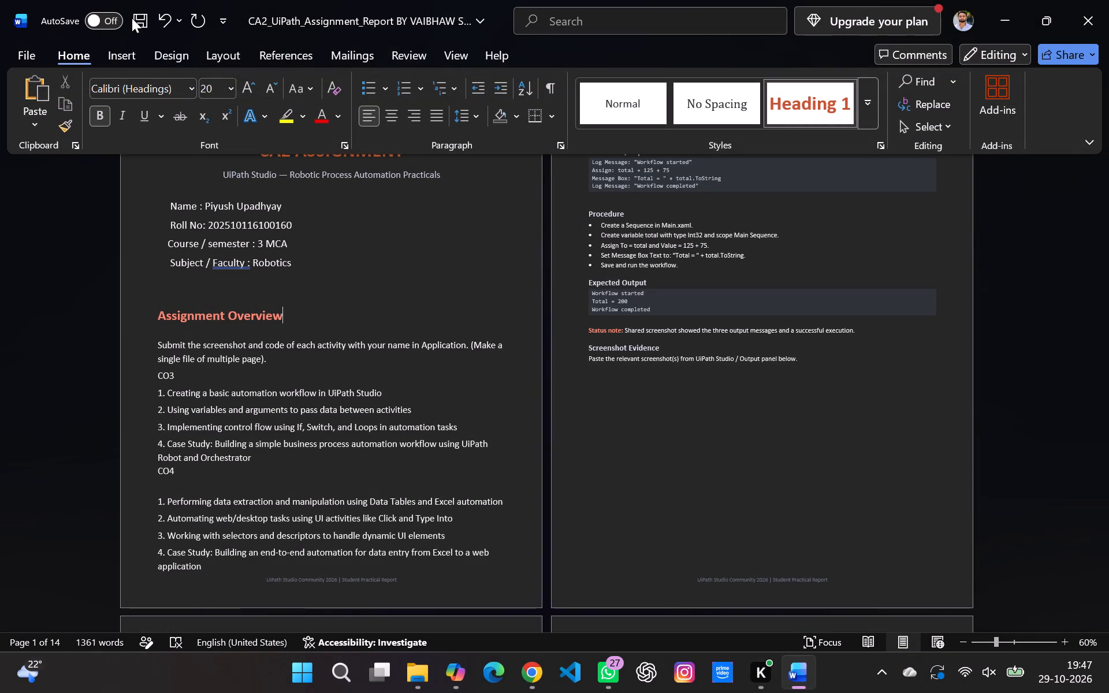
left_click(132, 18)
left_click(32, 54)
triple_click(32, 54)
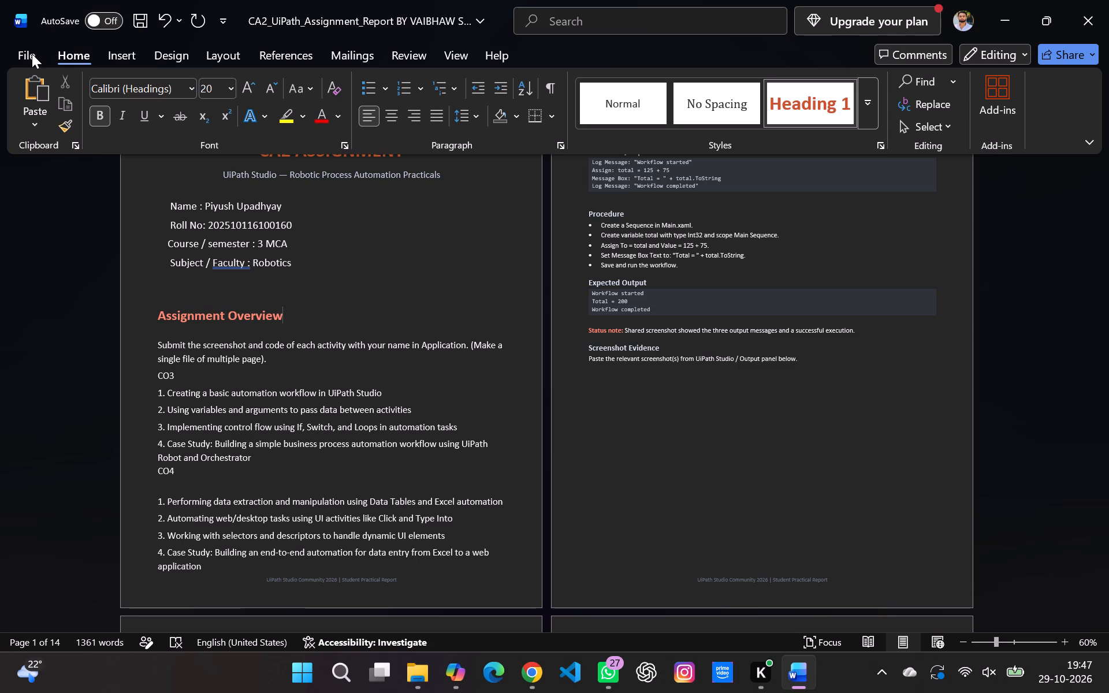
left_click(32, 54)
triple_click(32, 54)
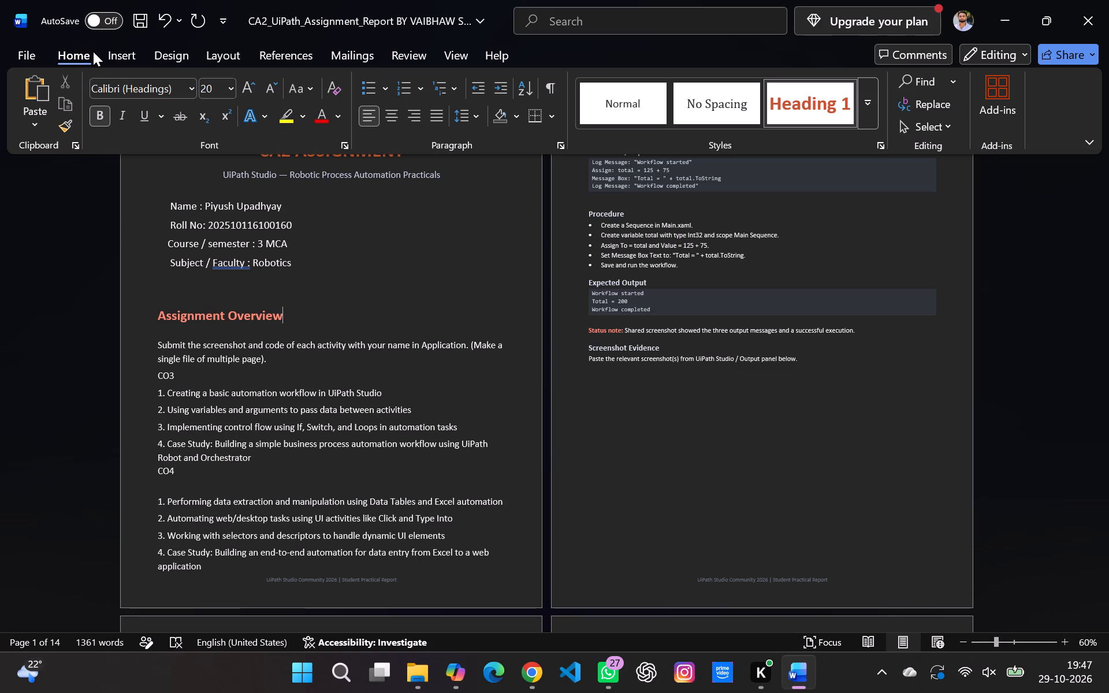
left_click(94, 51)
triple_click(114, 51)
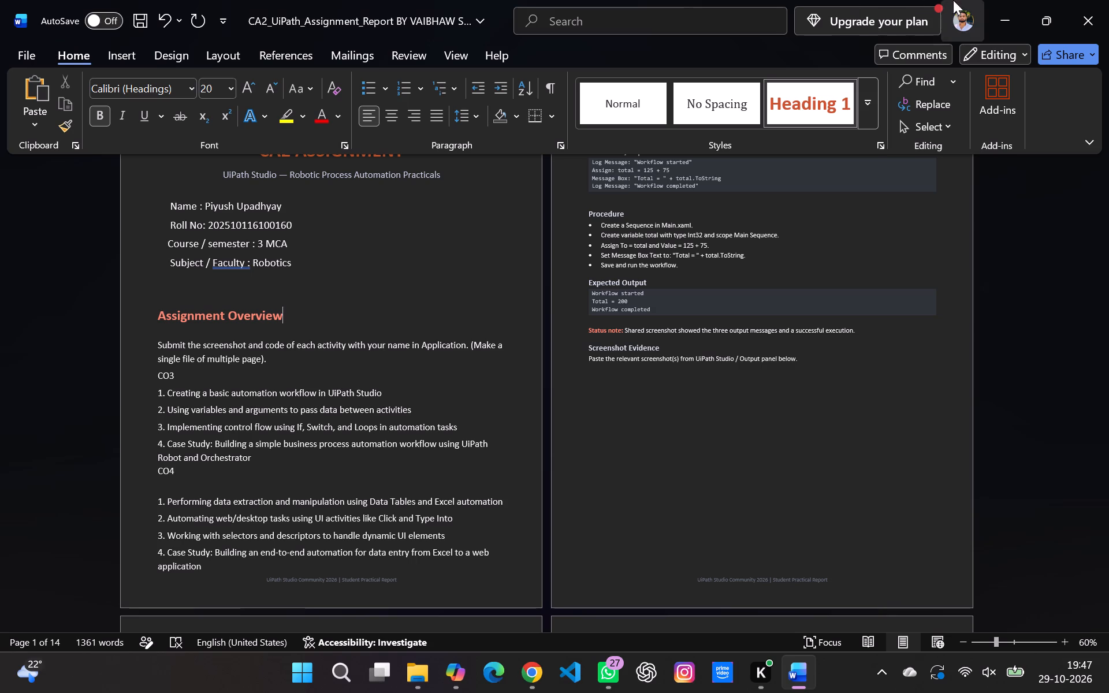
left_click(992, 2)
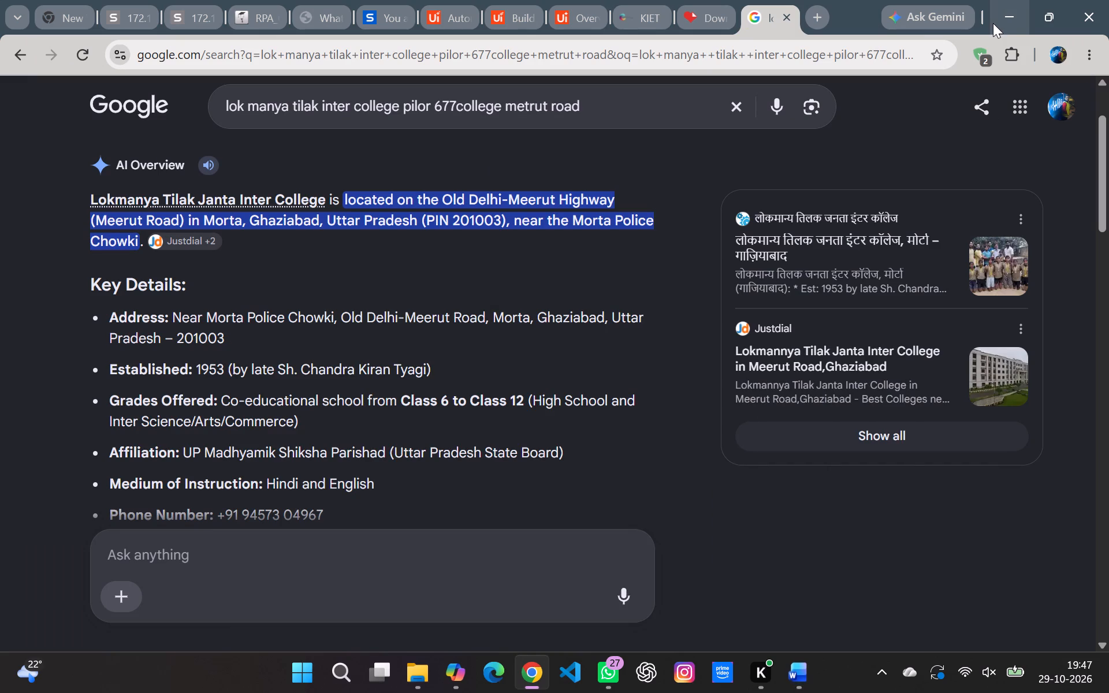
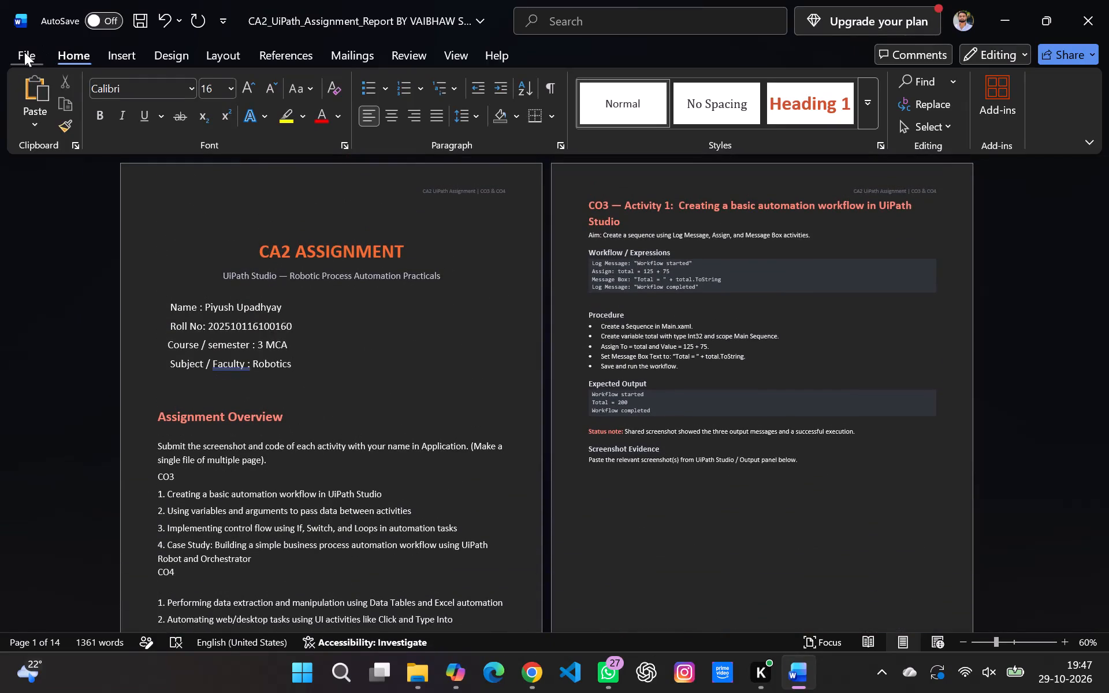
Save the report as a Word document in the sem2 asssigment folder, replacing the person's name after "CA2_UiPath_Assignment_Report BY" with the cover-page student's name.
left_click(54, 327)
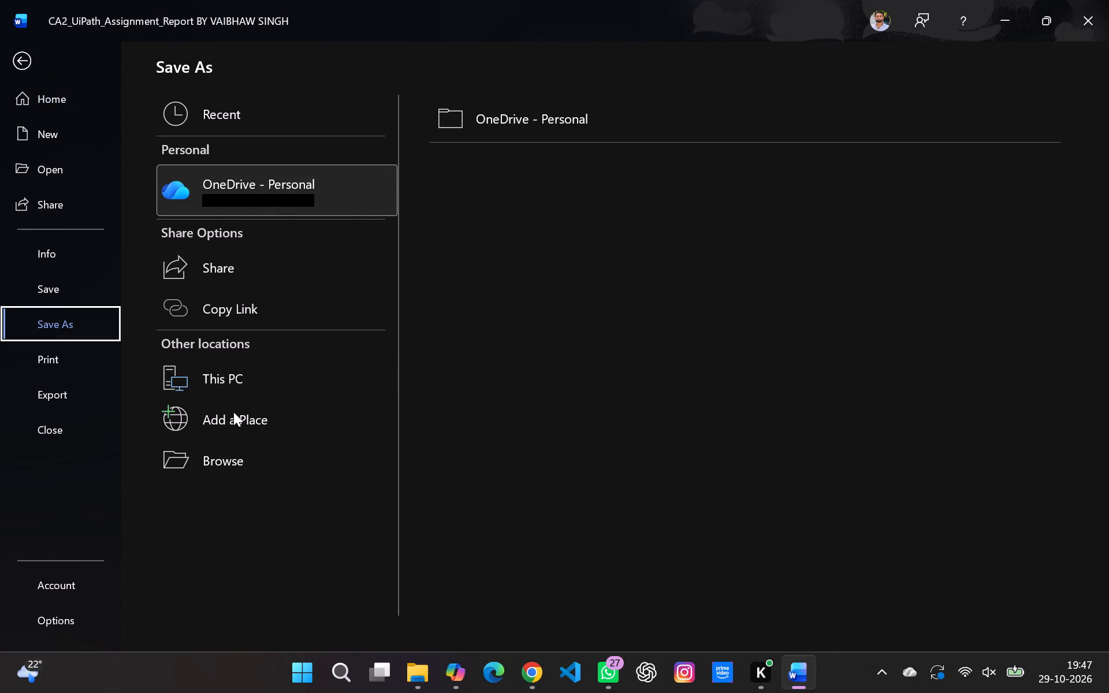
left_click(259, 366)
left_click(522, 297)
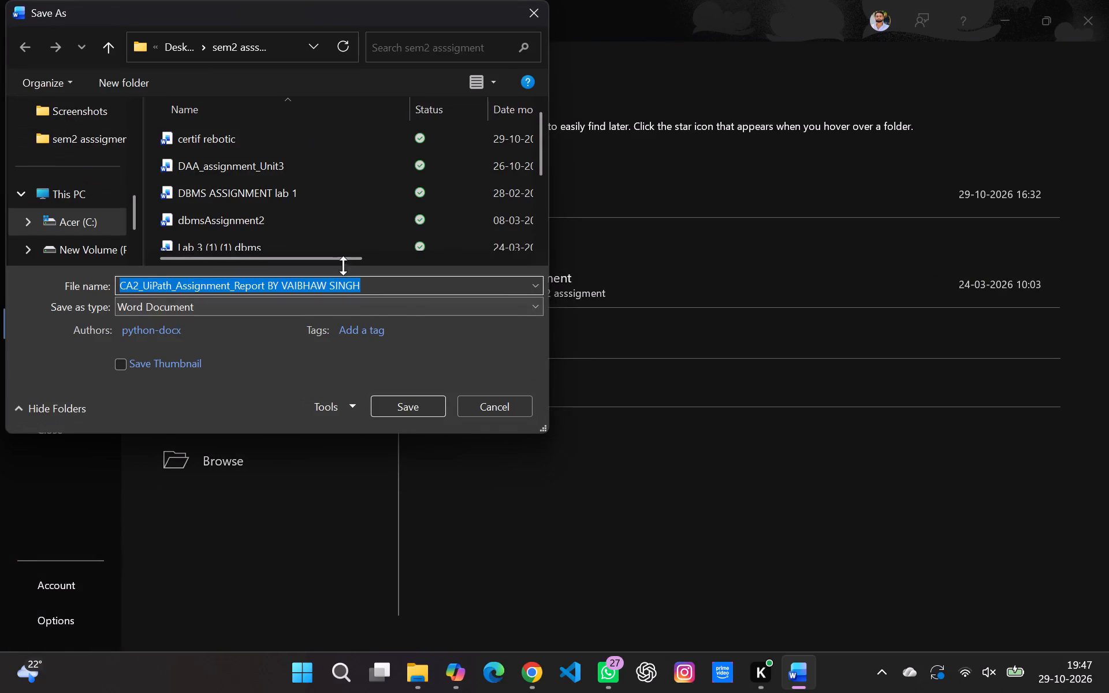
left_click(373, 273)
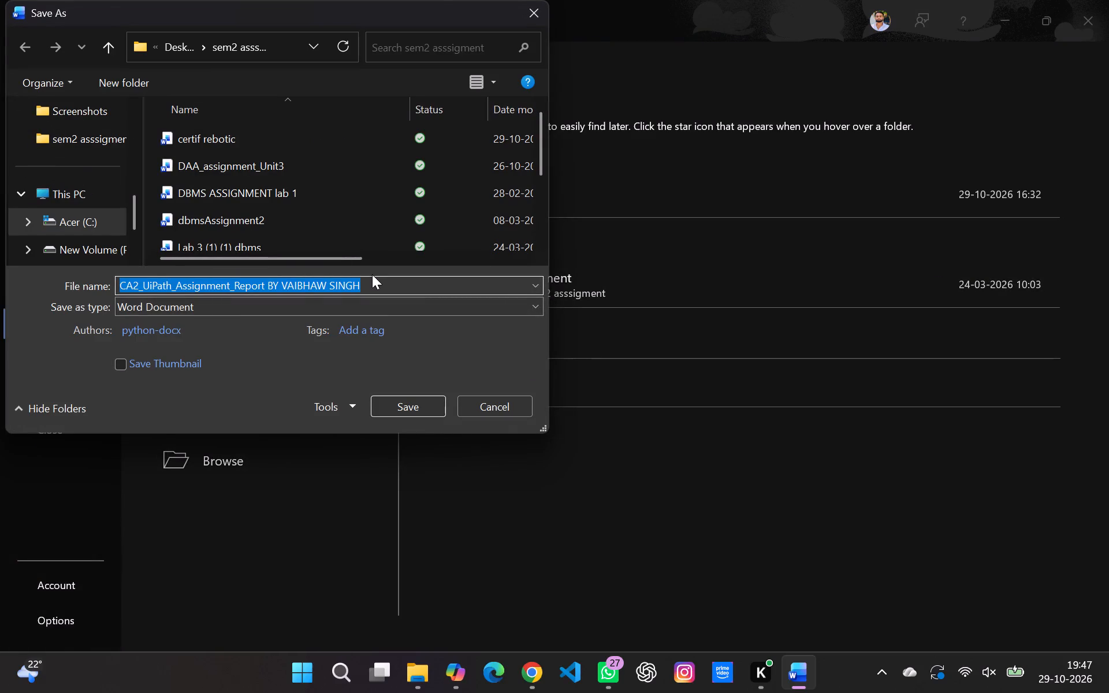
left_click(364, 284)
left_click_drag(364, 284, 285, 290)
key("BackSpace")
key("BackSpace")
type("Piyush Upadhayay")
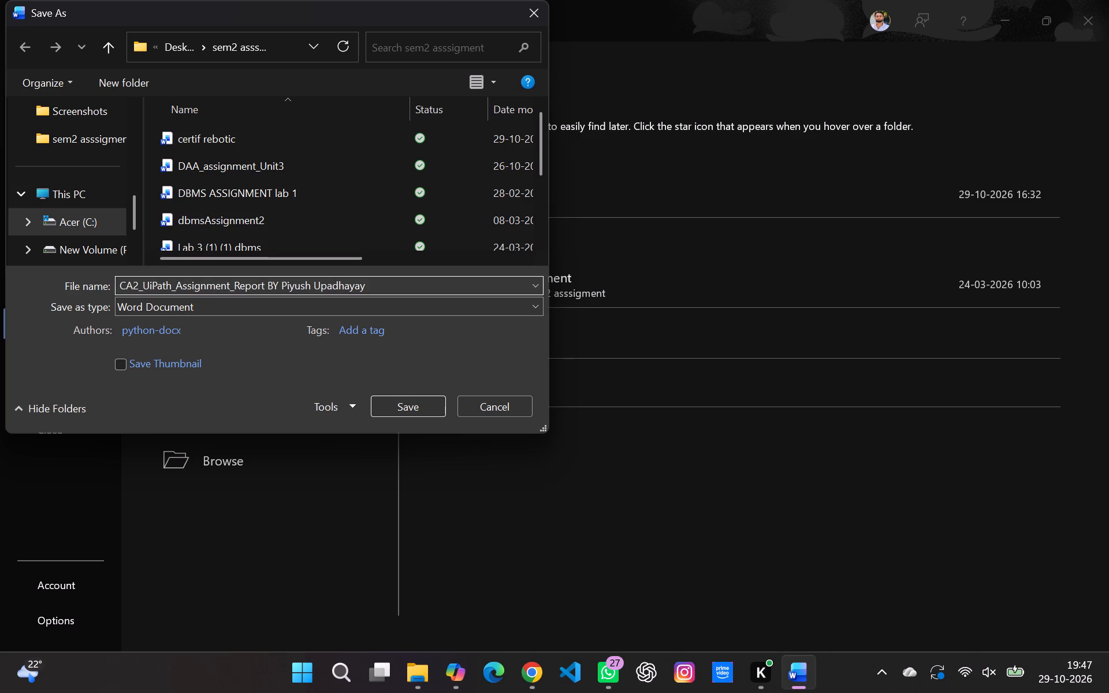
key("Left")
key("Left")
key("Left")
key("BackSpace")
left_click(430, 413)
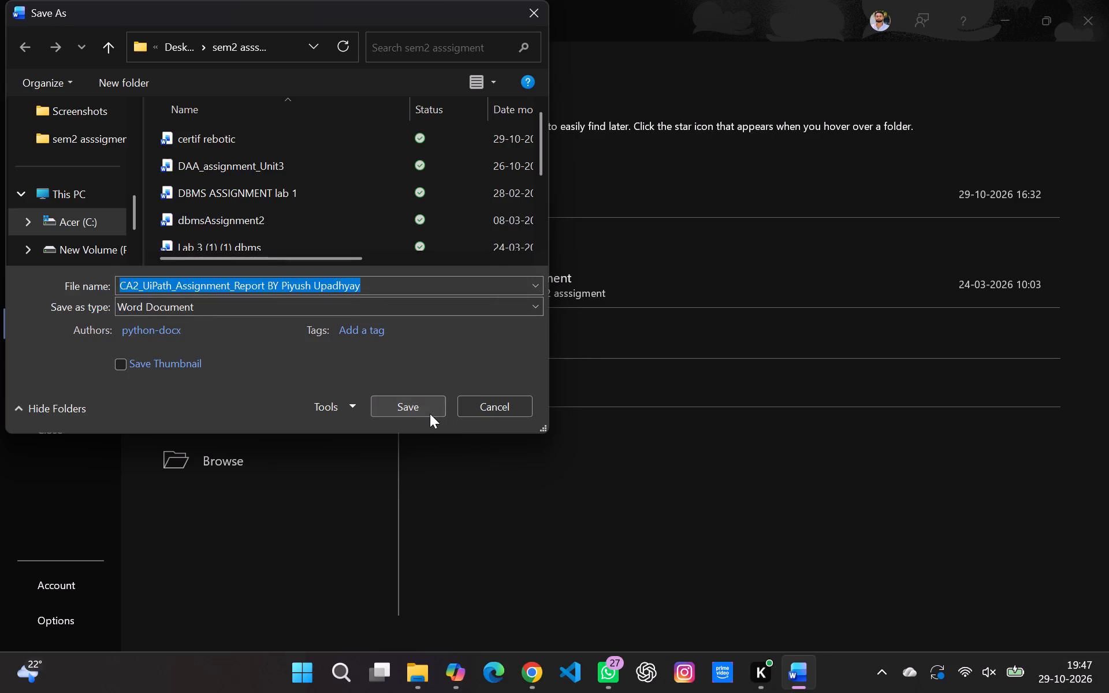
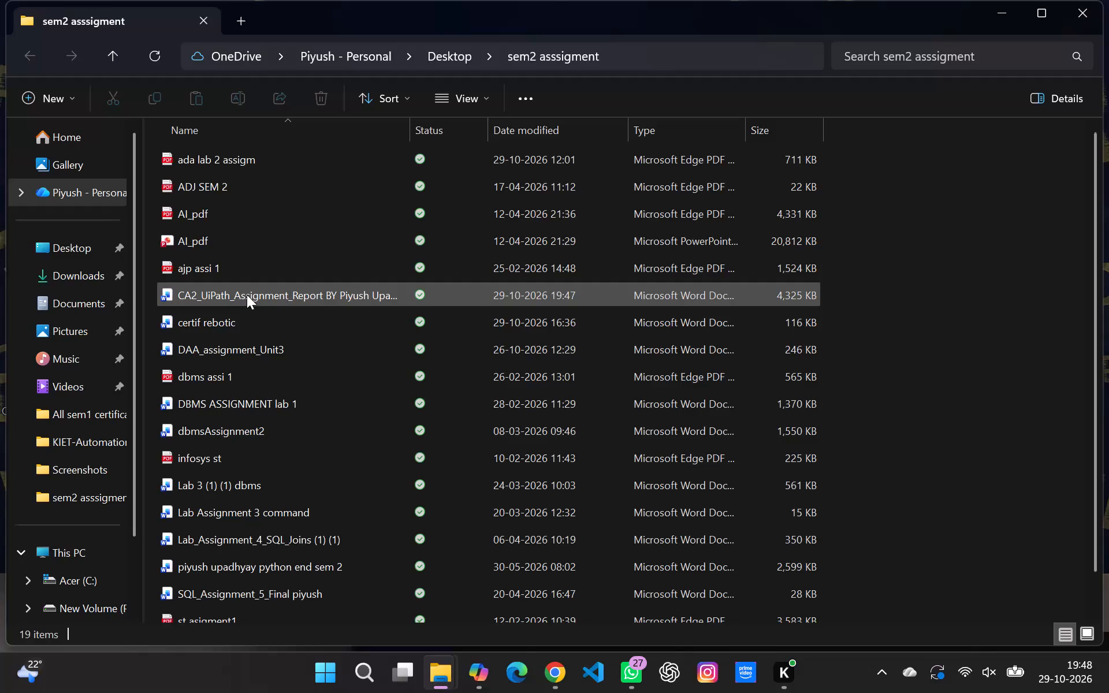
Copy the CA2_UiPath_Assignment_Report Word document from the sem2 asssigment folder to the clipboard.
key("ctrl+c")
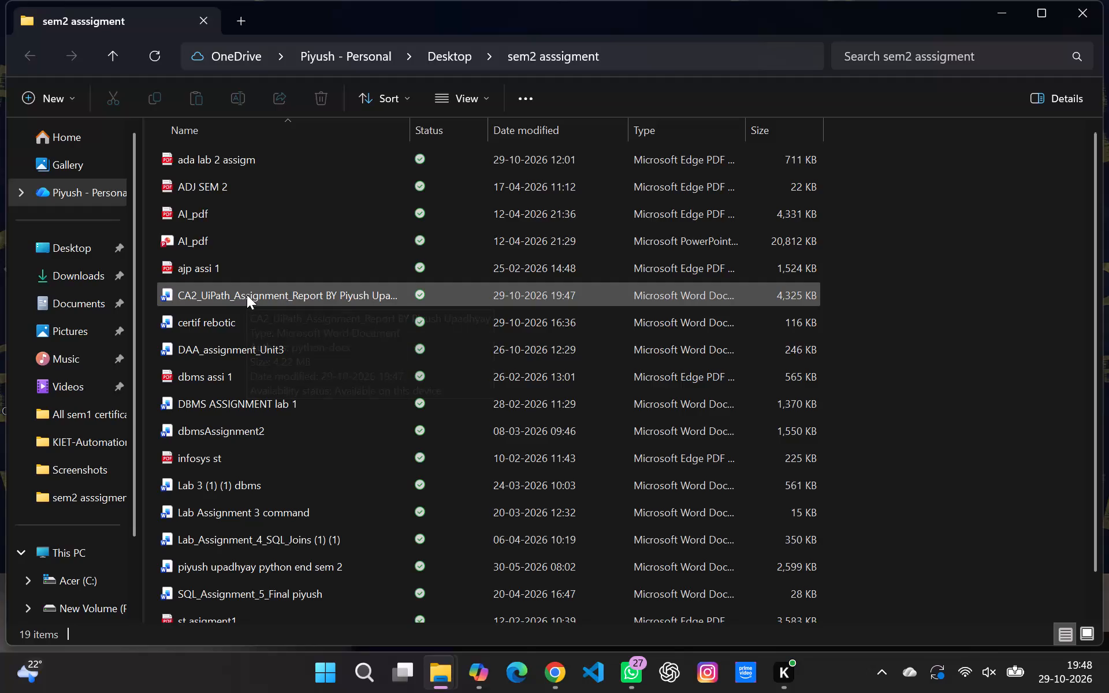
left_click(247, 295)
key("ctrl+c")
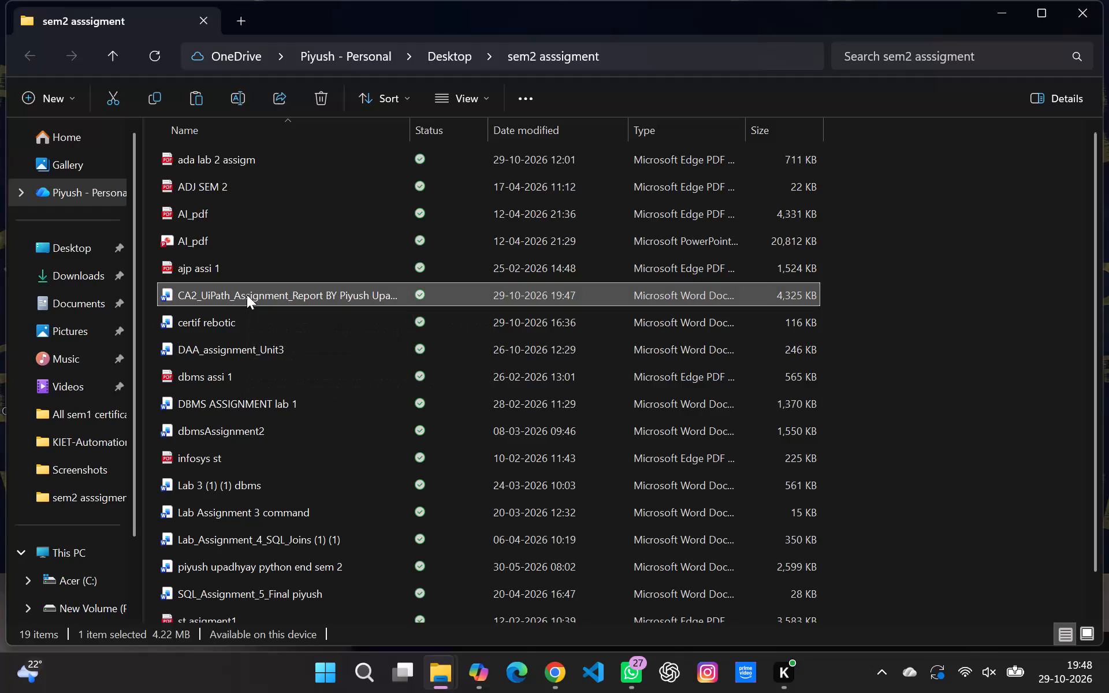
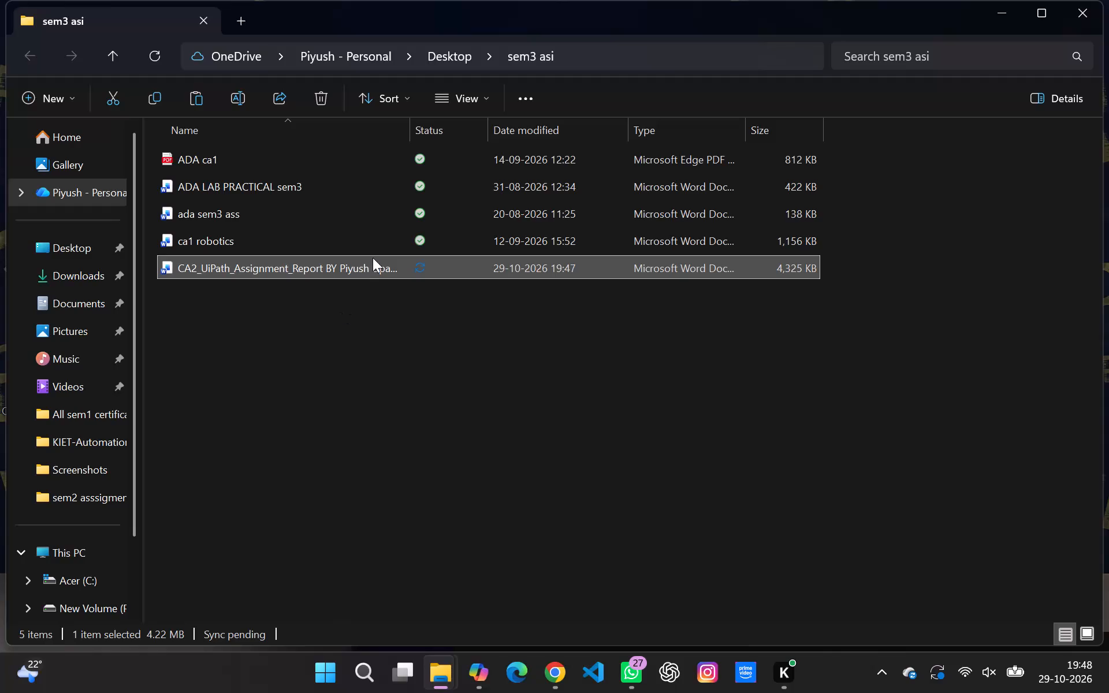
Open the CA2_UiPath_Assignment_Report document from the sem3 asi folder in Word, maximized, and review its cover page, CO3 and CO4 activities and screenshots.
double_click(373, 258)
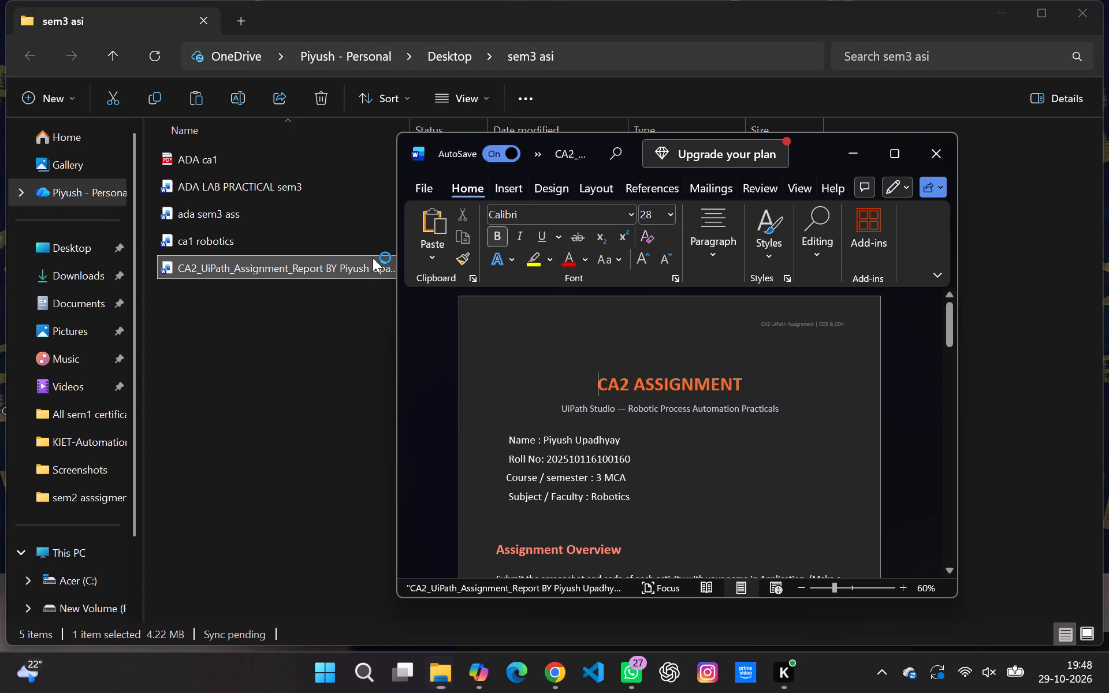
left_click(898, 159)
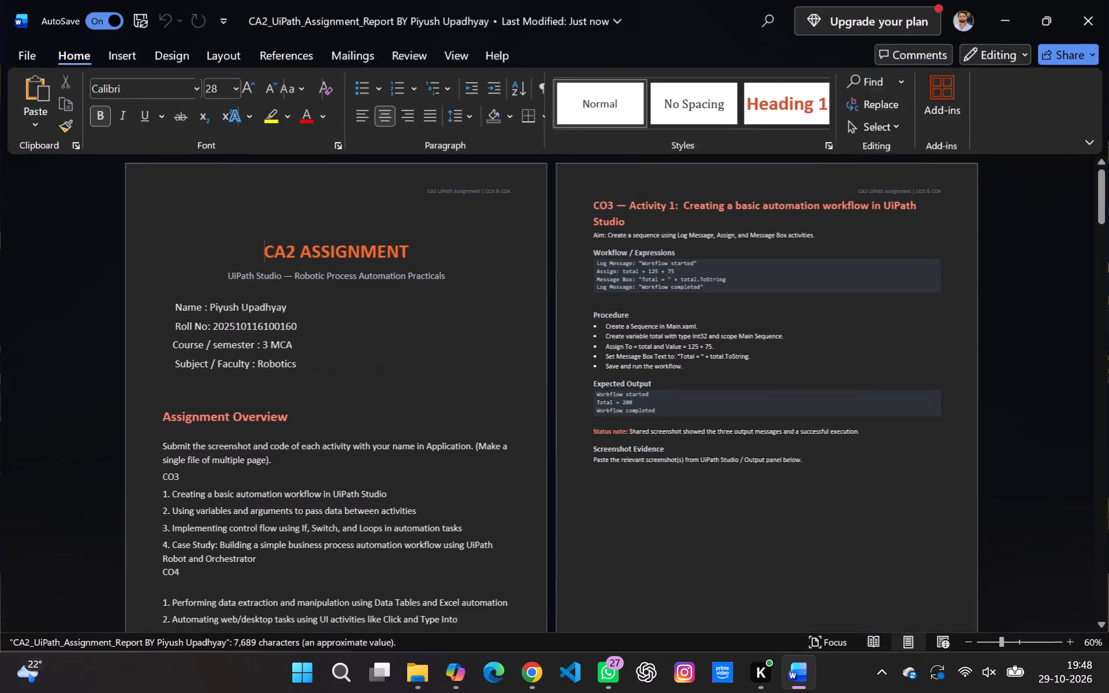
scroll(532, 422, "down", 1)
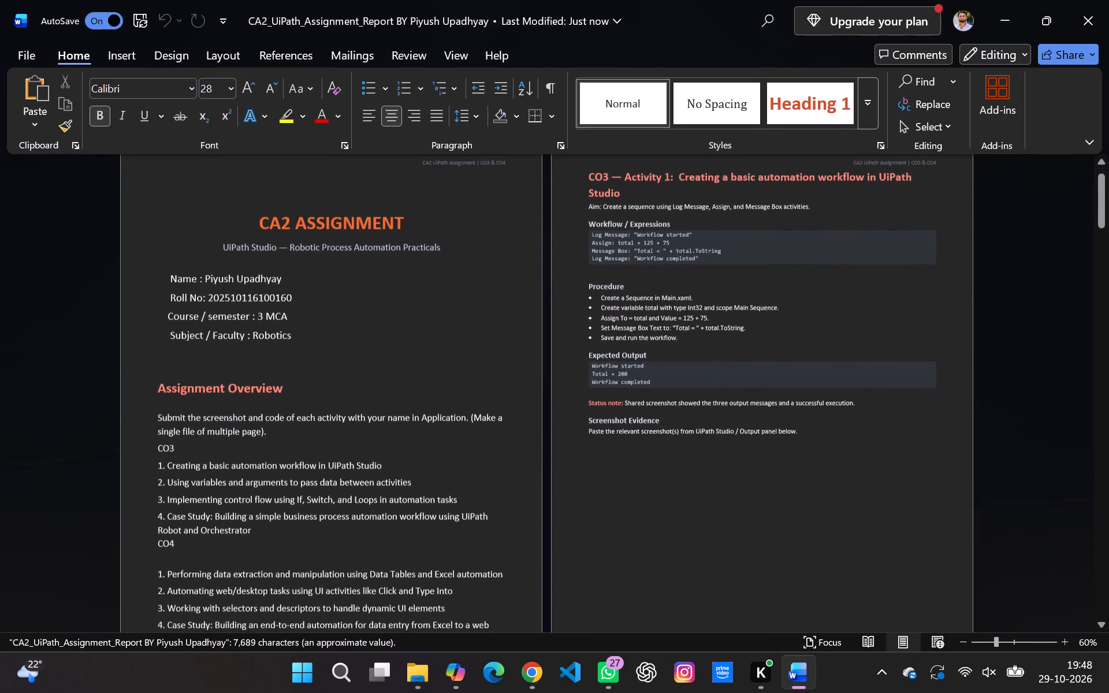
scroll(532, 422, "down", 2)
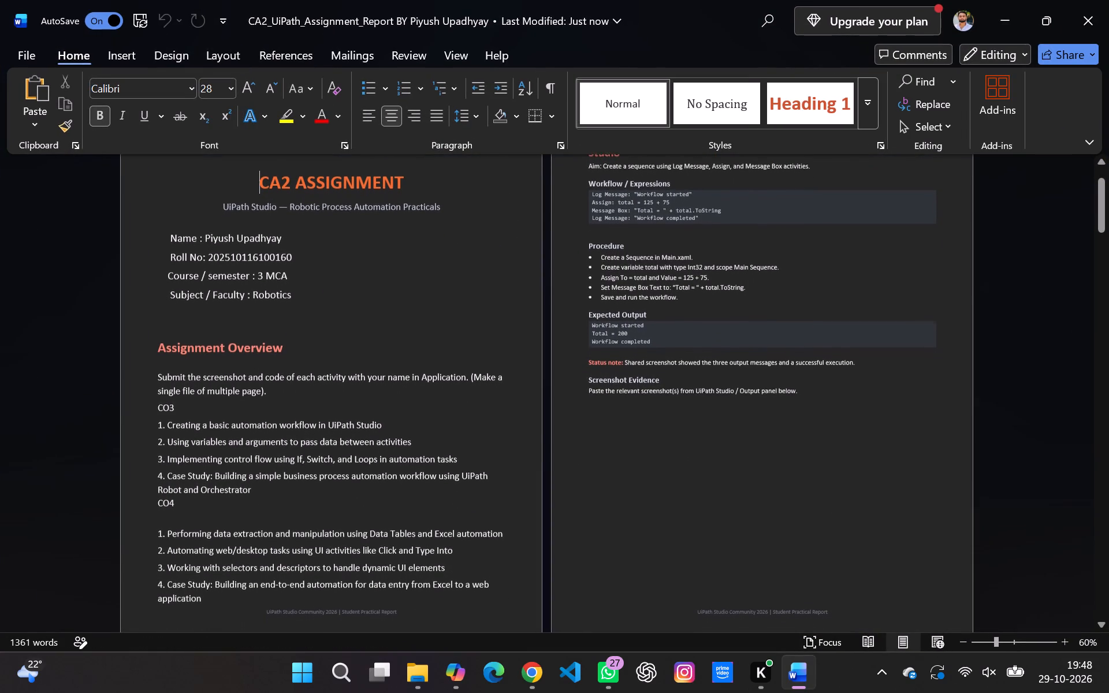
scroll(532, 422, "down", 11)
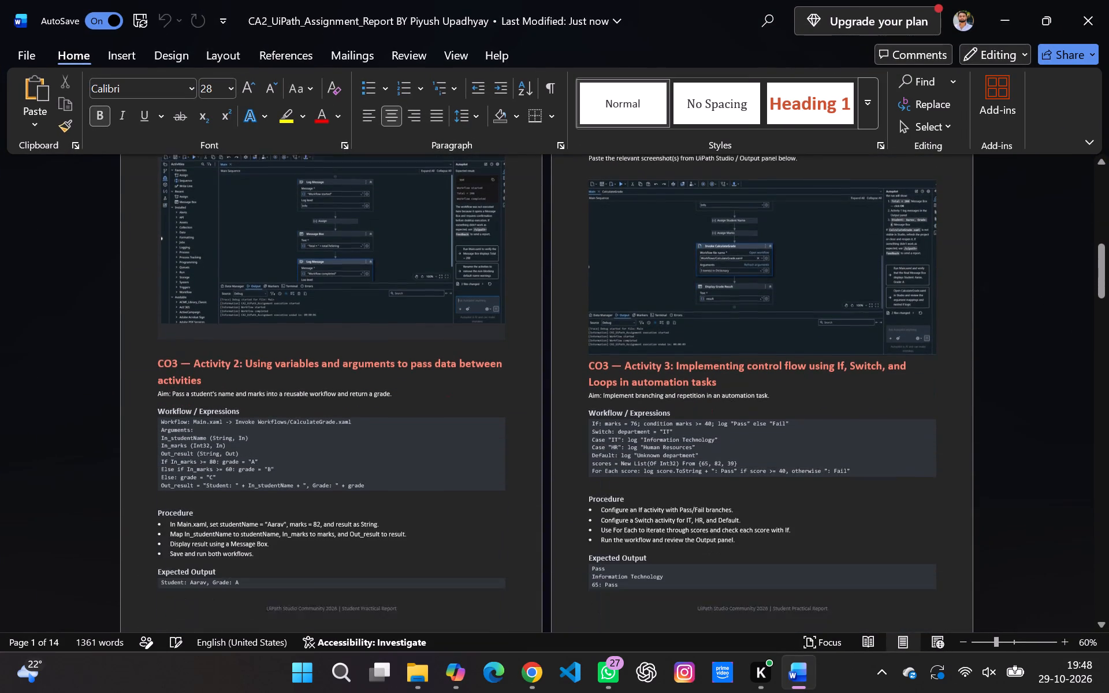
scroll(532, 422, "down", 2)
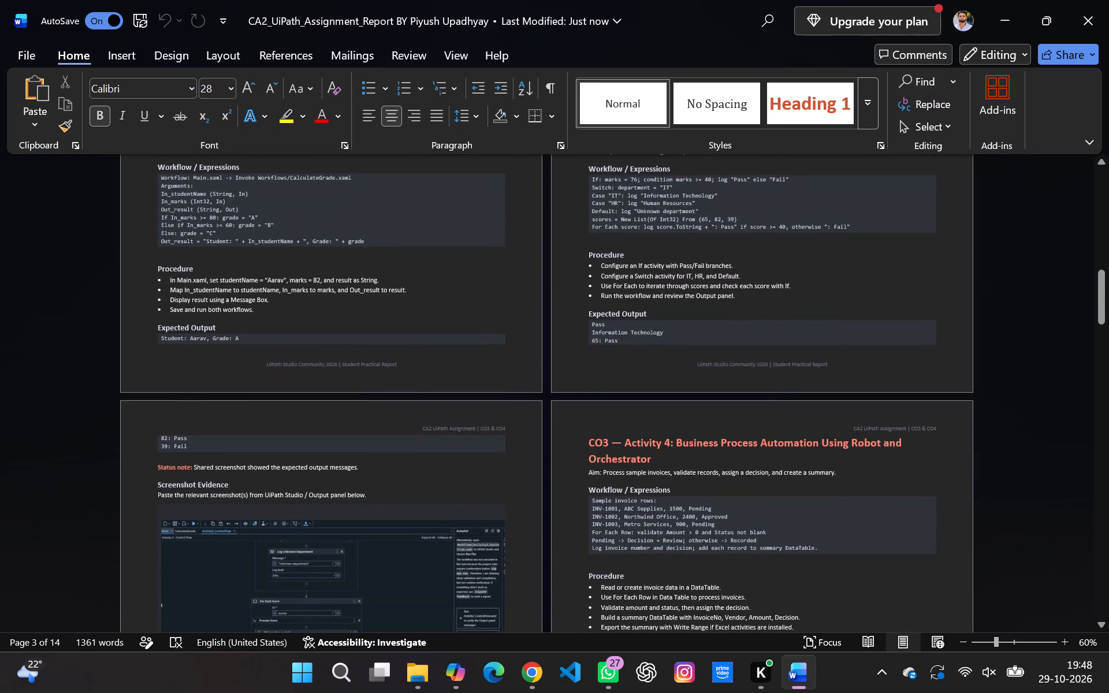
scroll(532, 422, "down", 5)
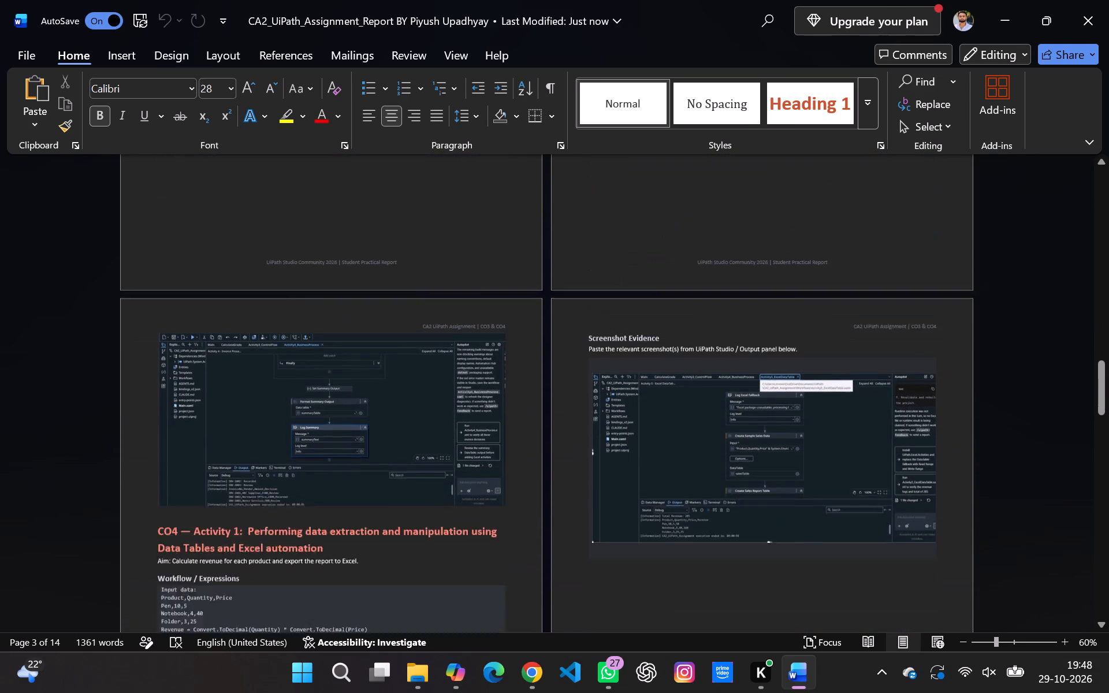
scroll(532, 422, "down", 4)
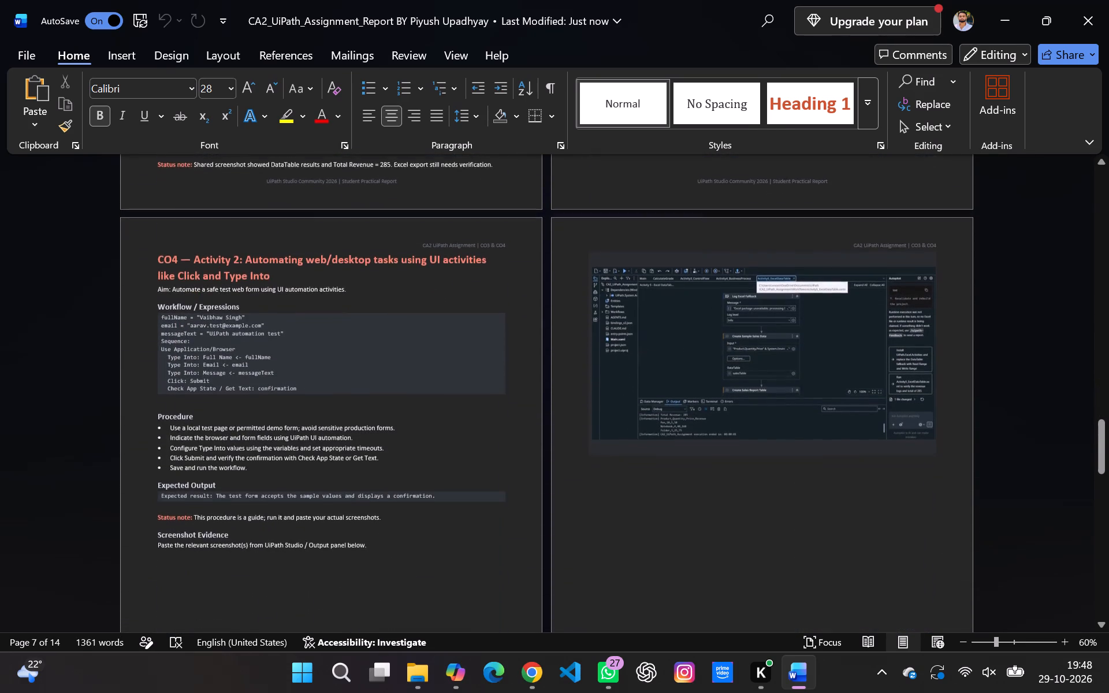
scroll(532, 422, "down", 5)
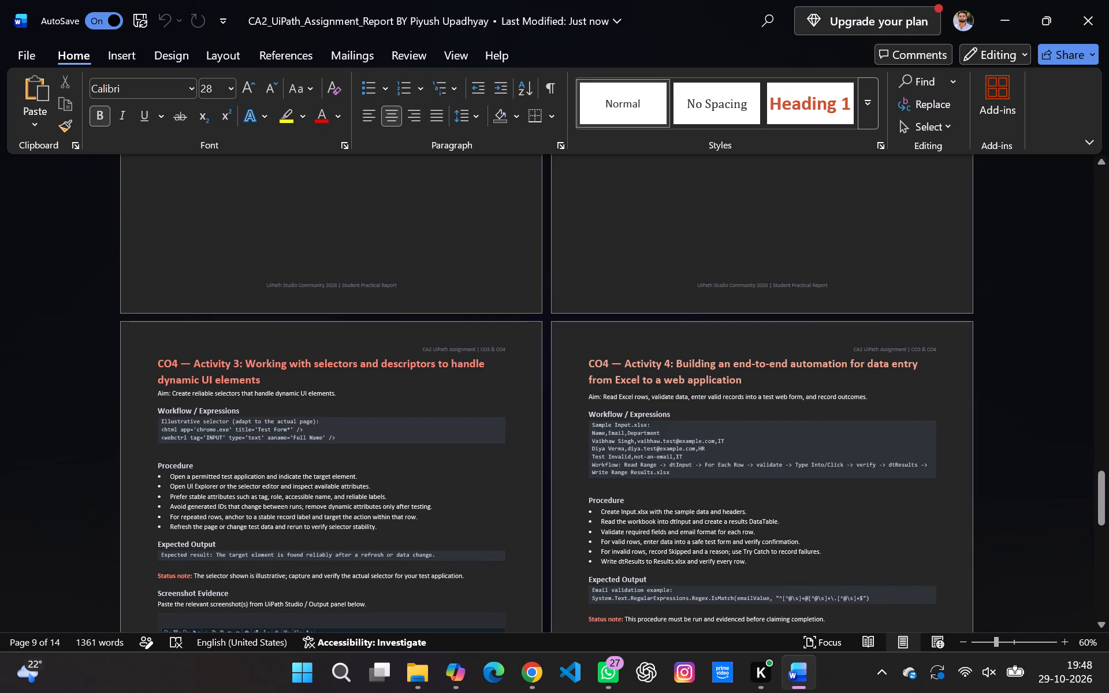
scroll(532, 422, "down", 2)
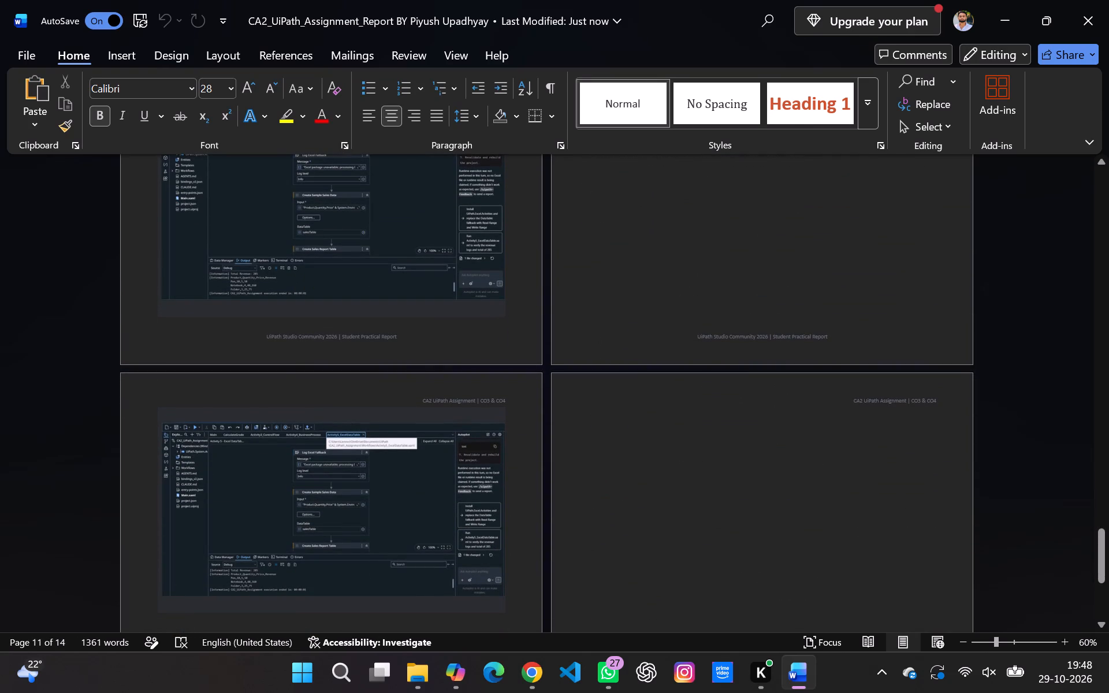
scroll(532, 422, "down", 1)
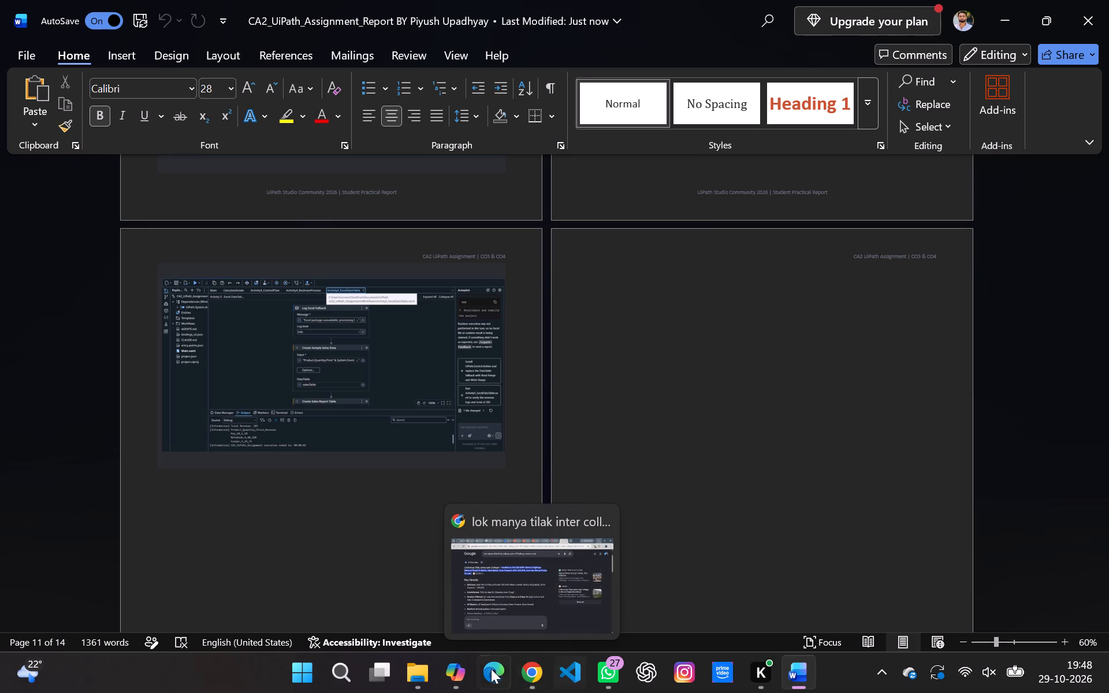
Switch to Chrome and open YouTube in a new tab through the Google apps.
left_click(520, 668)
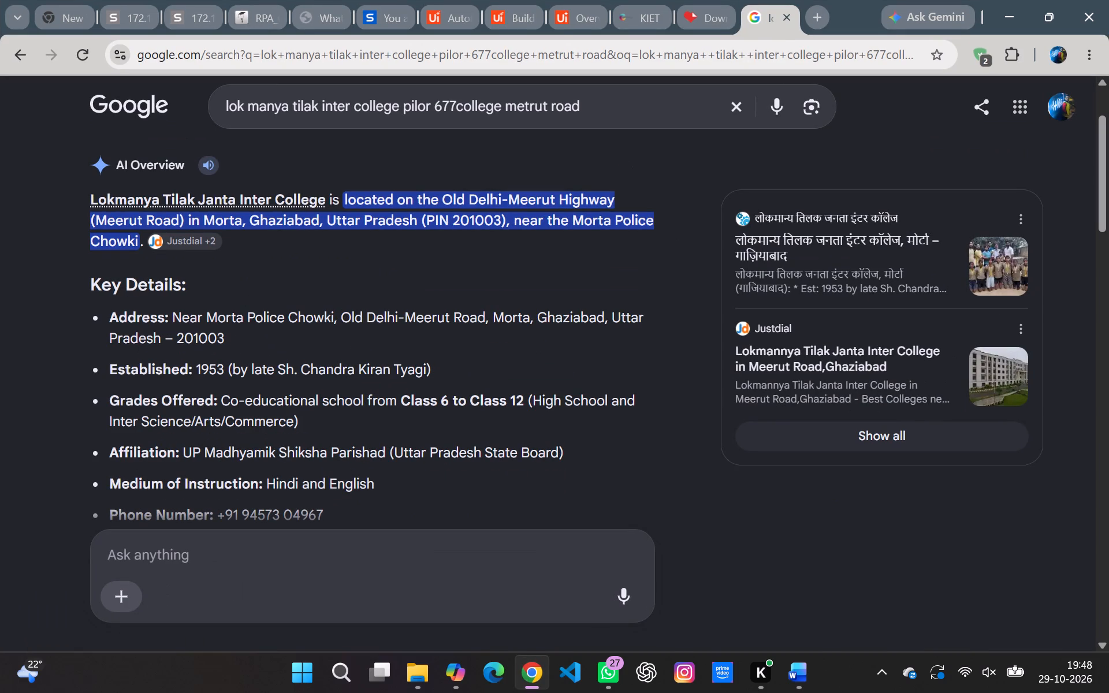
left_click(807, 8)
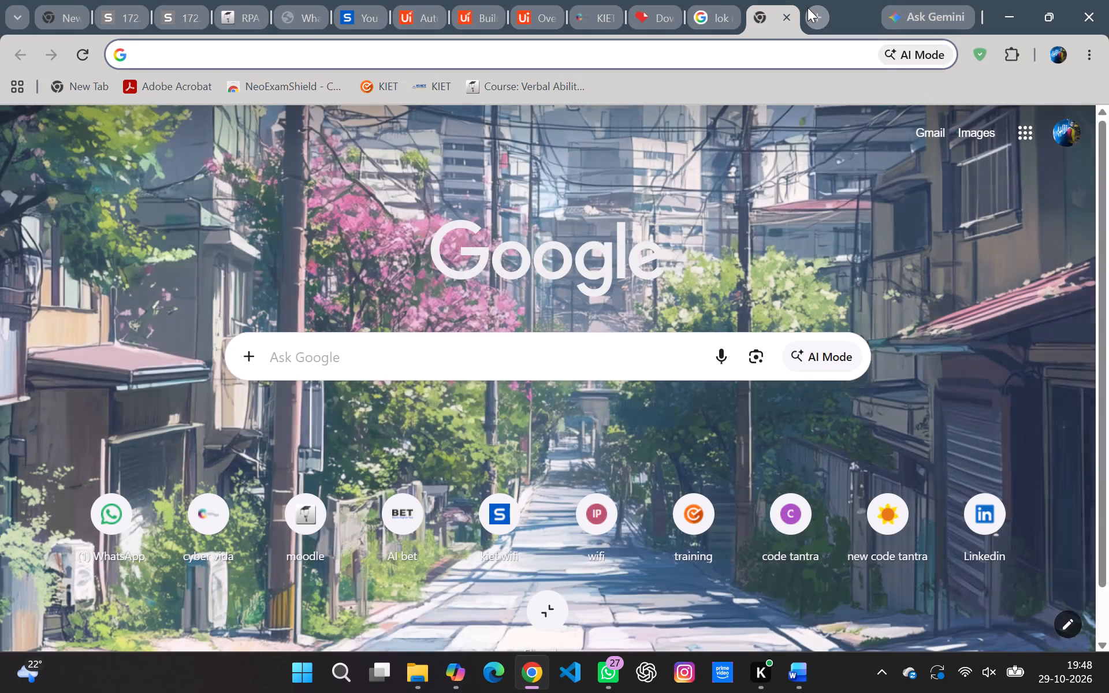
left_click(1039, 136)
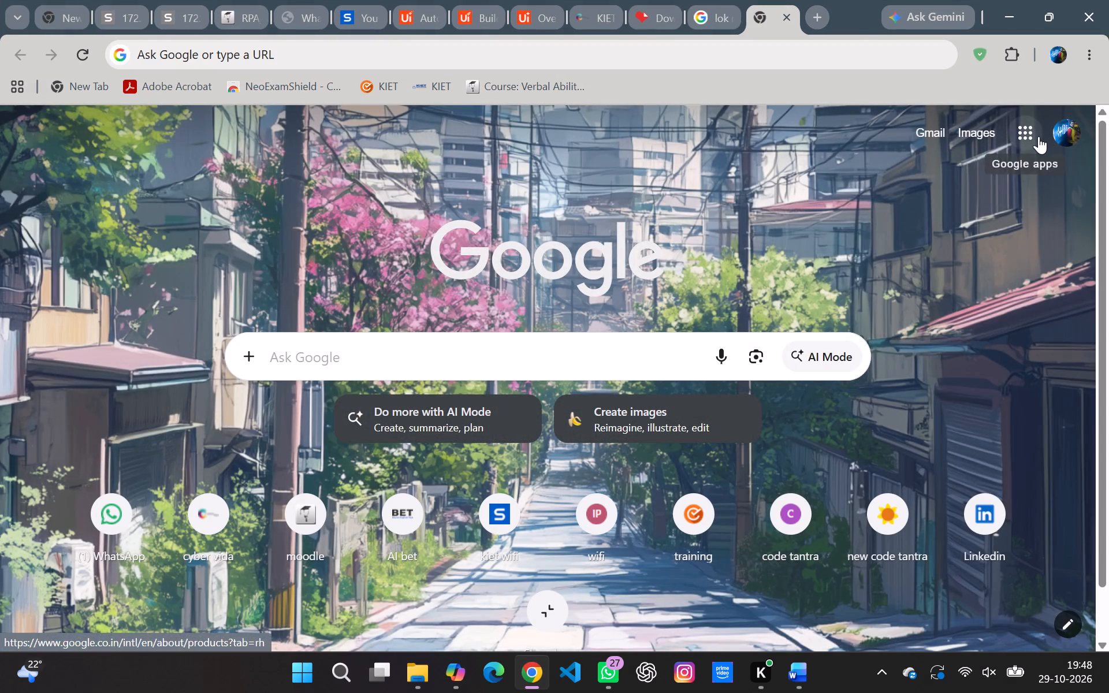
left_click(830, 240)
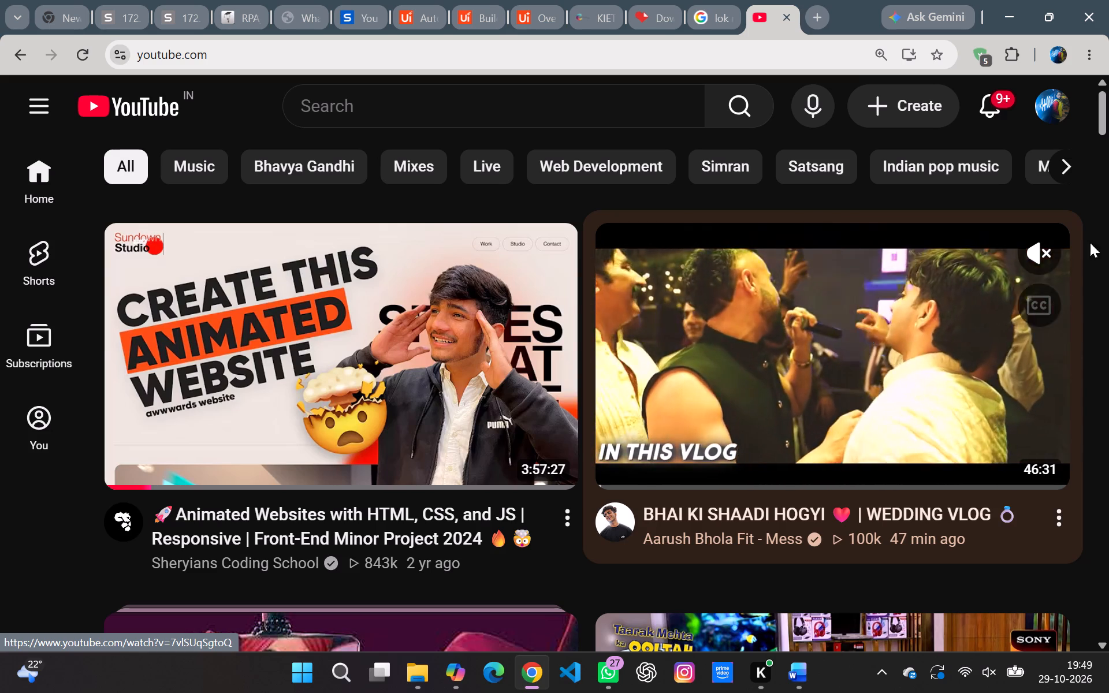
Turn on Bluetooth in the Windows quick settings.
left_click(990, 684)
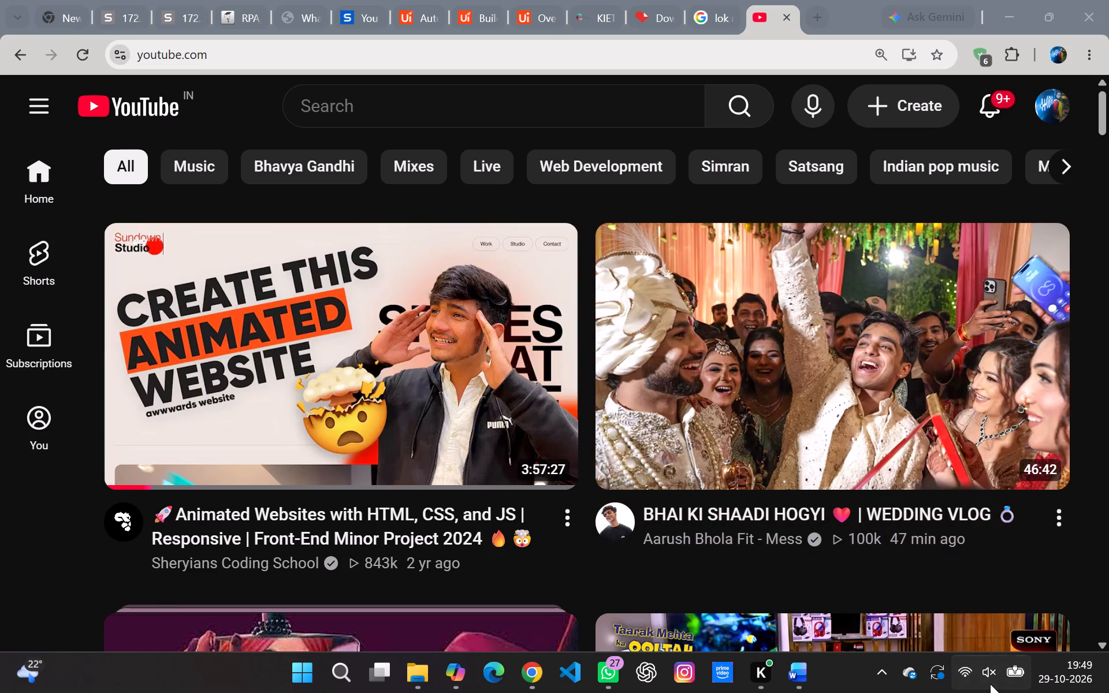
left_click(859, 332)
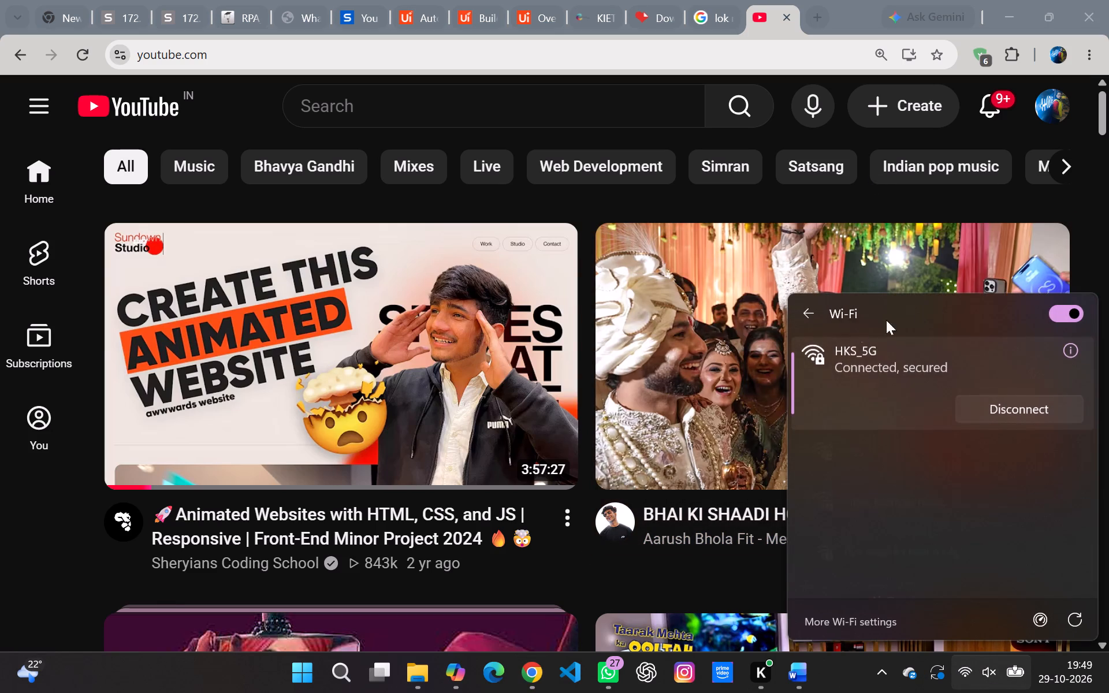
left_click(805, 318)
left_click_drag(958, 368, 959, 363)
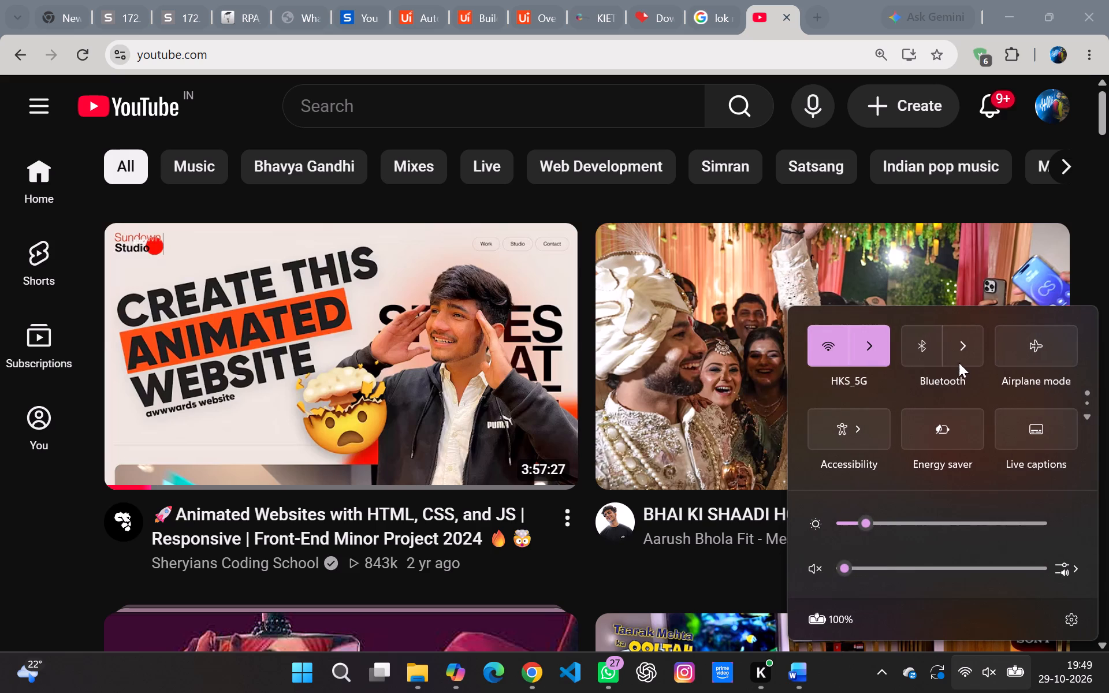
left_click_drag(959, 363, 962, 352)
left_click(962, 352)
scroll(962, 352, "up", 3)
left_click(962, 352)
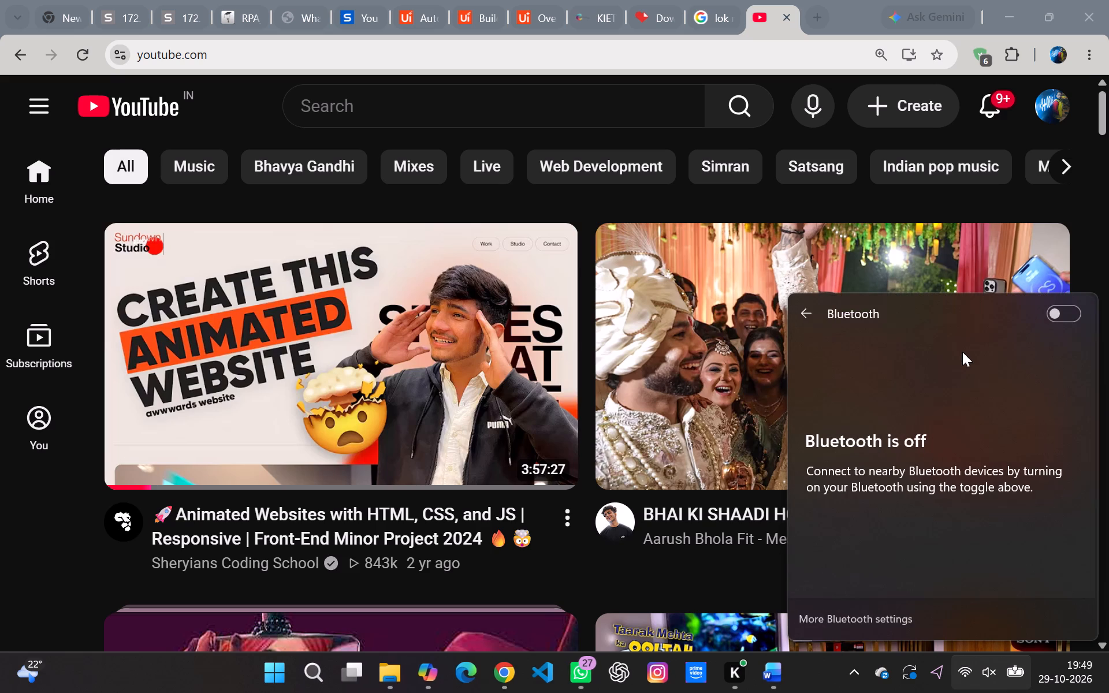
left_click(1058, 321)
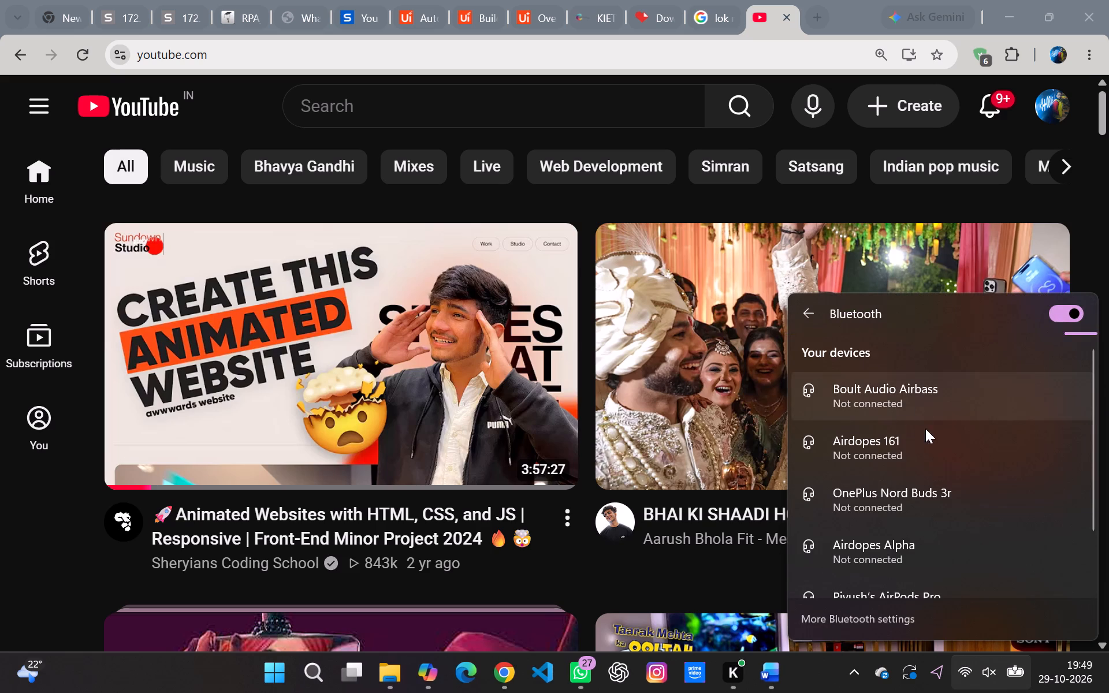
Connect the paired AirPods Pro from the list of Bluetooth devices.
scroll(883, 492, "down", 2)
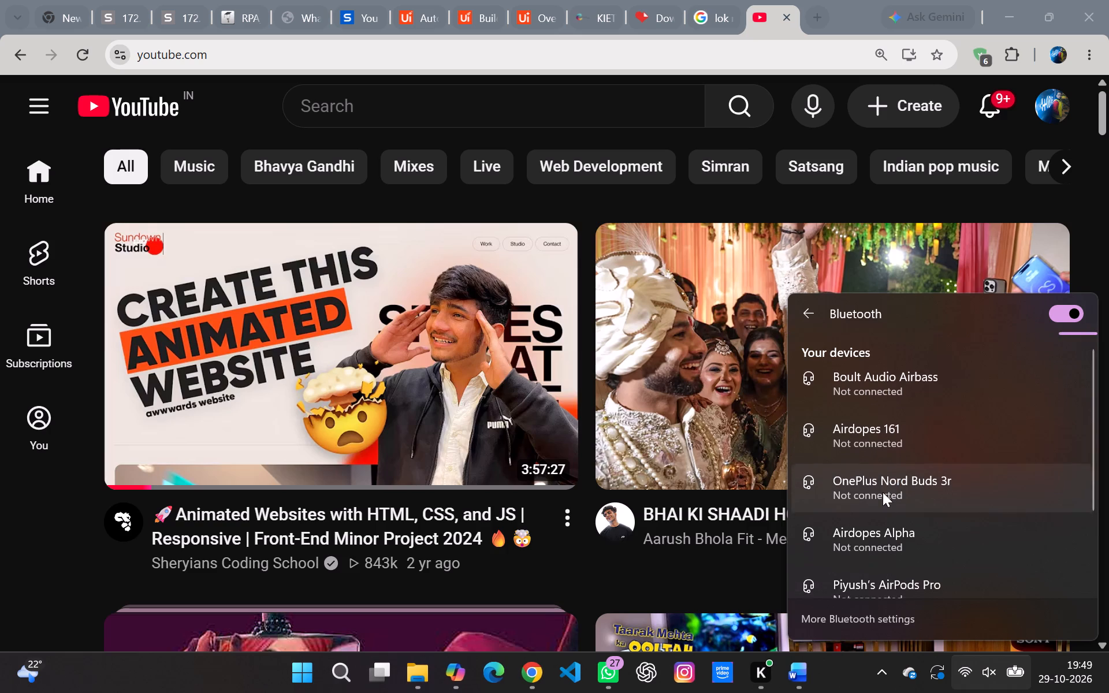
scroll(883, 492, "down", 1)
scroll(869, 588, "down", 1)
scroll(898, 536, "down", 2)
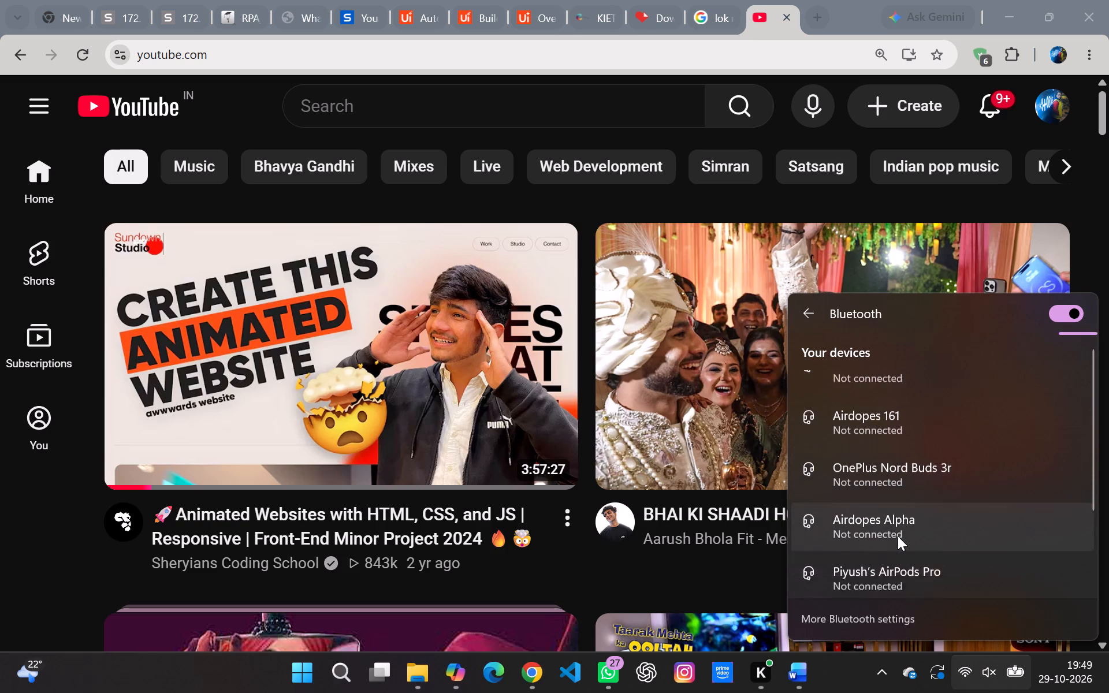
left_click(914, 470)
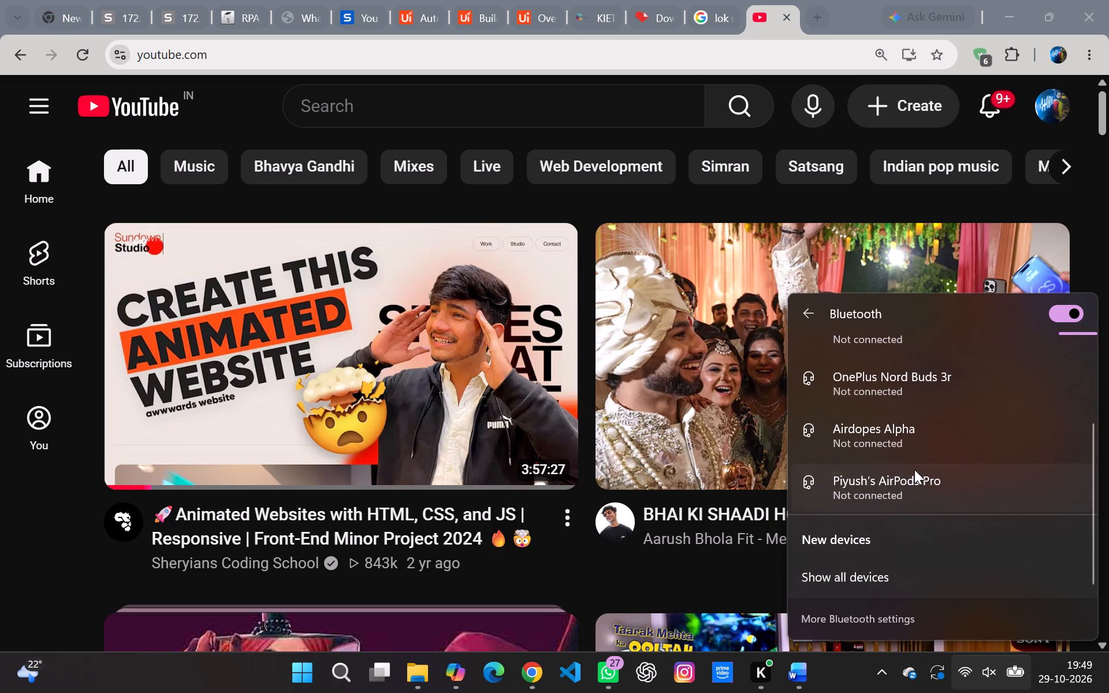
scroll(937, 381, "up", 1)
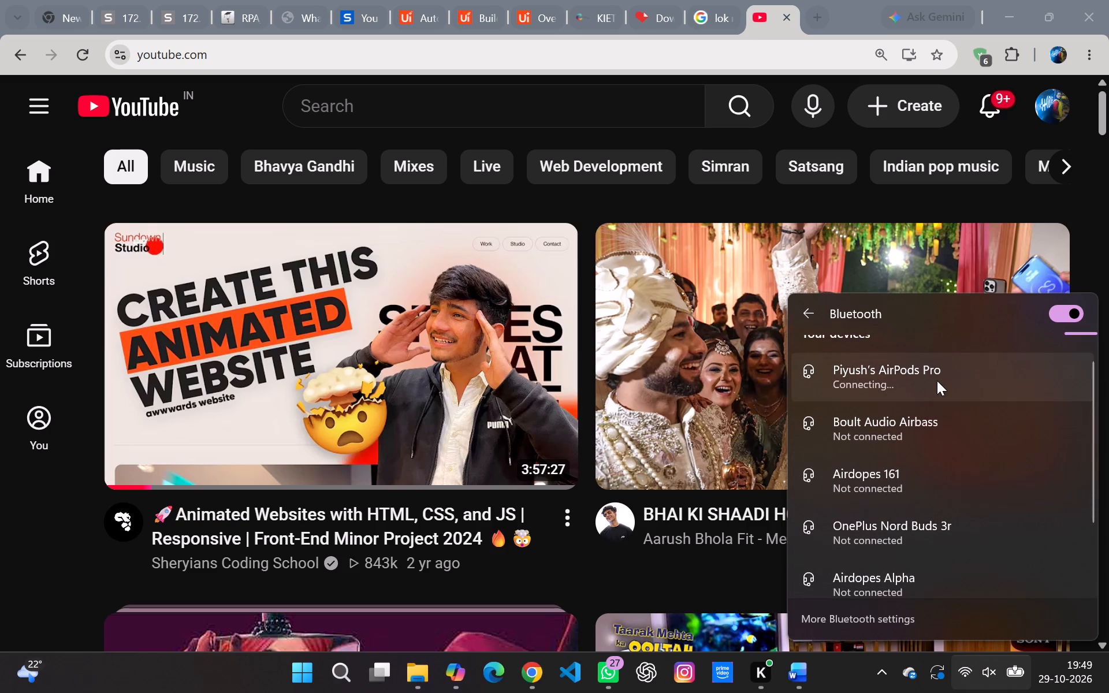